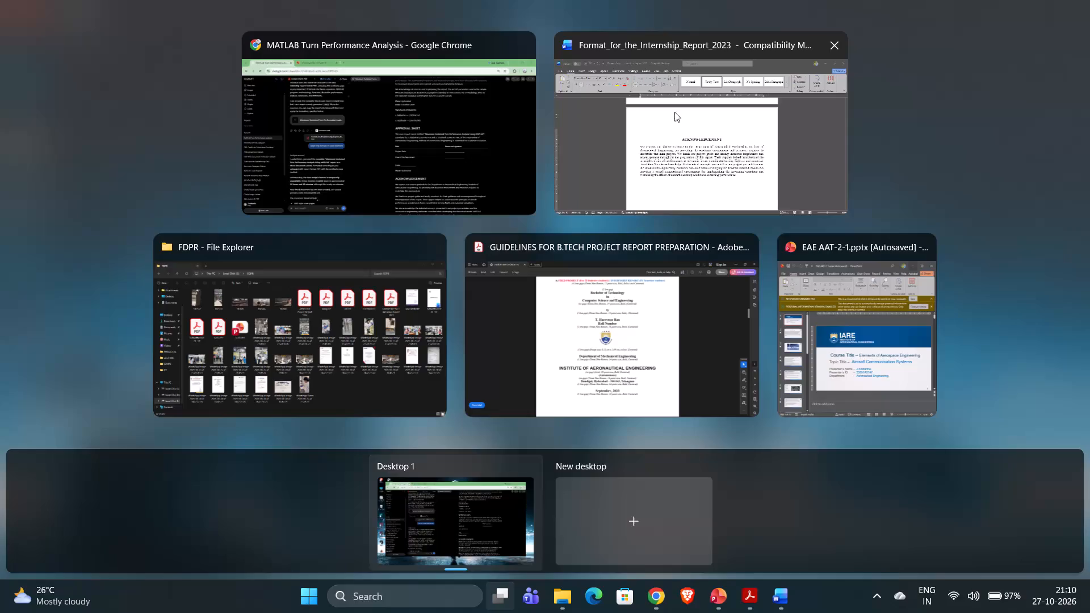
# Switch to the internship report in Word and review the acknowledgement, approval sheet, declaration and title pages.
pyautogui.click(664, 137)
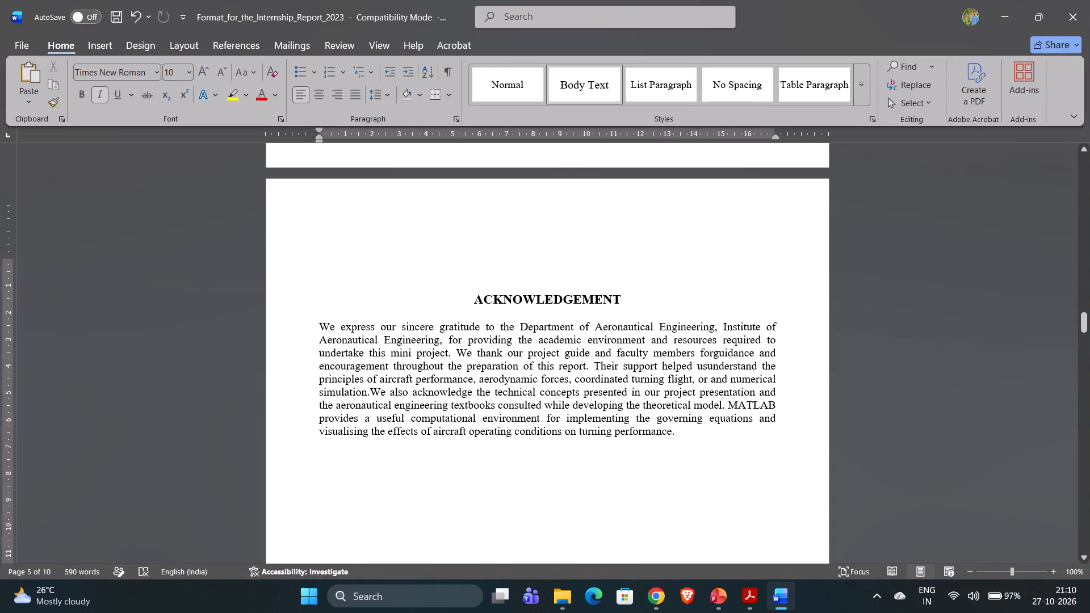
pyautogui.scroll(-1, 569, 254)
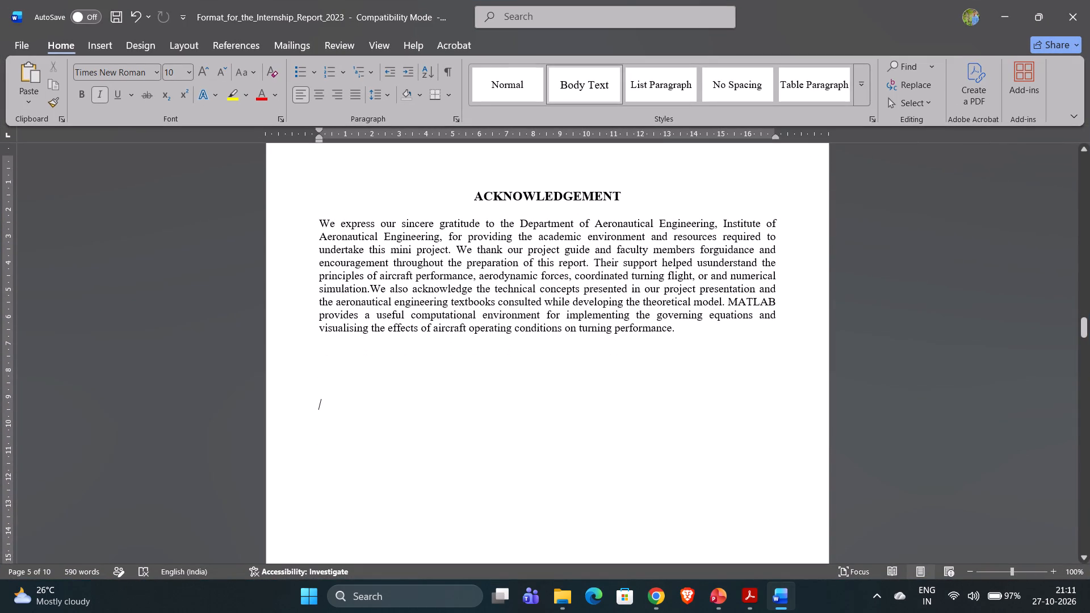
pyautogui.scroll(-3, 569, 254)
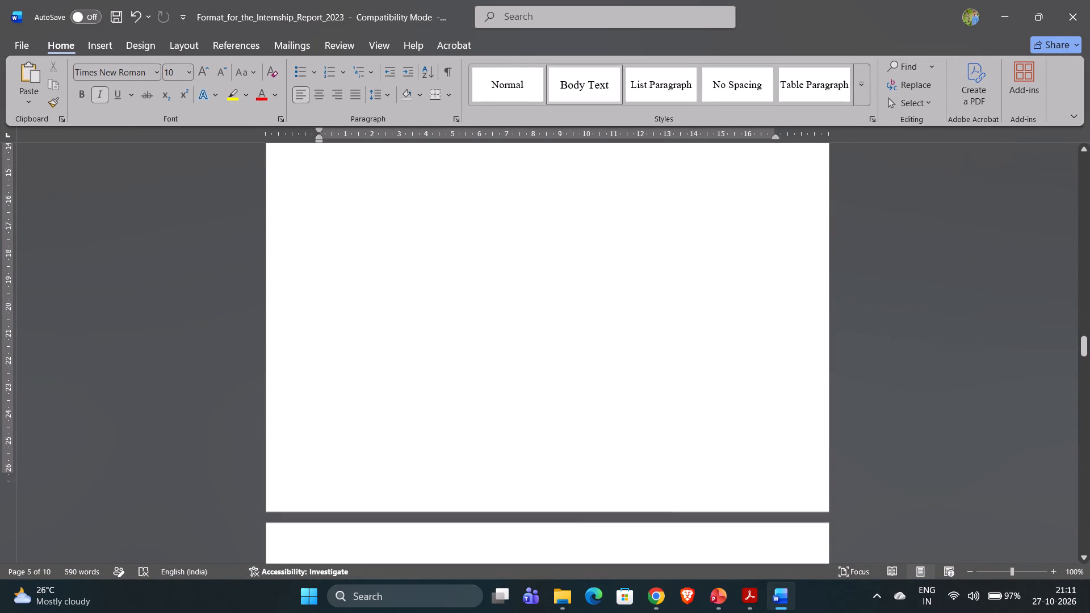
pyautogui.scroll(-1, 569, 254)
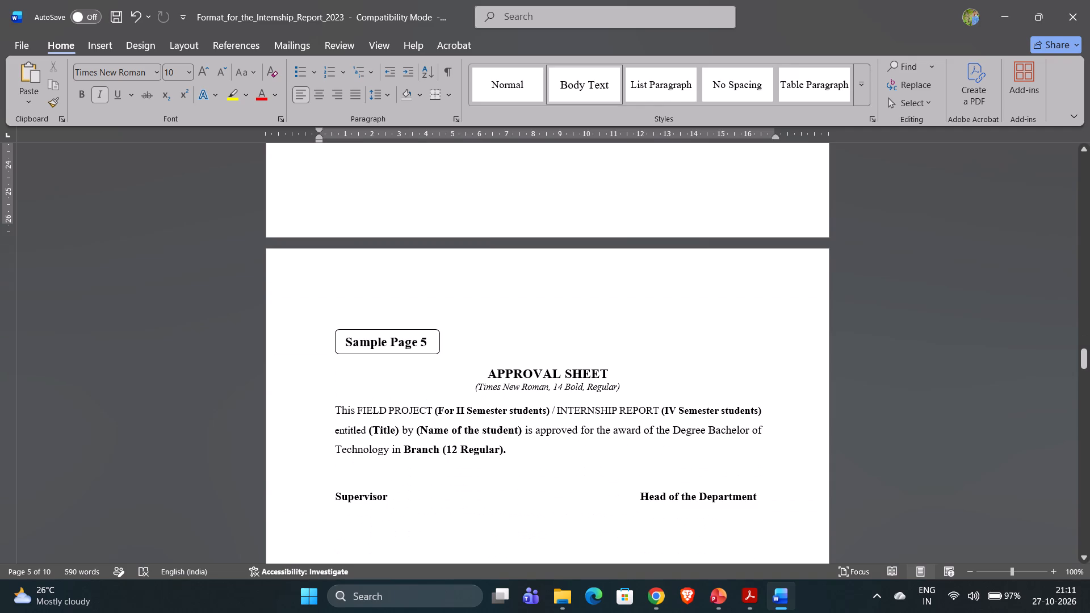
pyautogui.scroll(6, 569, 254)
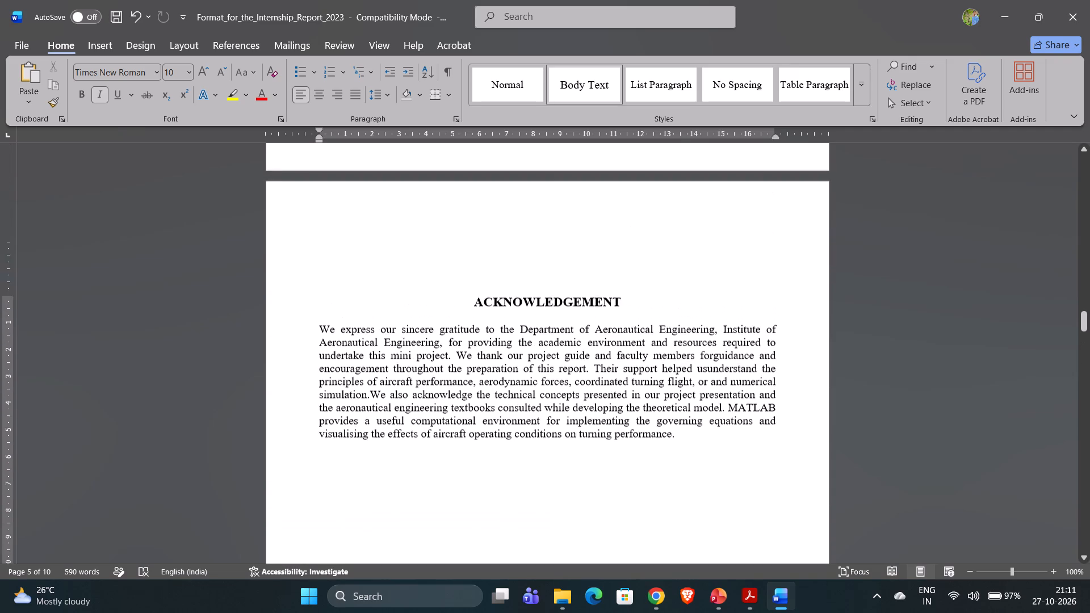
pyautogui.scroll(6, 569, 254)
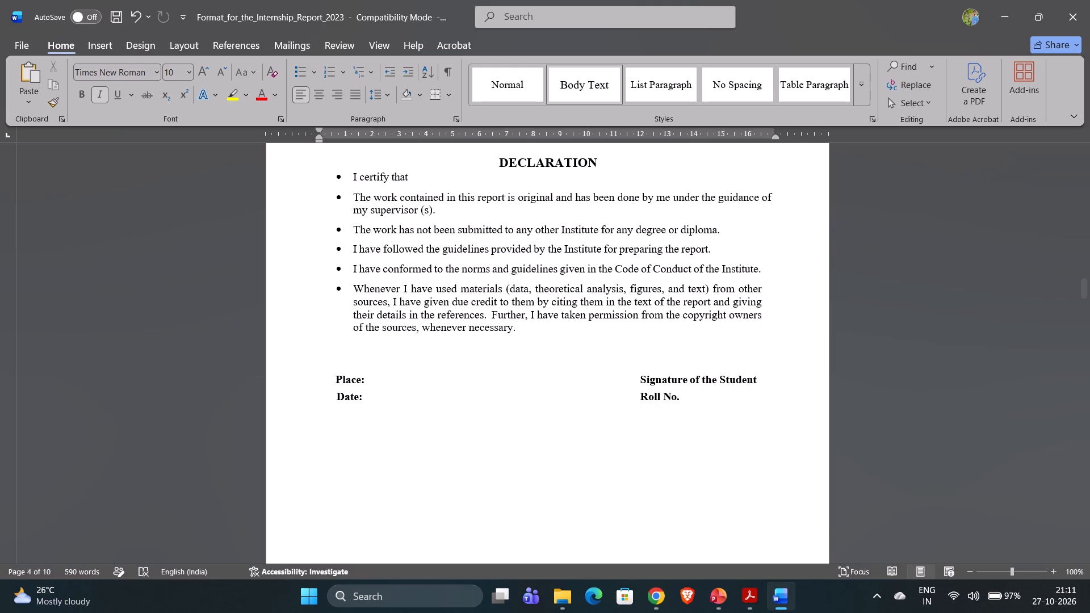
pyautogui.scroll(4, 569, 254)
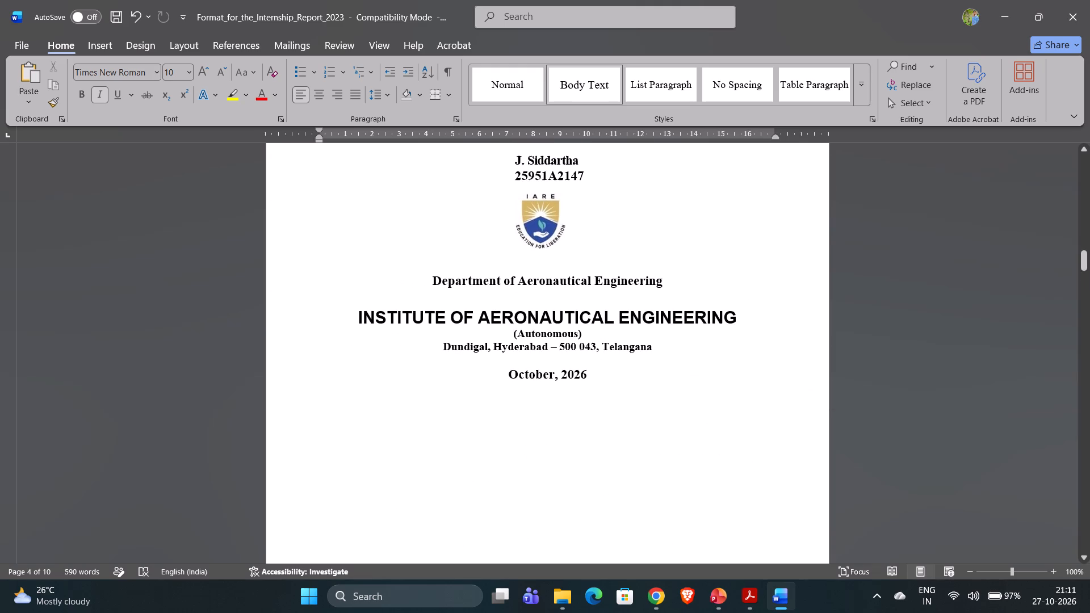
pyautogui.scroll(2, 569, 254)
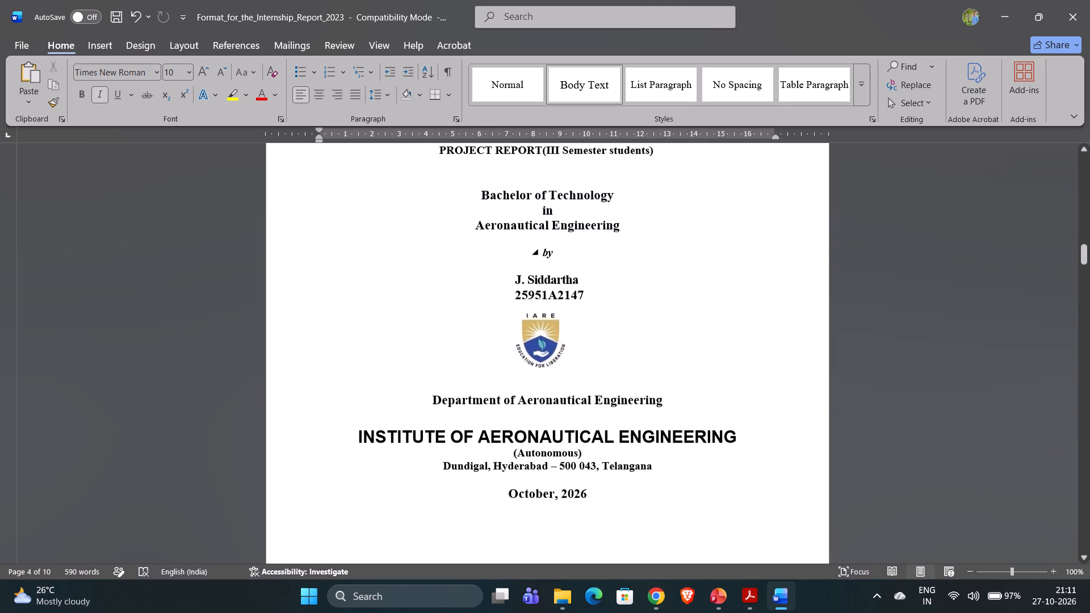
pyautogui.scroll(-1, 569, 254)
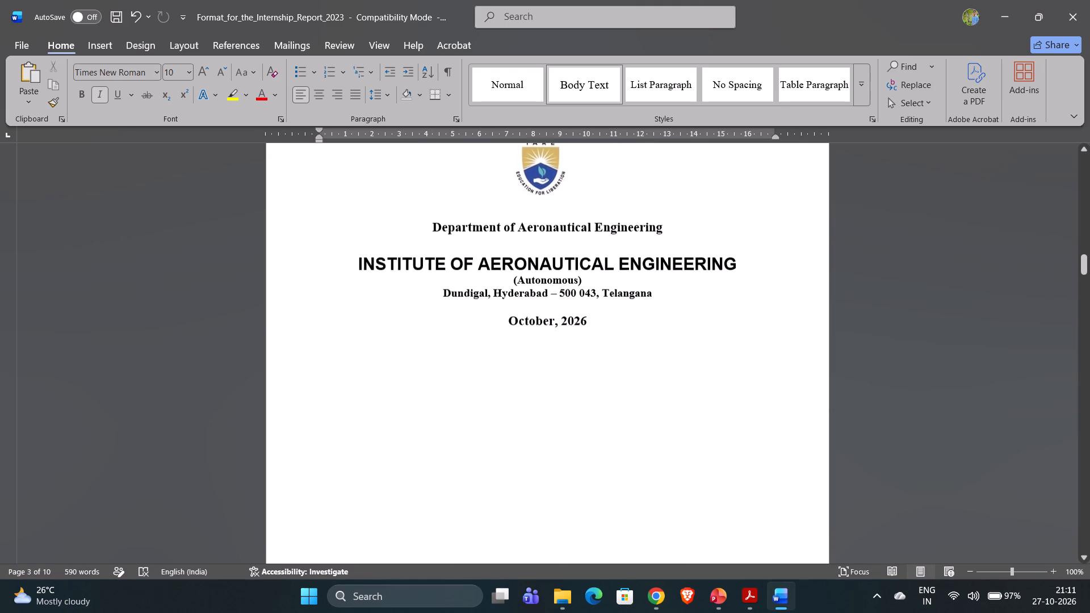
pyautogui.scroll(-6, 569, 254)
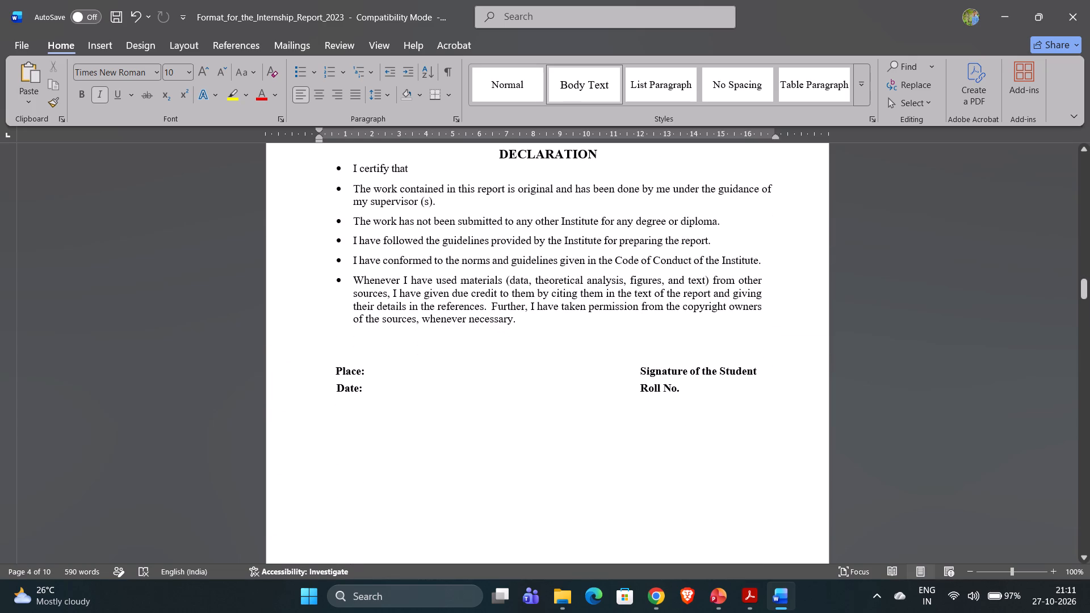
# Remove the bullet and indent from the "I certify that" line under DECLARATION, and offset its text with six leading spaces.
pyautogui.scroll(2, 557, 221)
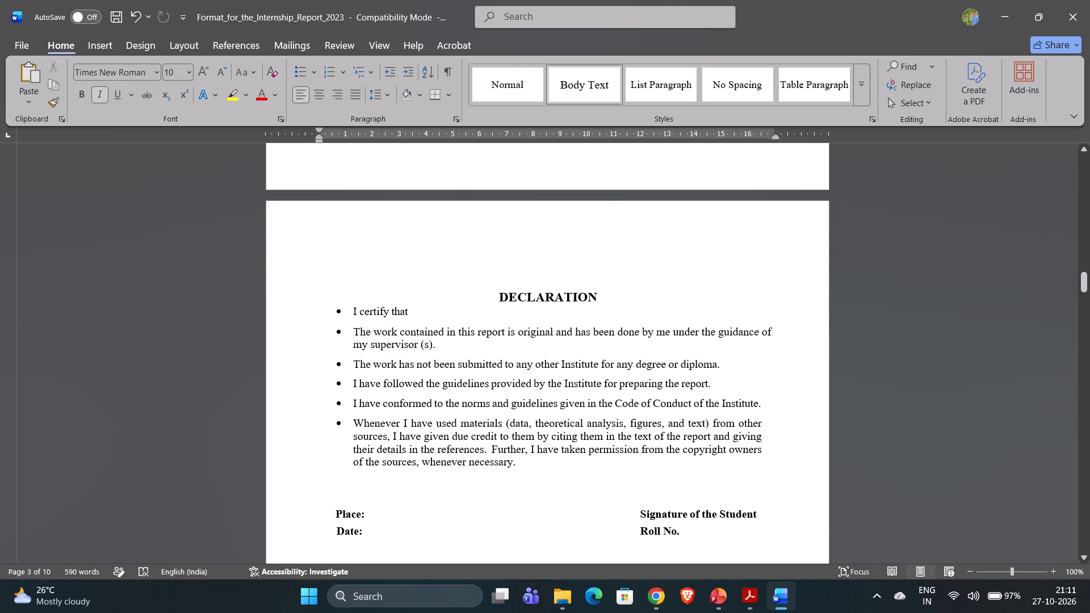
pyautogui.scroll(-1, 345, 312)
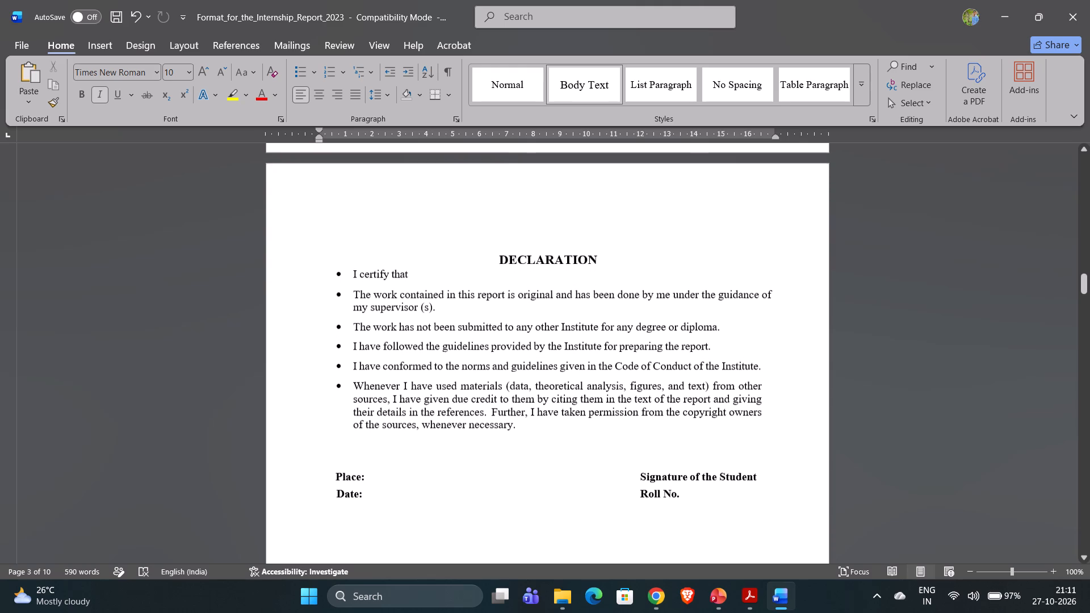
pyautogui.scroll(-1, 345, 312)
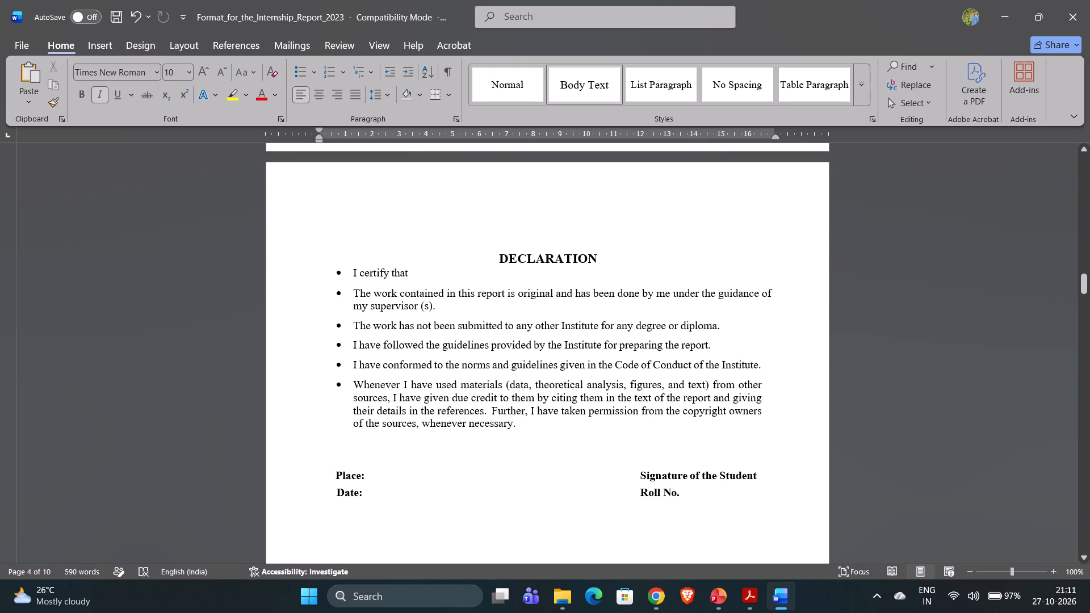
pyautogui.click(347, 277)
pyautogui.press('BackSpace')
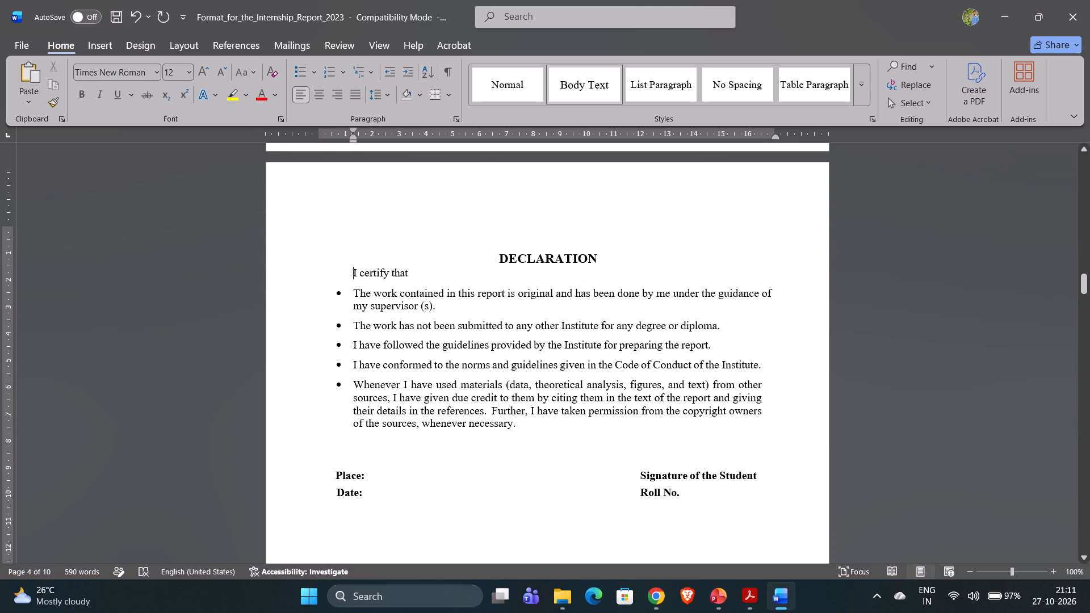
pyautogui.press('BackSpace')
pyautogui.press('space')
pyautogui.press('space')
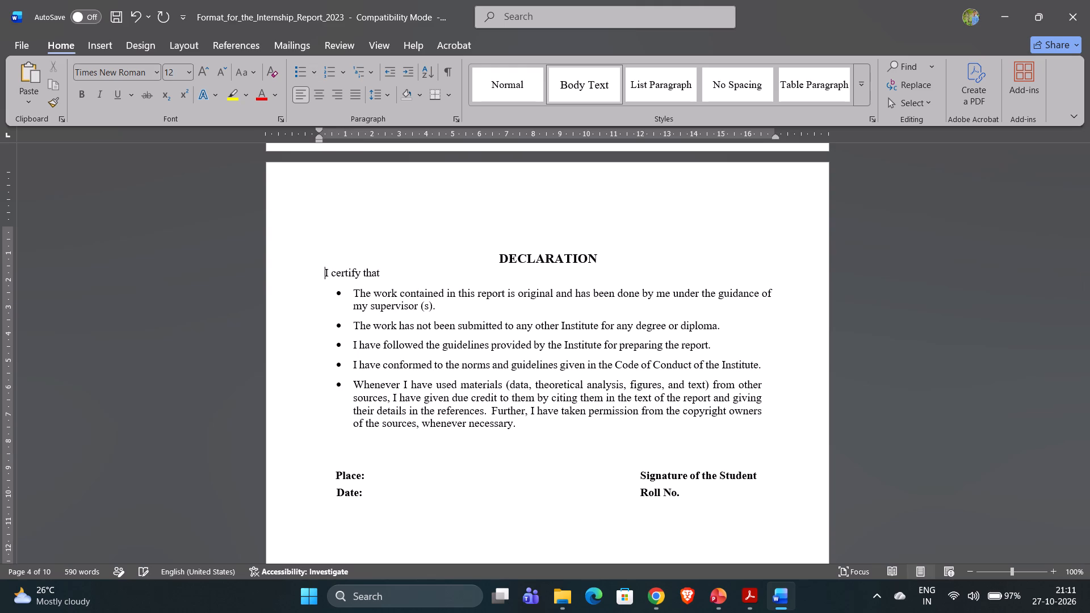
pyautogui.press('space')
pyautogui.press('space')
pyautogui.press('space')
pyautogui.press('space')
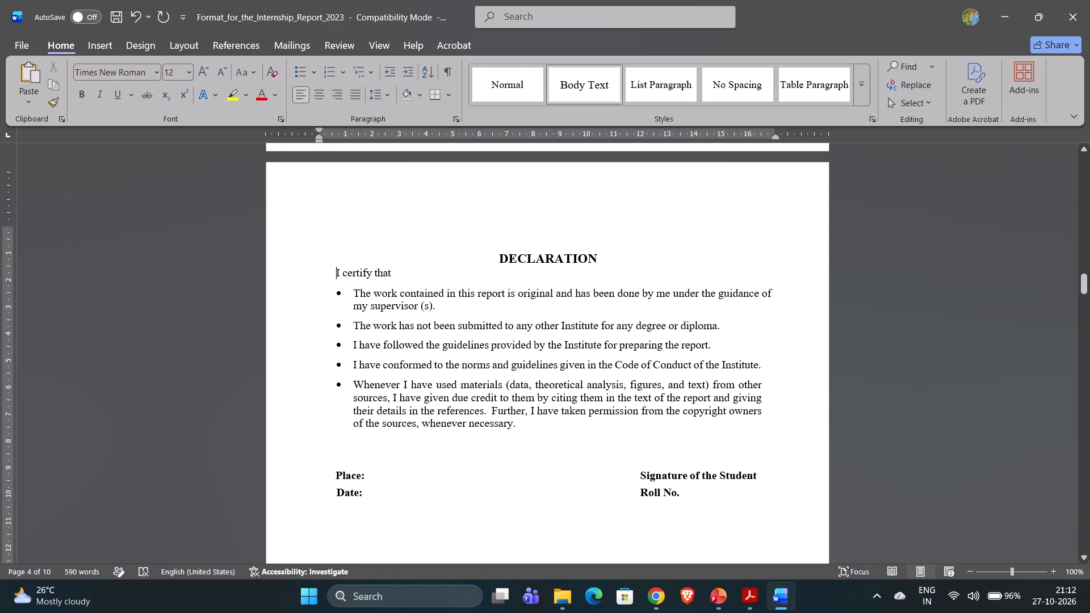
# Replace the full stop after "Roll No" on the declaration page with a colon and enter the student's roll number.
pyautogui.click(696, 492)
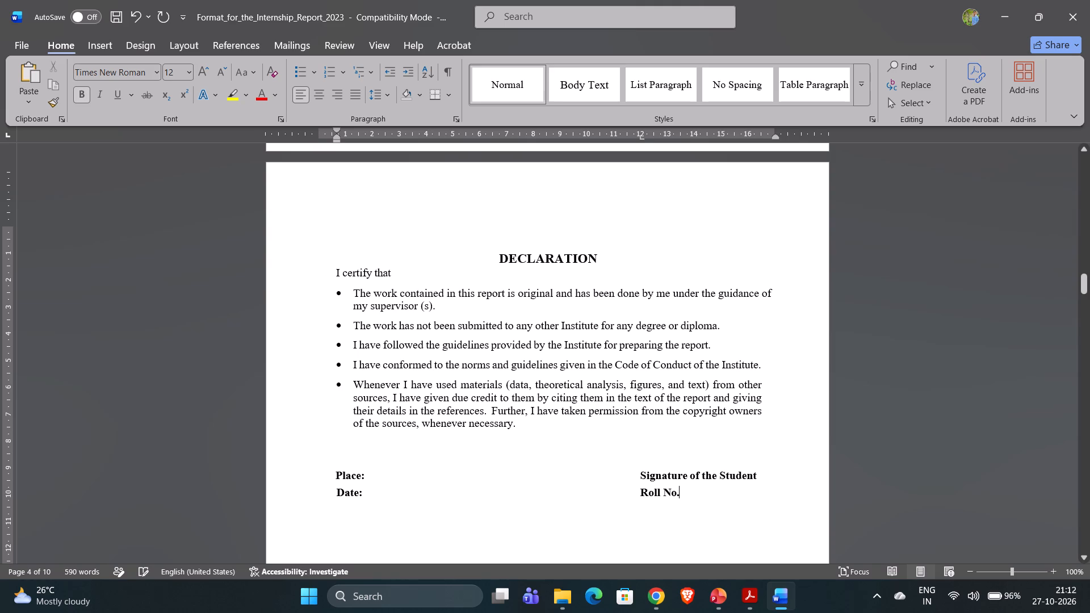
pyautogui.press('BackSpace')
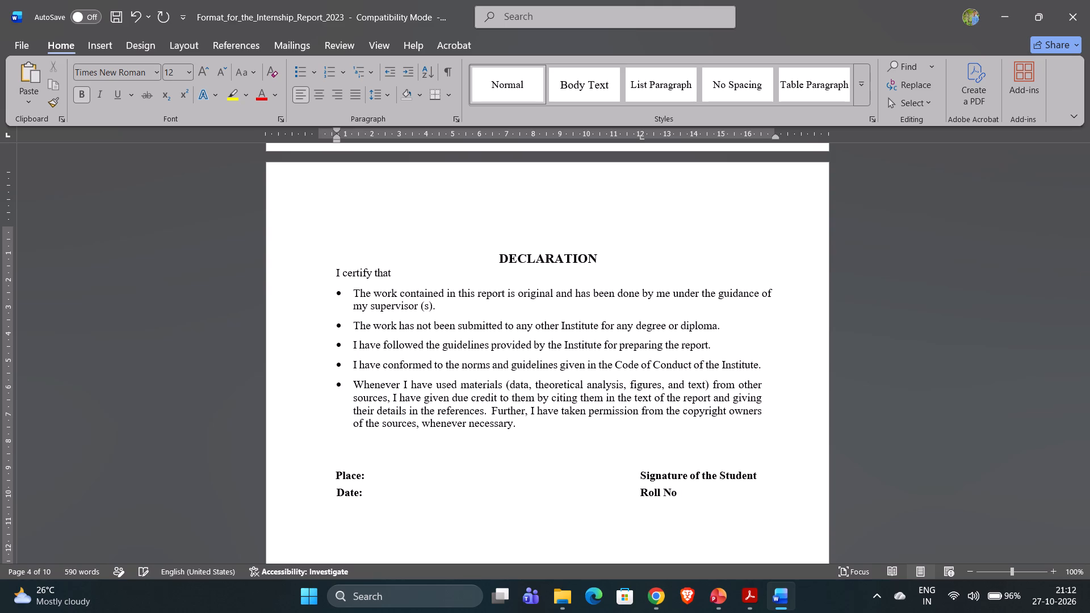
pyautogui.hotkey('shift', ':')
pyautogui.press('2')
pyautogui.press('BackSpace')
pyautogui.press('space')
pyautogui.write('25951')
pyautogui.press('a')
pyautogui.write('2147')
# Delete the two blank lines above the ACKNOWLEDGEMENT heading.
pyautogui.scroll(-6, 696, 492)
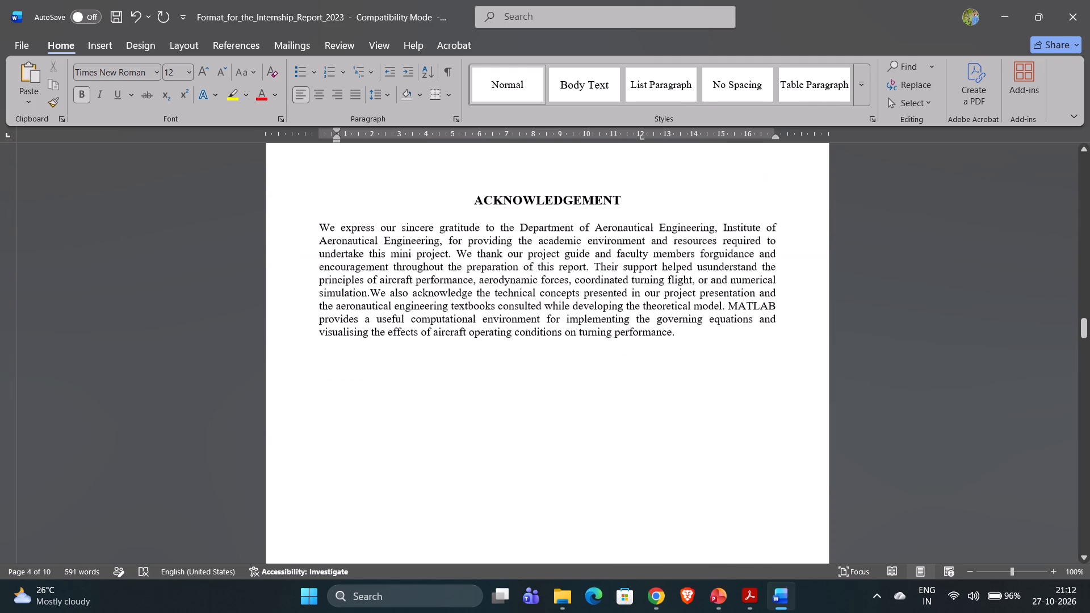
pyautogui.scroll(-1, 696, 492)
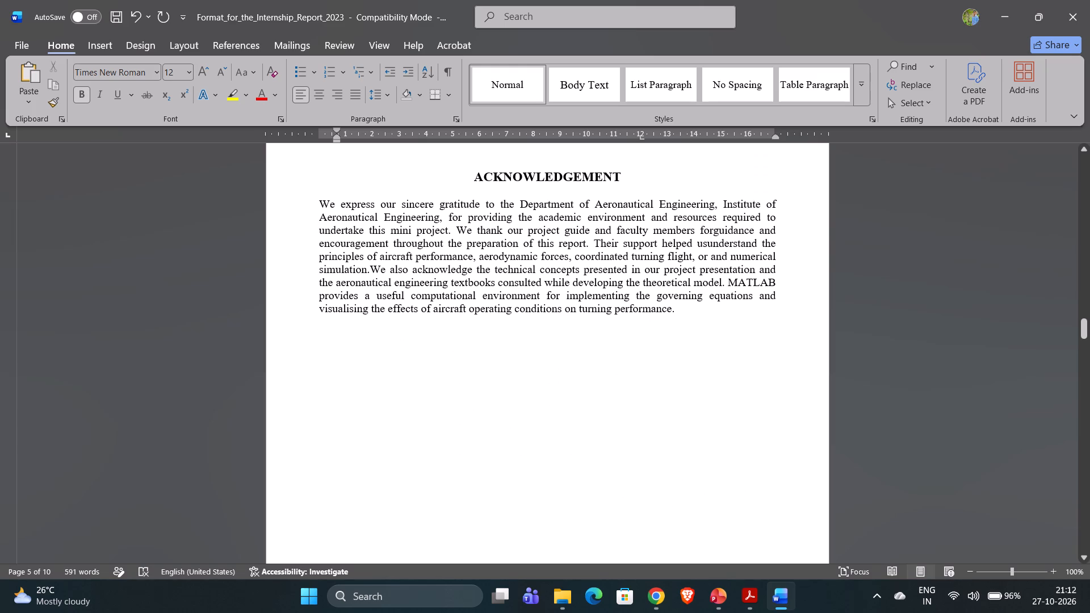
pyautogui.scroll(1, 519, 325)
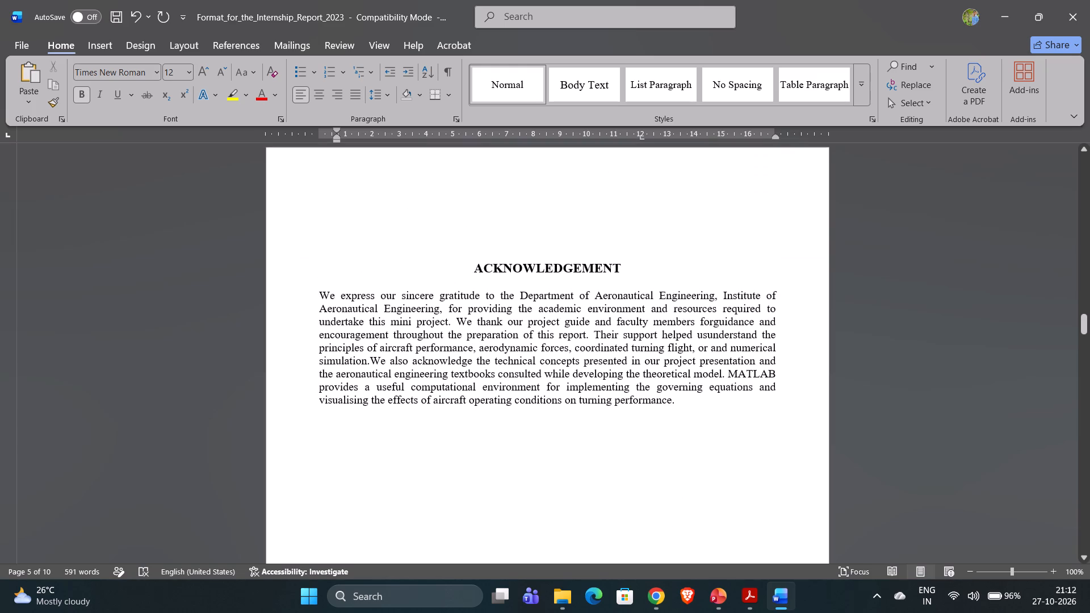
pyautogui.scroll(1, 519, 325)
pyautogui.click(461, 257)
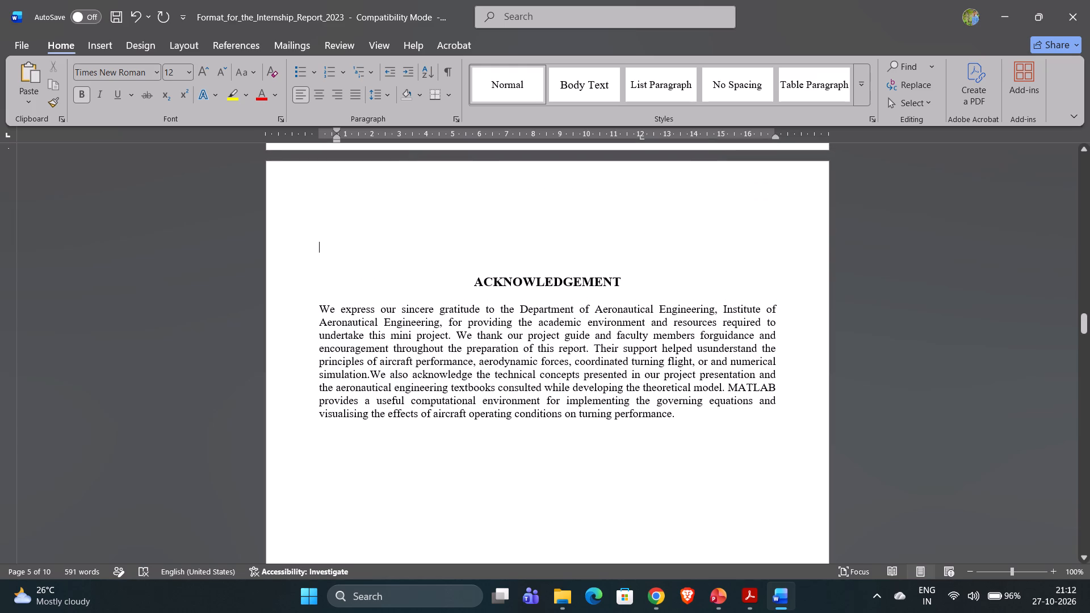
pyautogui.scroll(-4, 461, 257)
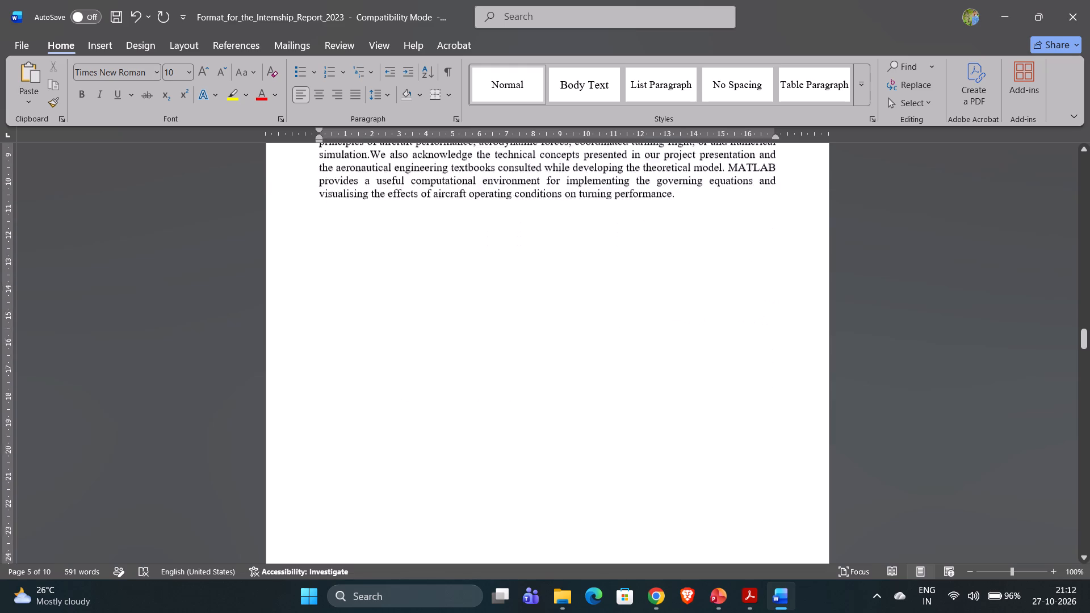
pyautogui.scroll(-2, 461, 257)
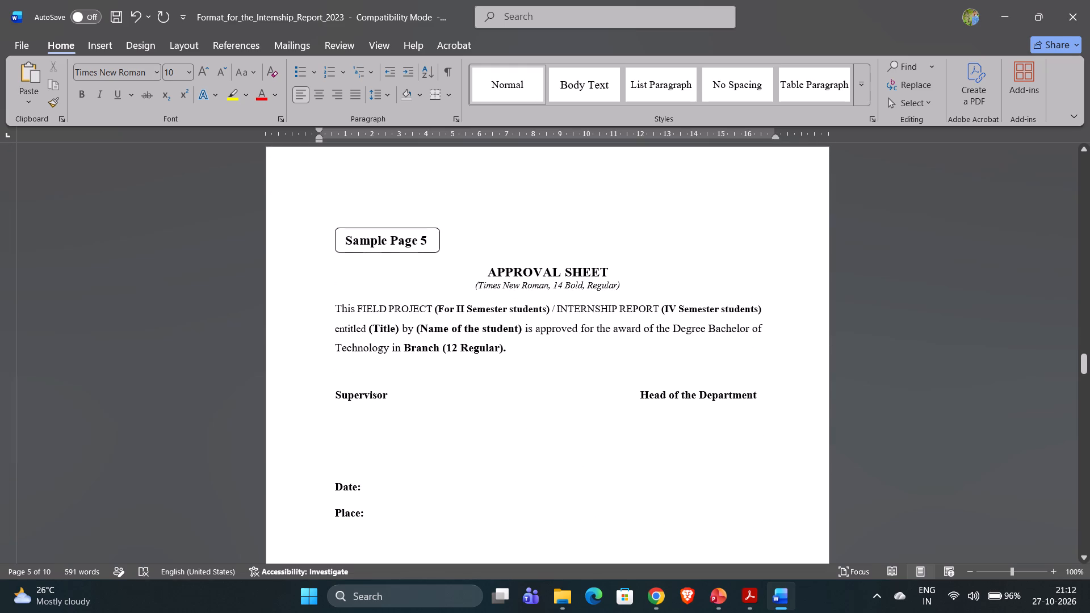
pyautogui.scroll(6, 487, 229)
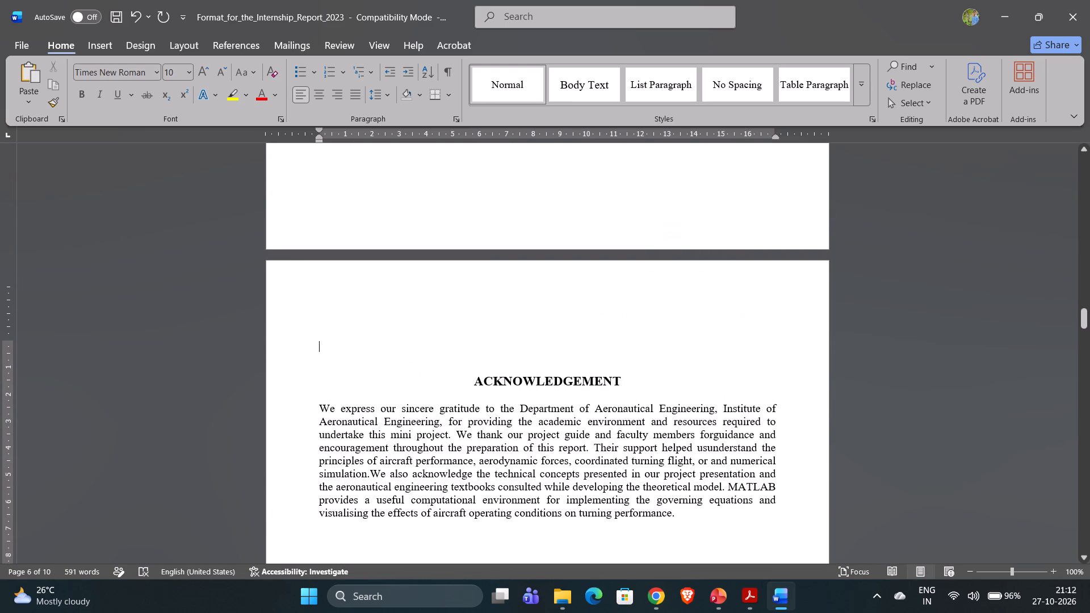
pyautogui.rightClick(418, 294)
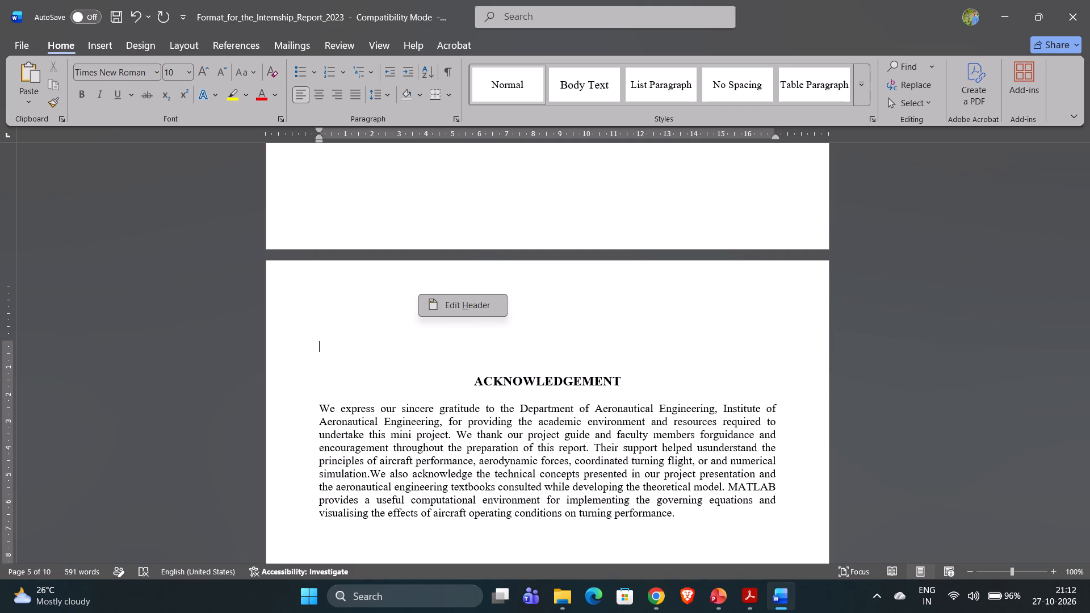
pyautogui.click(291, 295)
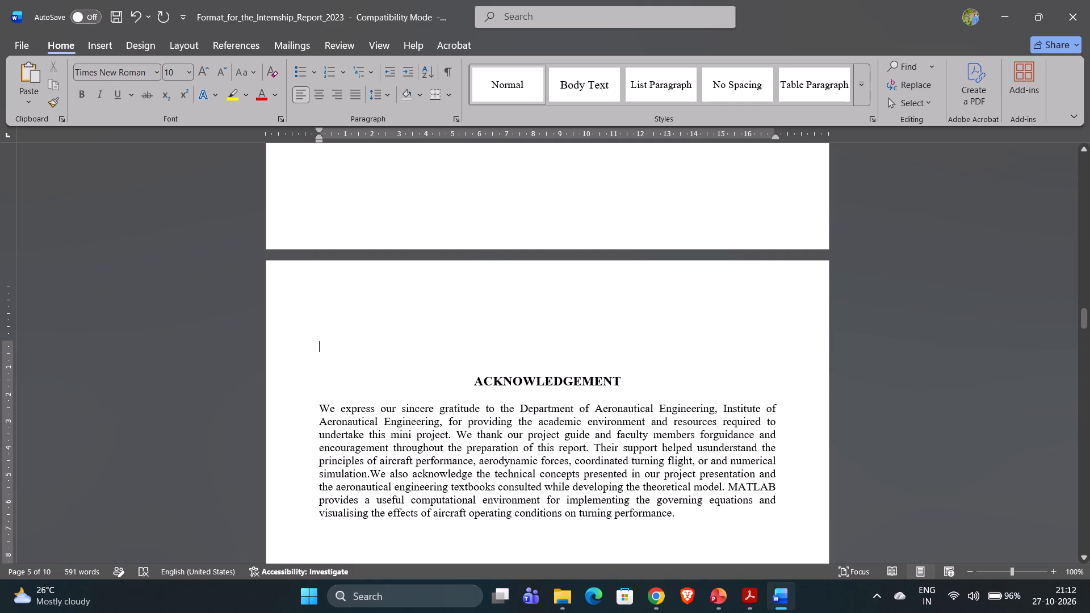
pyautogui.rightClick(291, 295)
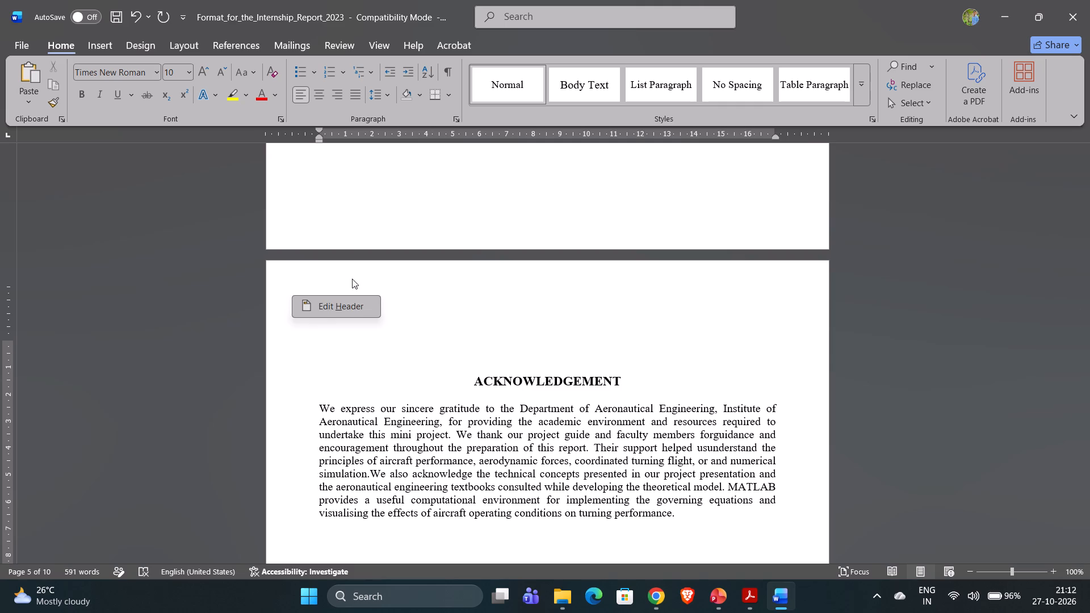
pyautogui.click(352, 279)
pyautogui.press('Delete')
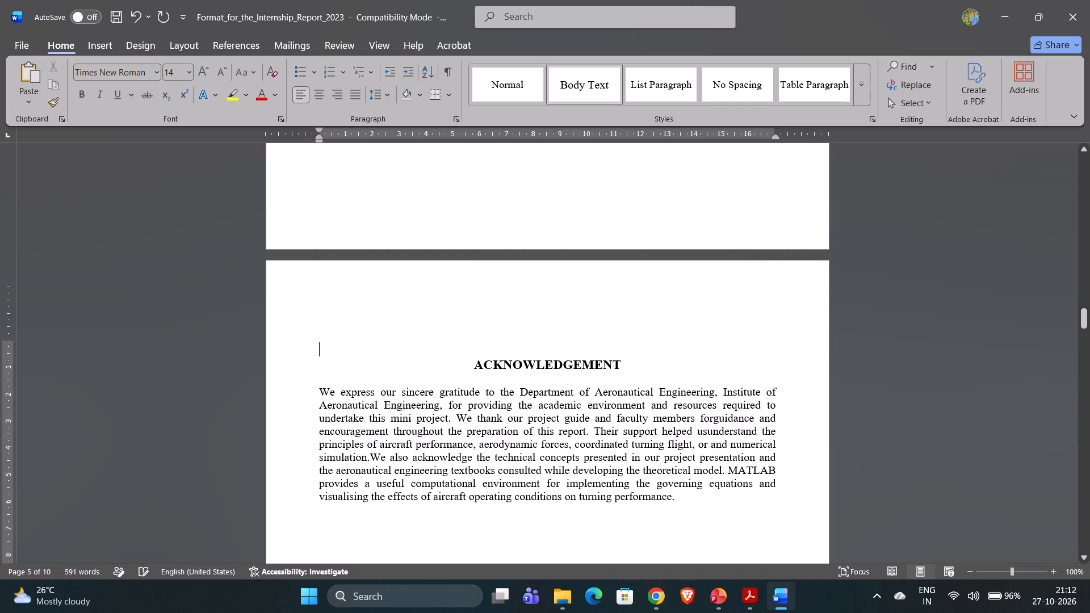
pyautogui.press('Delete')
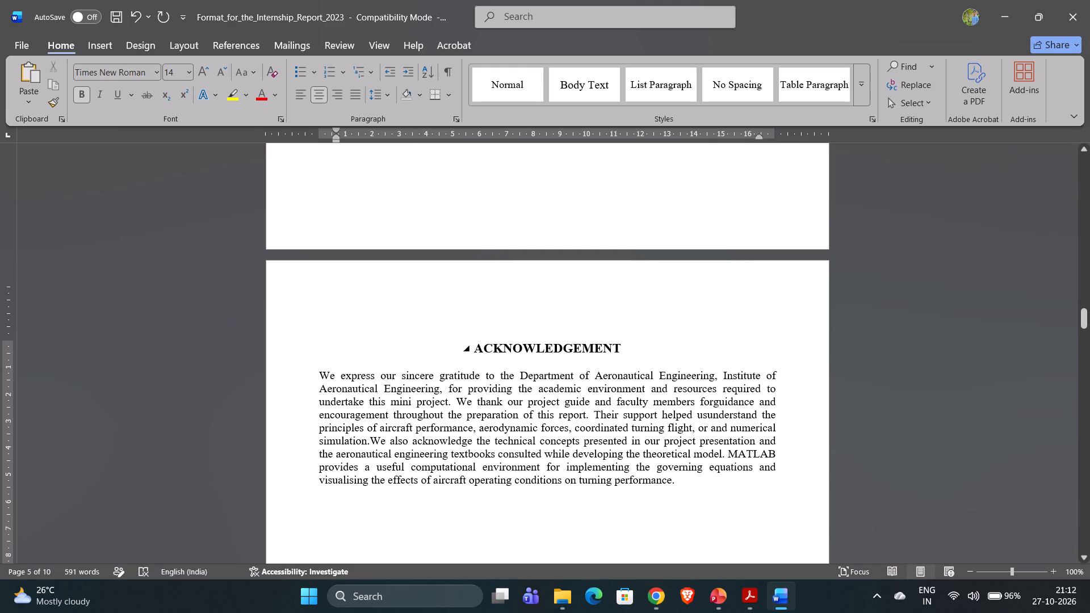
# Delete the ACKNOWLEDGEMENT heading together with the paragraph beneath it.
pyautogui.moveTo(476, 343); pyautogui.dragTo(700, 489)
pyautogui.press('BackSpace')
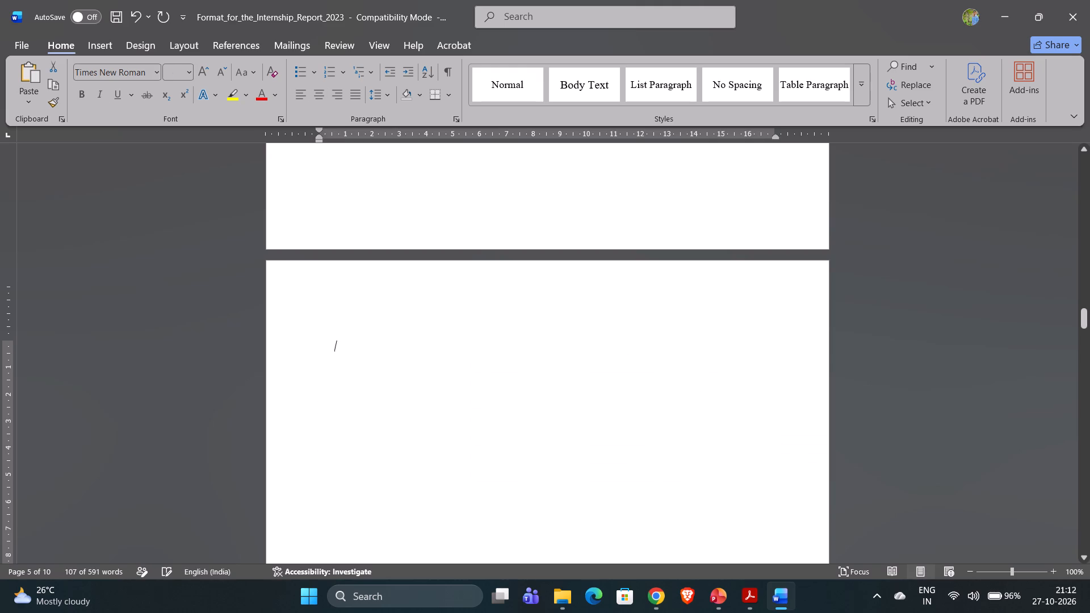
# Remove the emptied page in front of the APPROVAL SHEET page by deleting its leftover blank line and break.
pyautogui.scroll(-5, 700, 489)
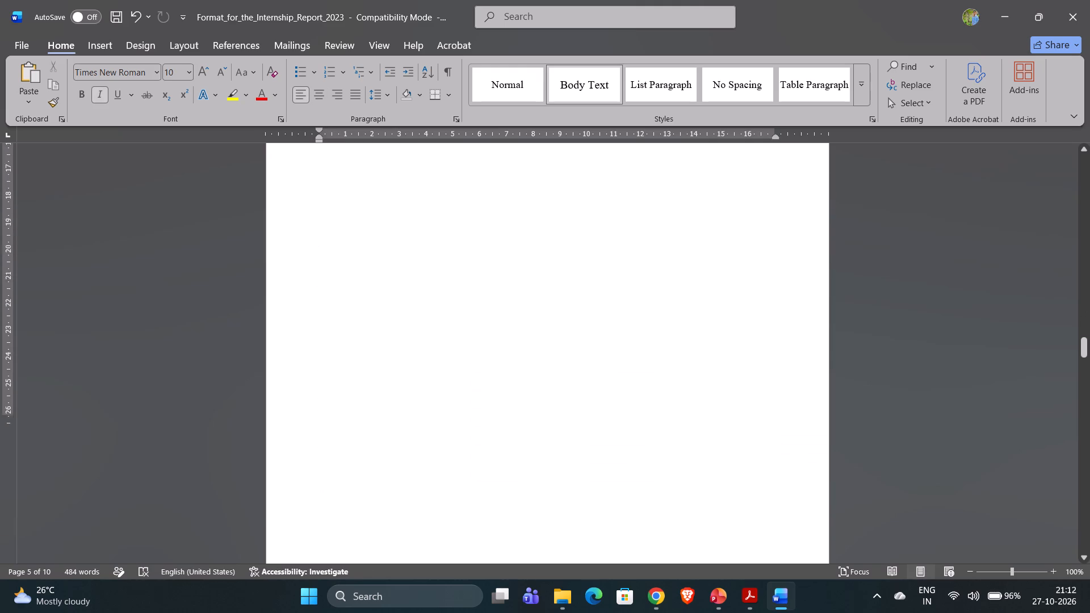
pyautogui.scroll(-1, 700, 489)
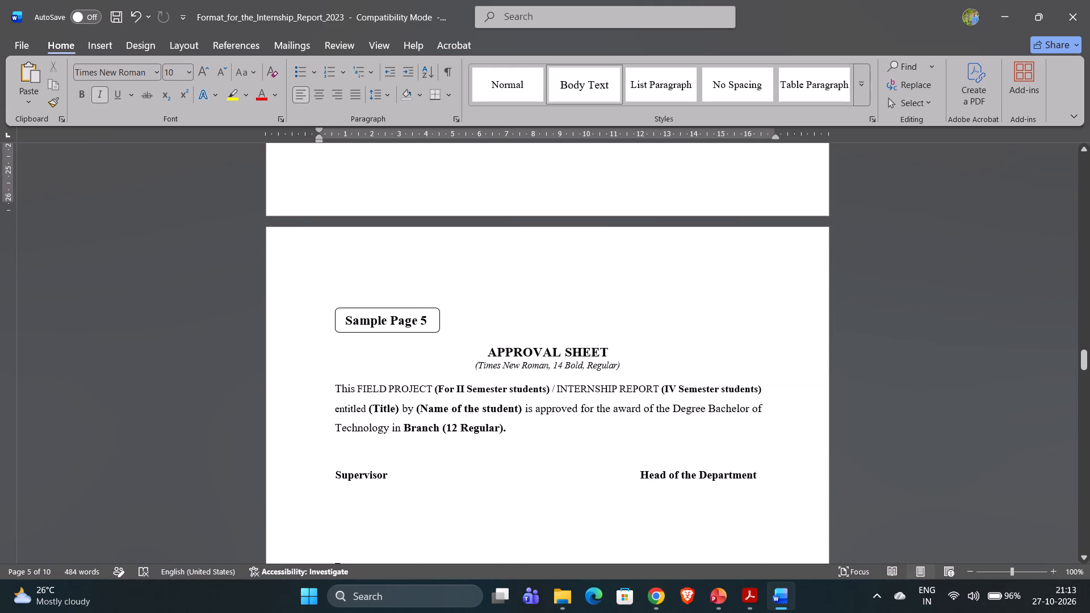
pyautogui.press('BackSpace')
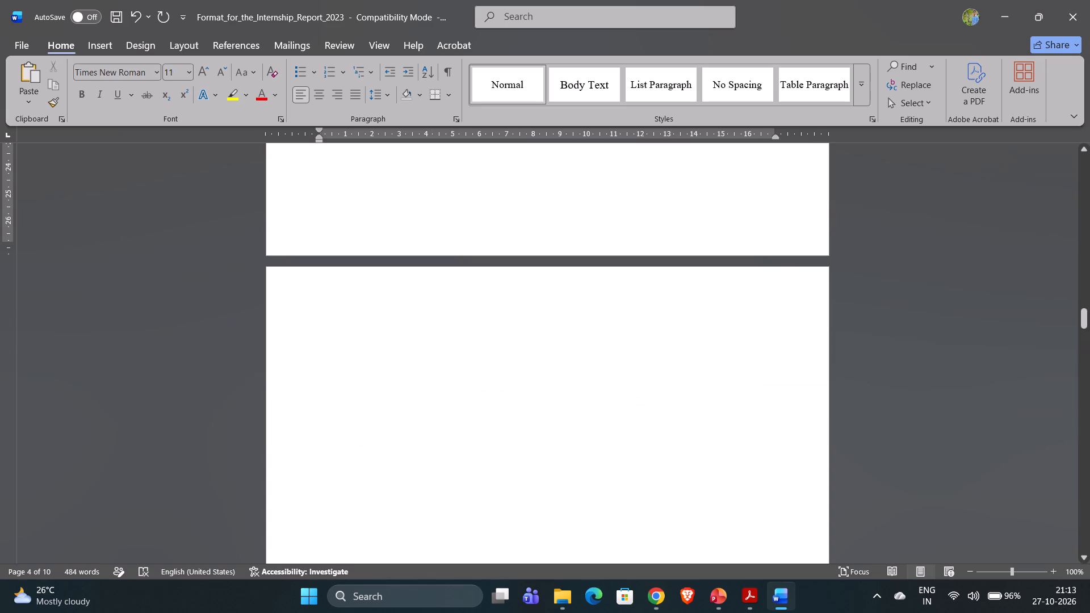
pyautogui.scroll(9, 700, 489)
pyautogui.scroll(-2, 700, 489)
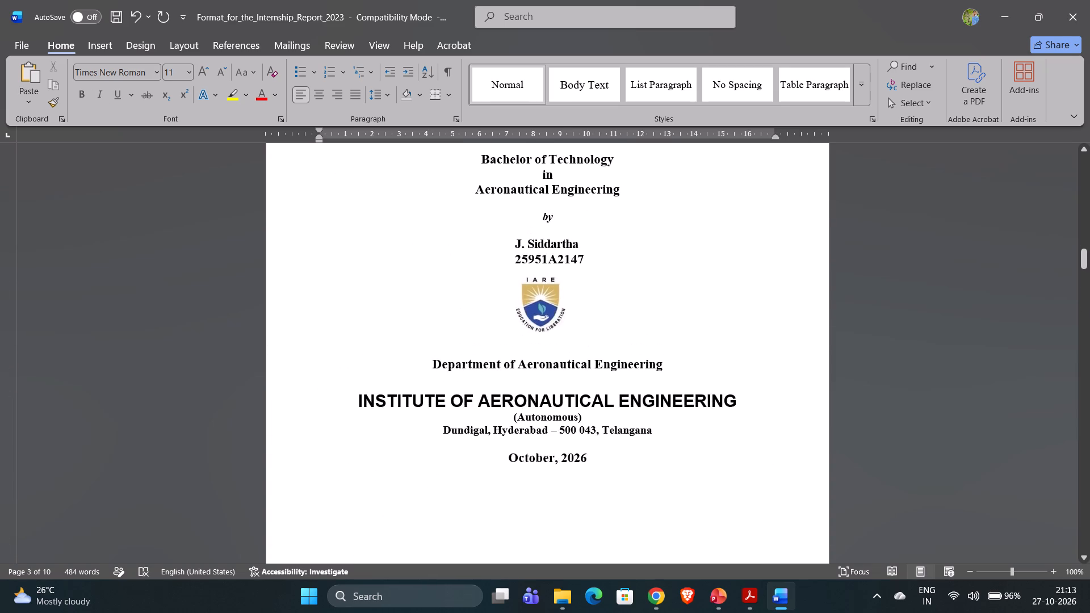
pyautogui.scroll(-6, 700, 489)
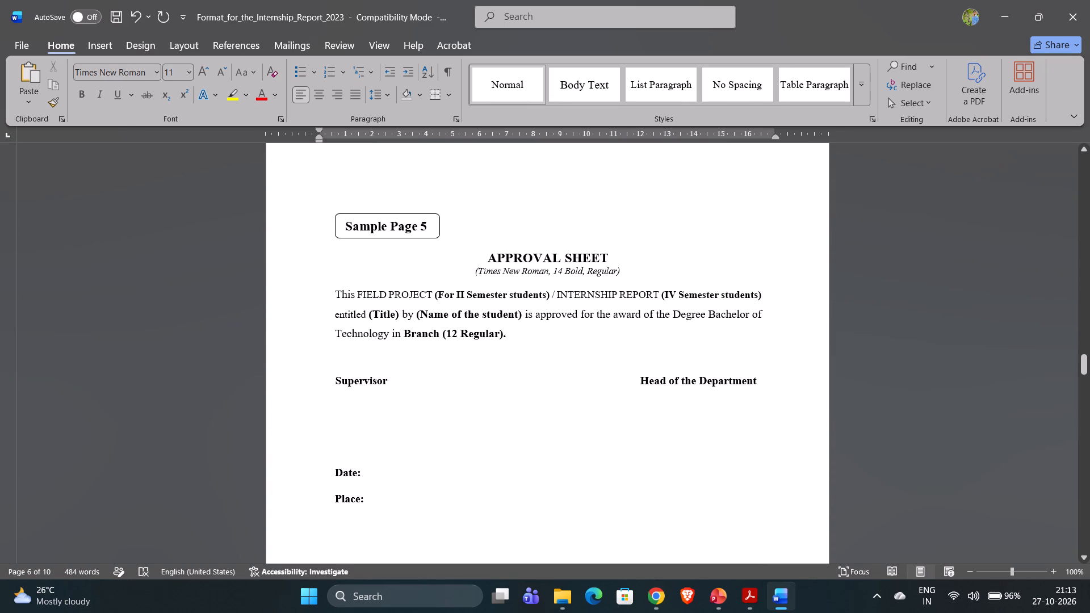
pyautogui.scroll(2, 463, 246)
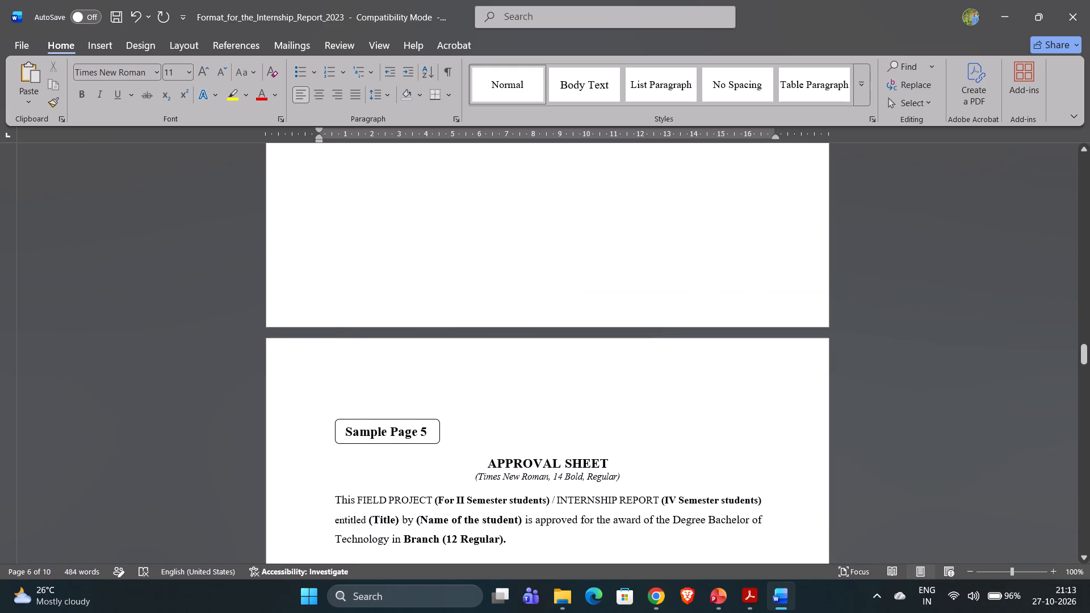
pyautogui.click(463, 246)
pyautogui.rightClick(463, 246)
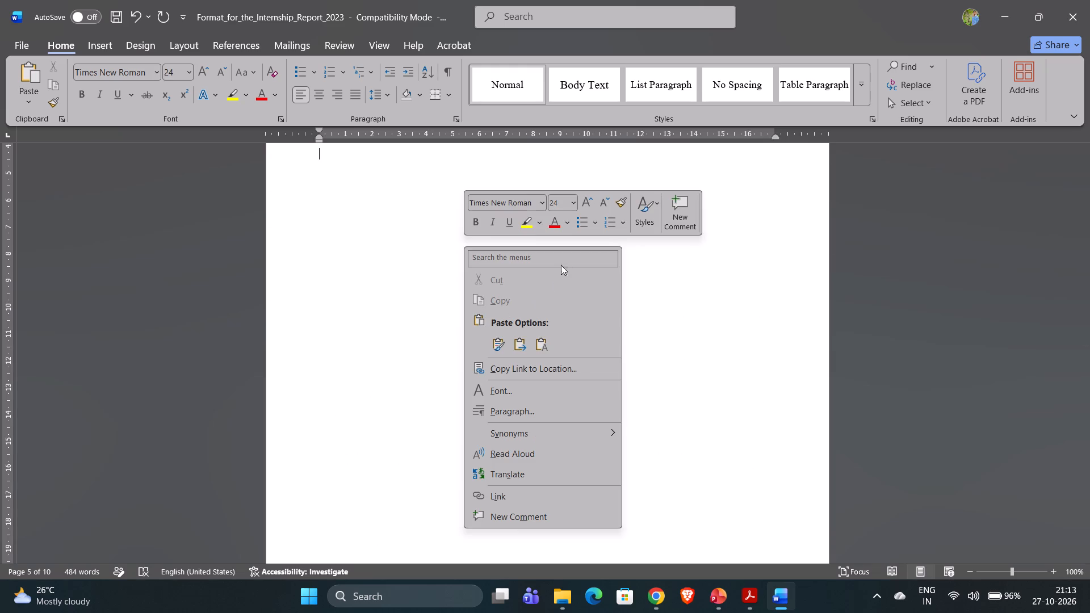
pyautogui.click(731, 379)
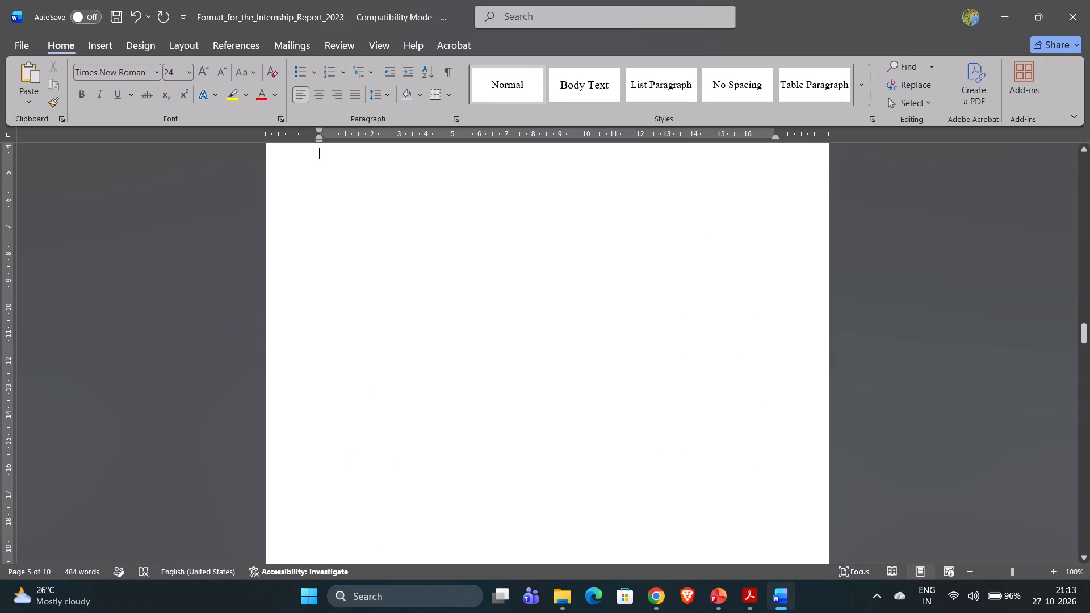
pyautogui.press('Delete')
# Review the front matter from the approval sheet back through the declaration and title pages to the cover page.
pyautogui.scroll(3, 731, 379)
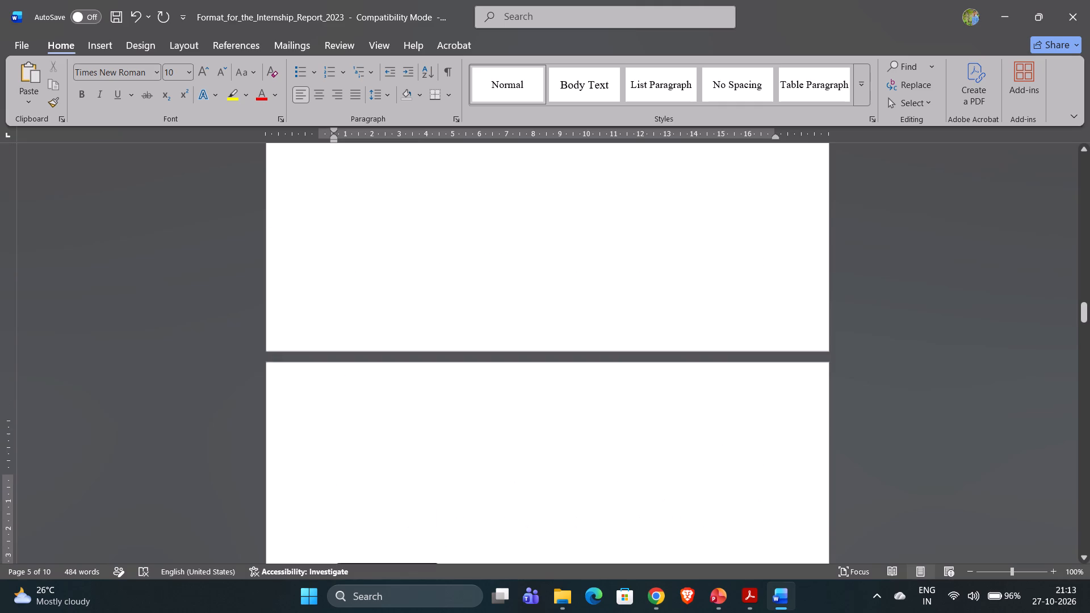
pyautogui.scroll(3, 731, 379)
pyautogui.scroll(-3, 731, 379)
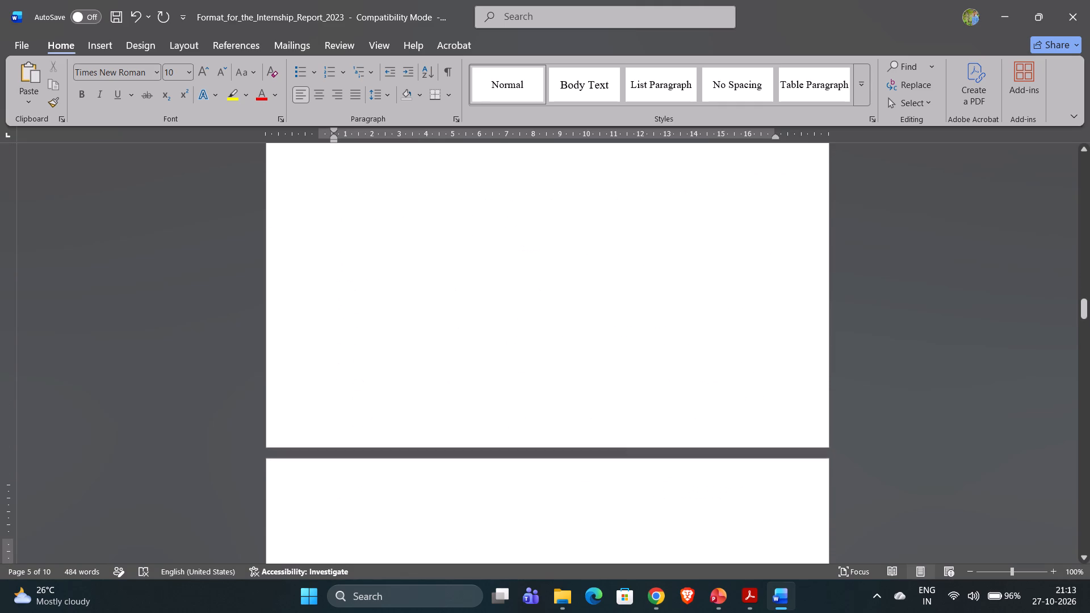
pyautogui.scroll(-4, 731, 379)
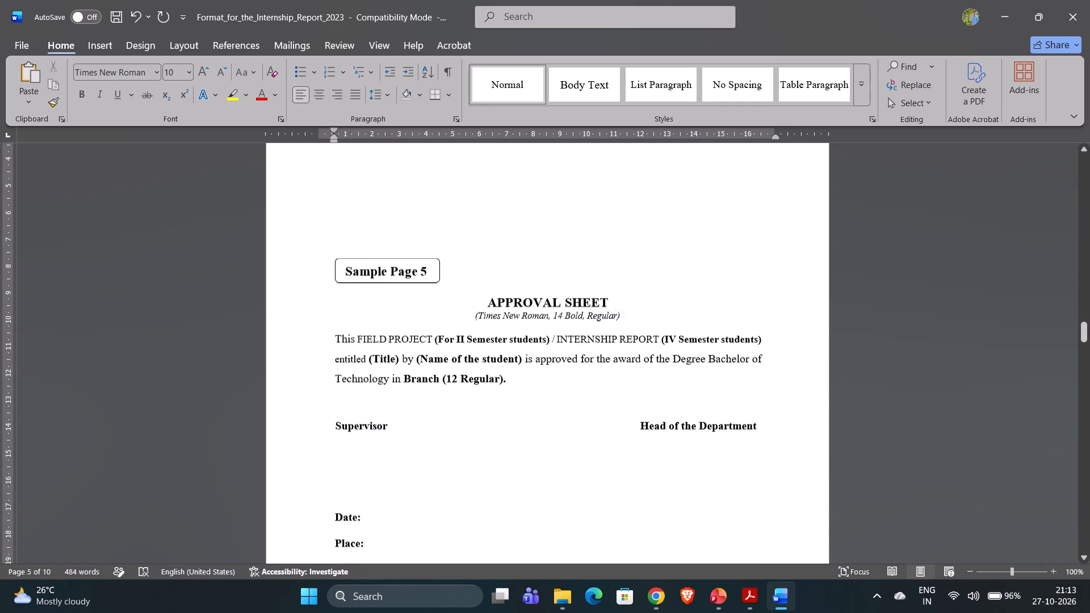
pyautogui.scroll(-3, 731, 379)
pyautogui.scroll(2, 731, 379)
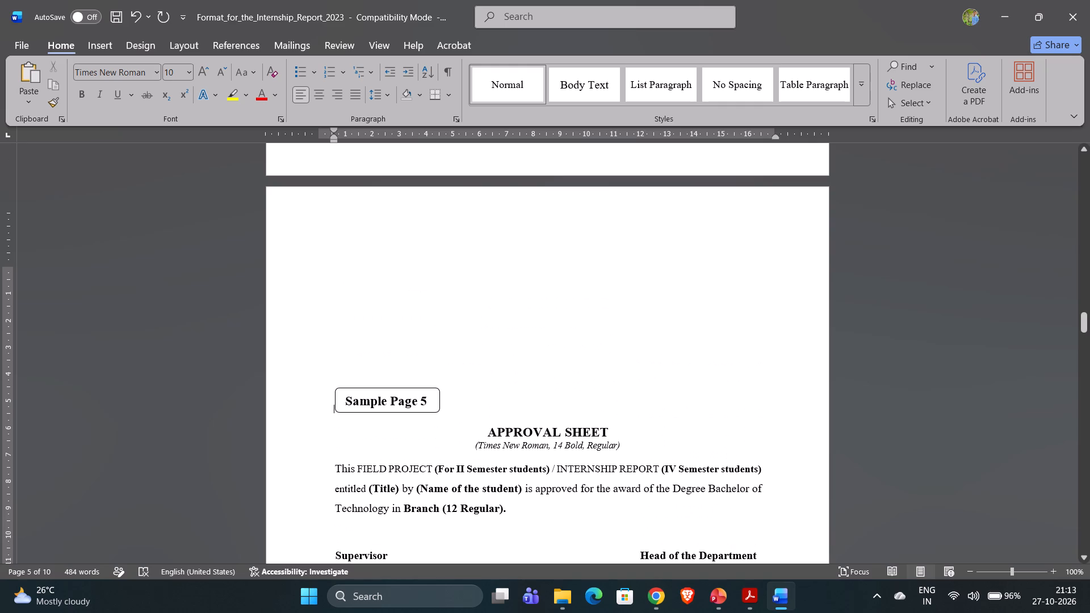
pyautogui.scroll(-4, 731, 379)
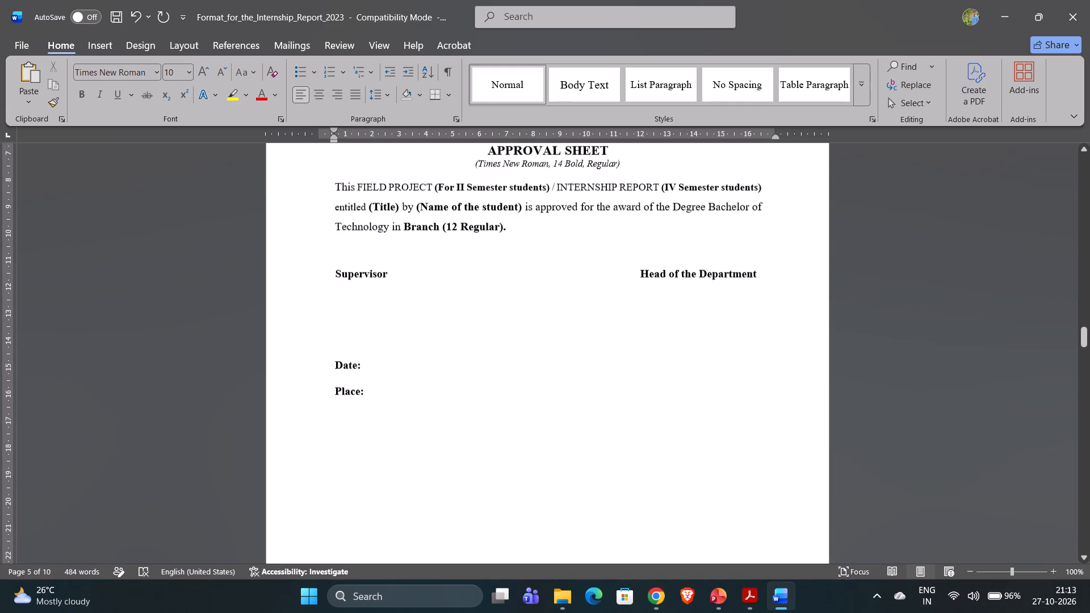
pyautogui.scroll(-2, 731, 379)
pyautogui.scroll(4, 731, 379)
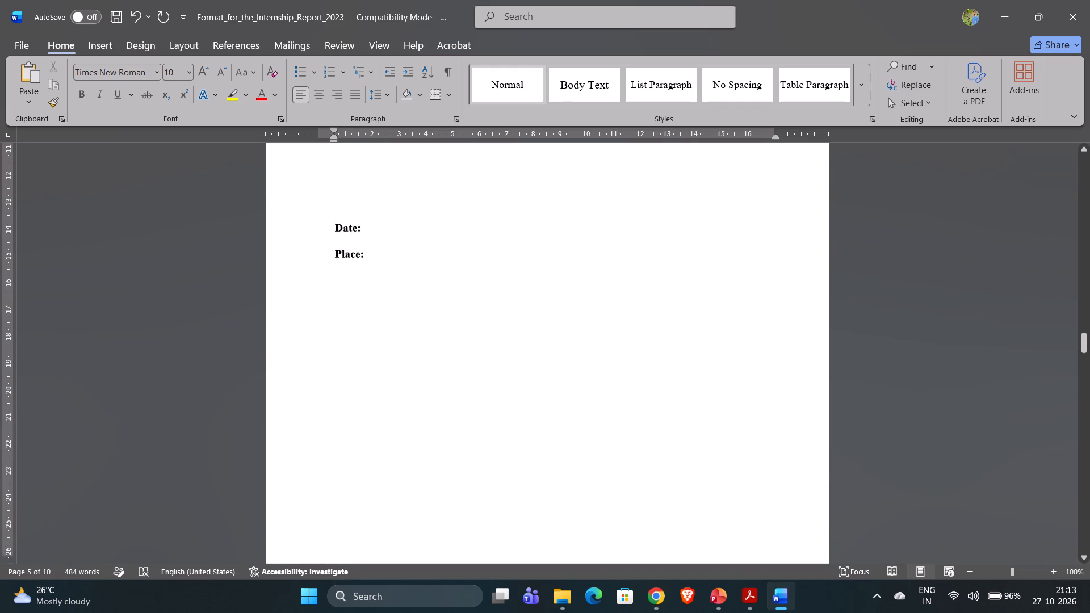
pyautogui.scroll(1, 731, 379)
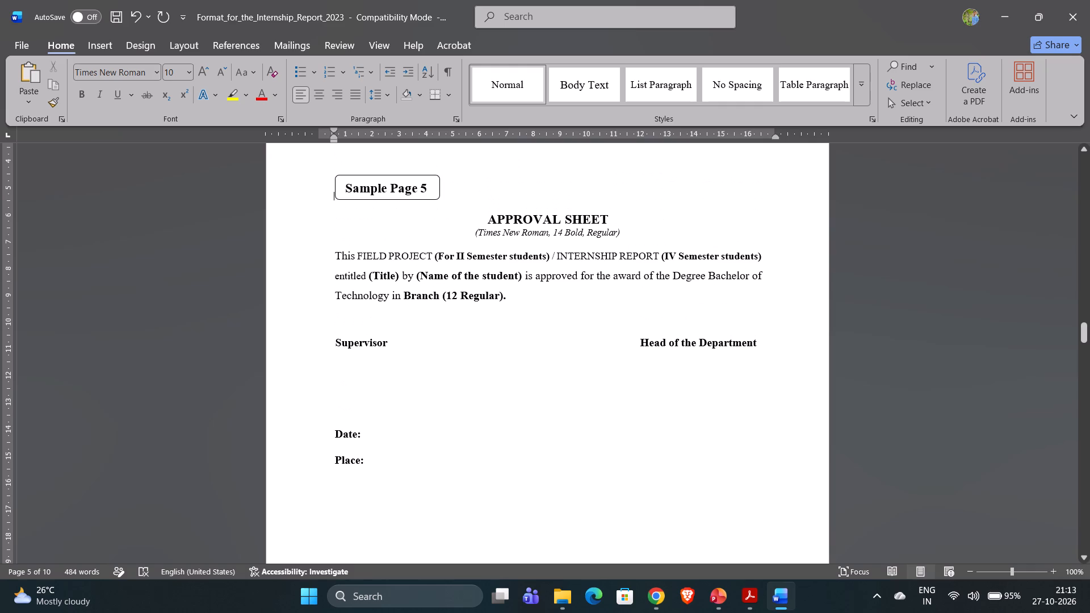
pyautogui.scroll(1, 731, 379)
pyautogui.scroll(1, 392, 376)
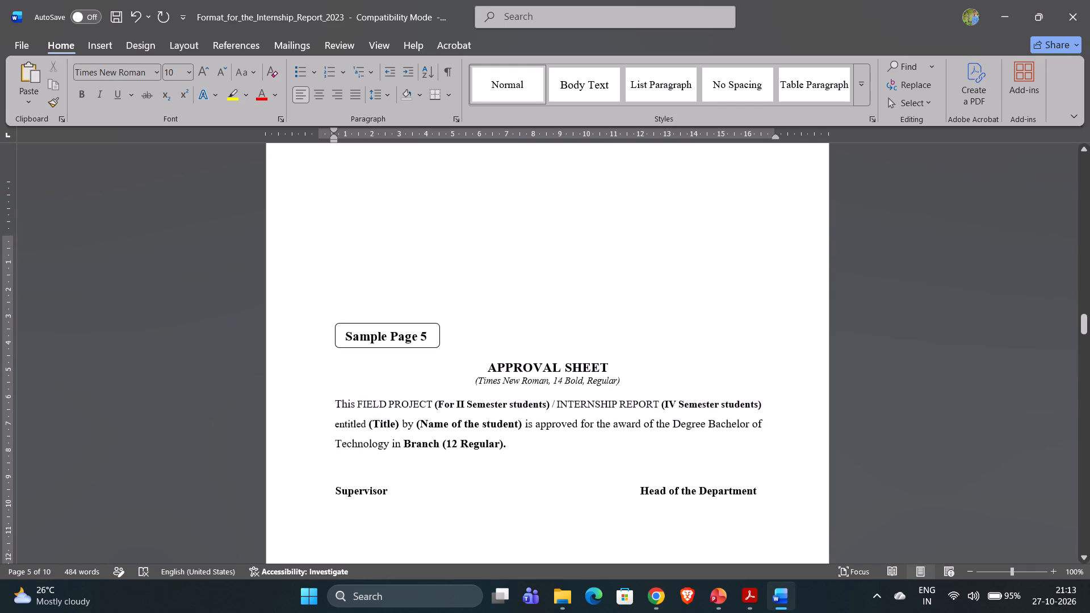
pyautogui.scroll(1, 392, 376)
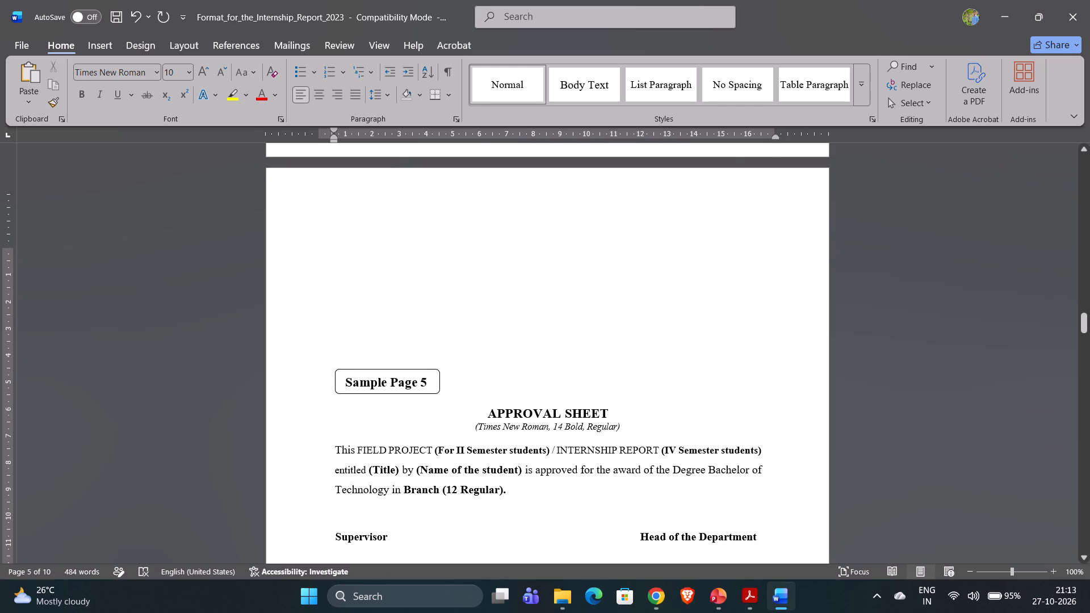
pyautogui.scroll(5, 473, 383)
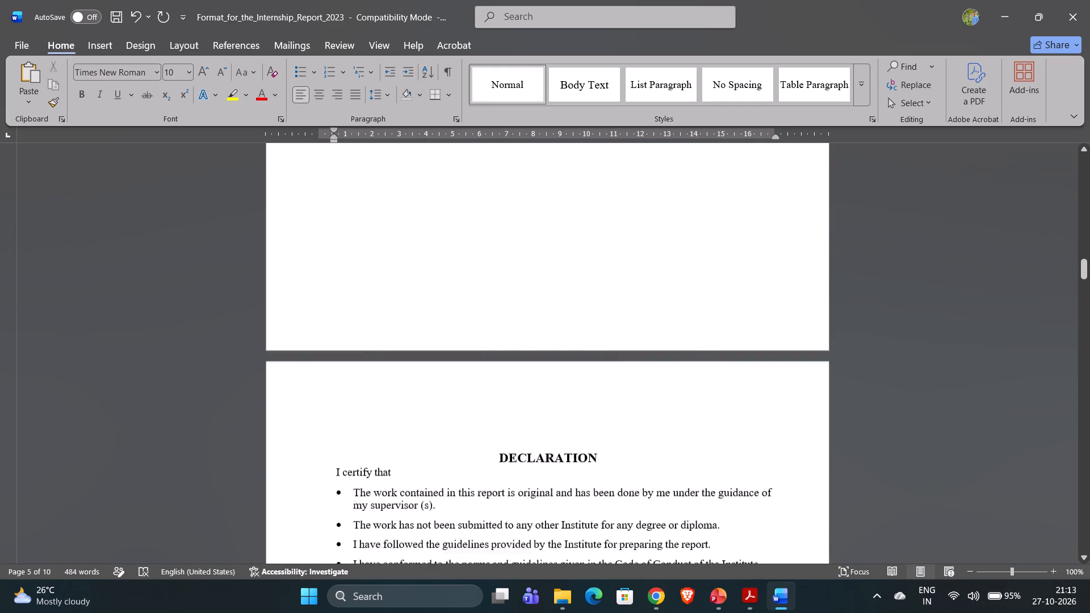
pyautogui.scroll(1, 473, 383)
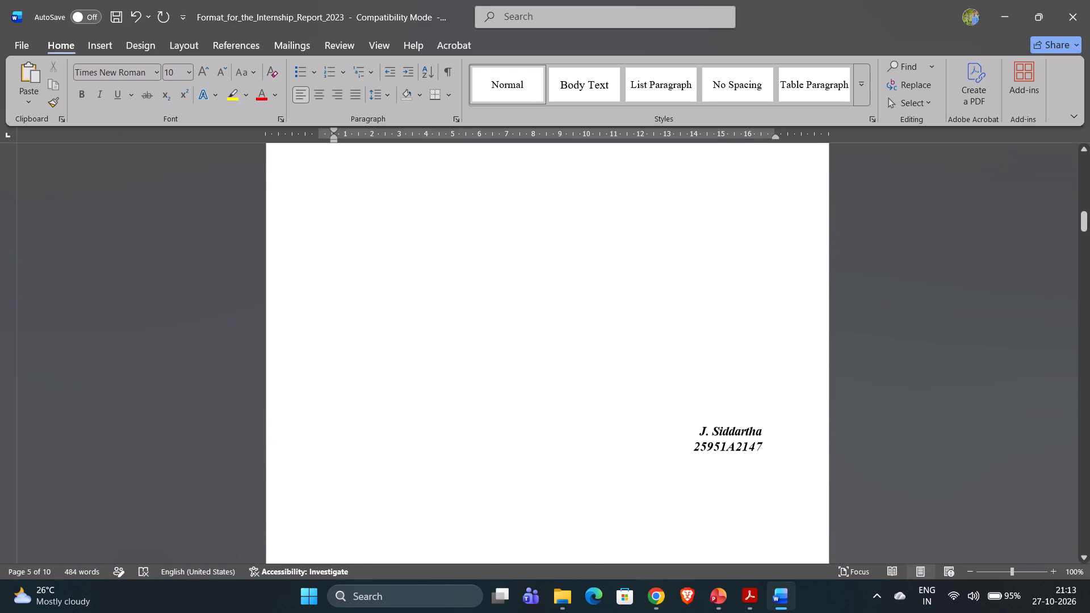
pyautogui.scroll(-2, 473, 383)
pyautogui.scroll(2, 473, 383)
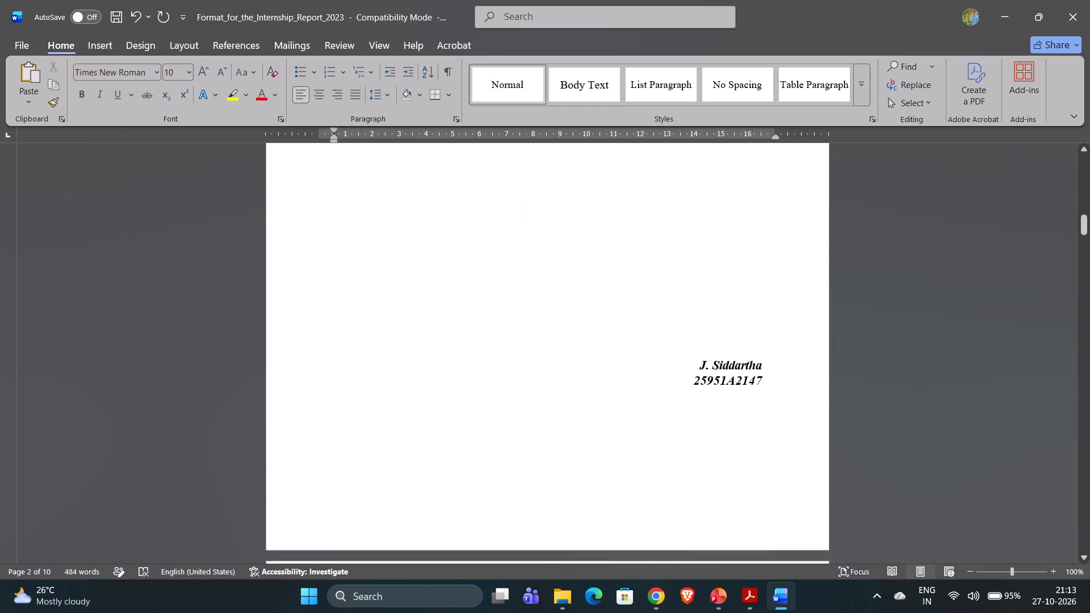
pyautogui.scroll(3, 473, 383)
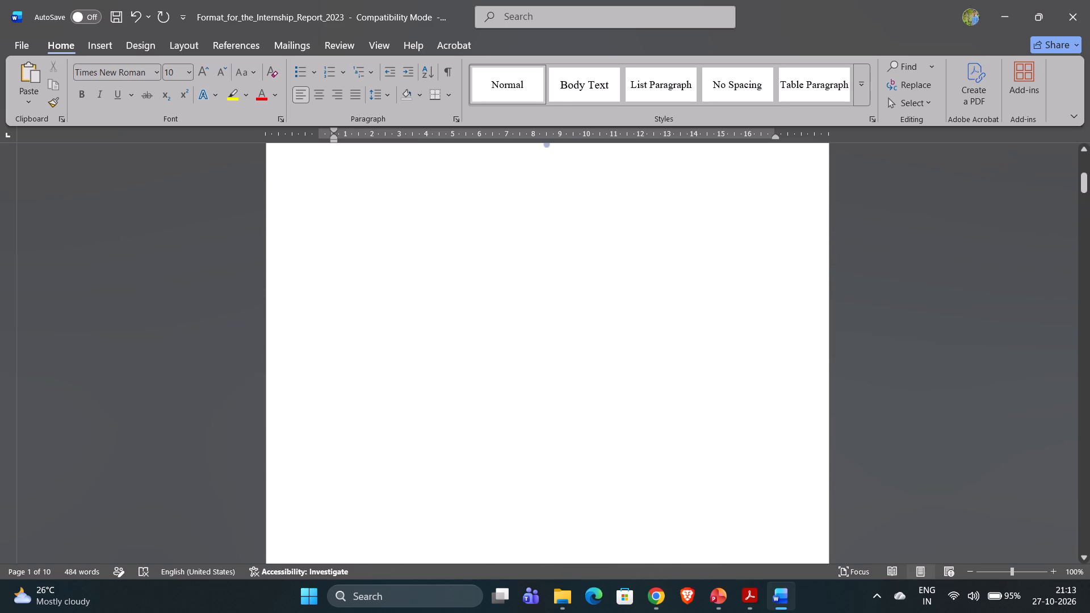
pyautogui.scroll(2, 473, 383)
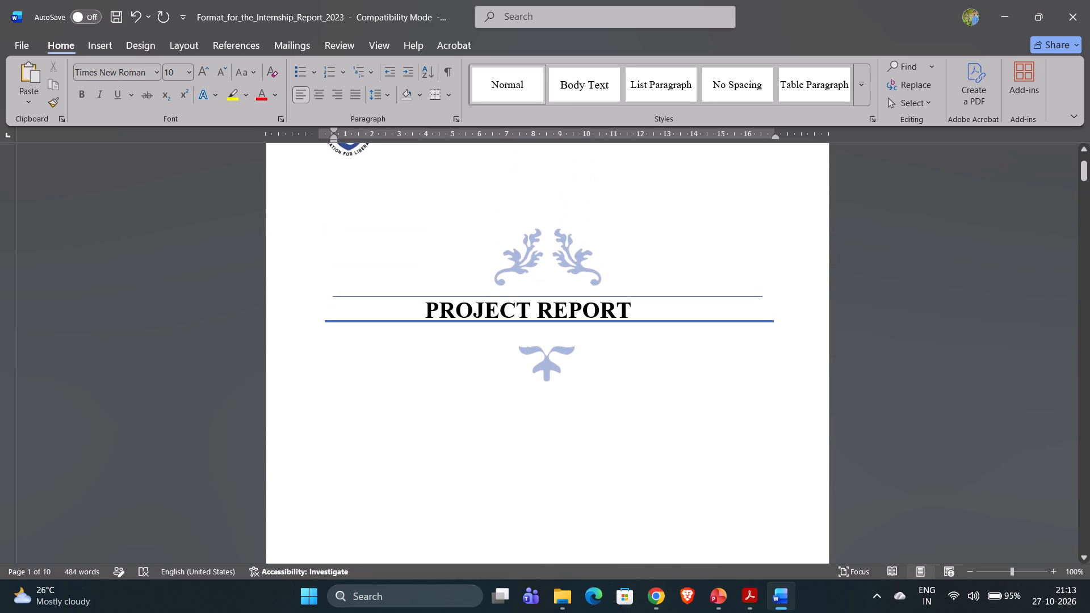
# Remove the tab before PROJECT REPORT on the cover page and insert "MINI-COURSE" in front, making it "MINI-COURSE PROJECT REPORT".
pyautogui.click(411, 312)
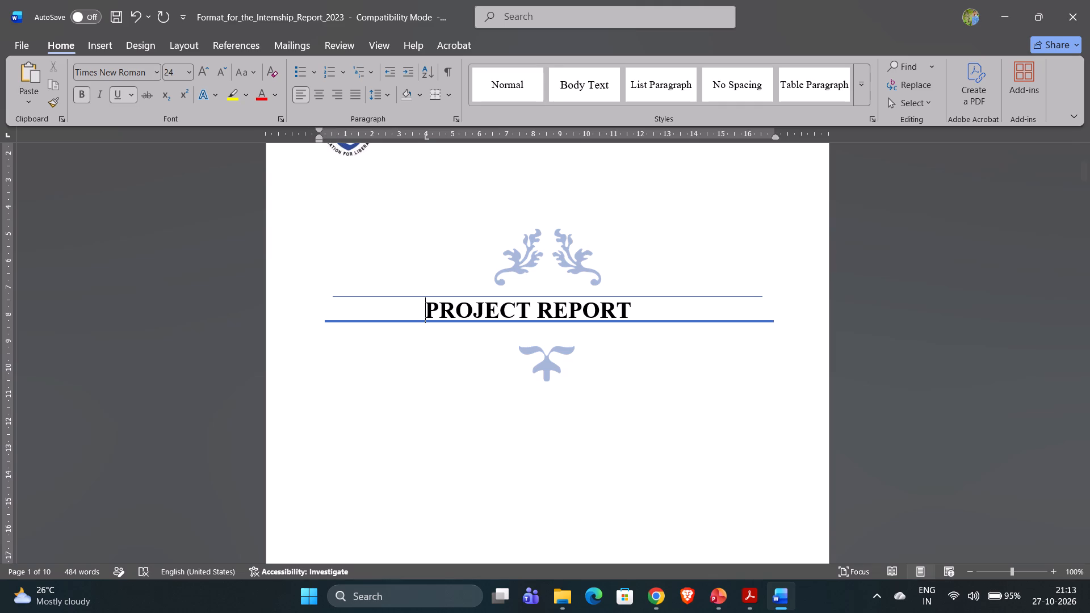
pyautogui.press('BackSpace')
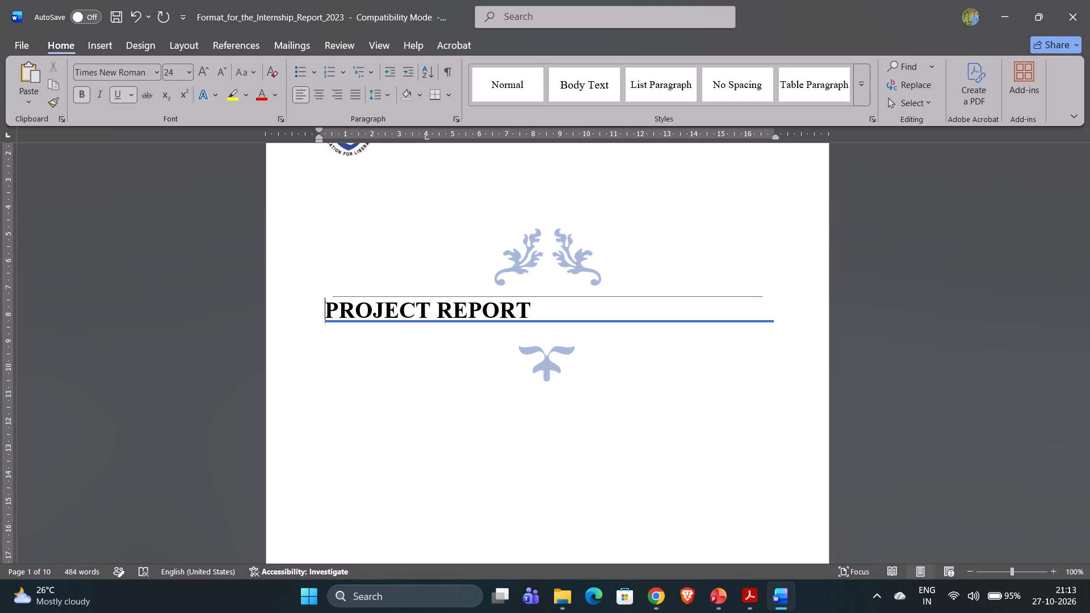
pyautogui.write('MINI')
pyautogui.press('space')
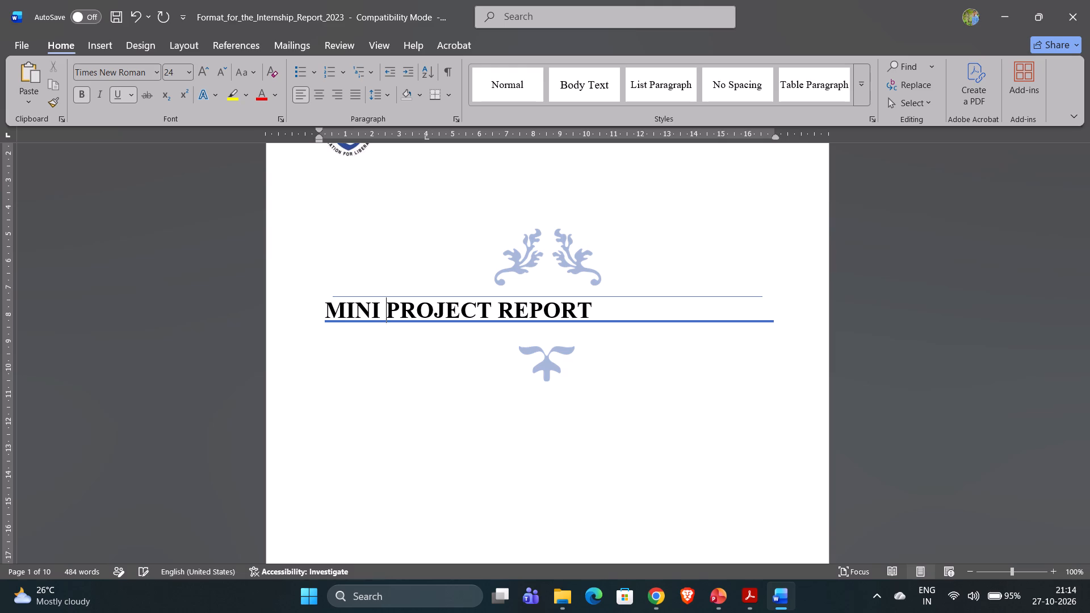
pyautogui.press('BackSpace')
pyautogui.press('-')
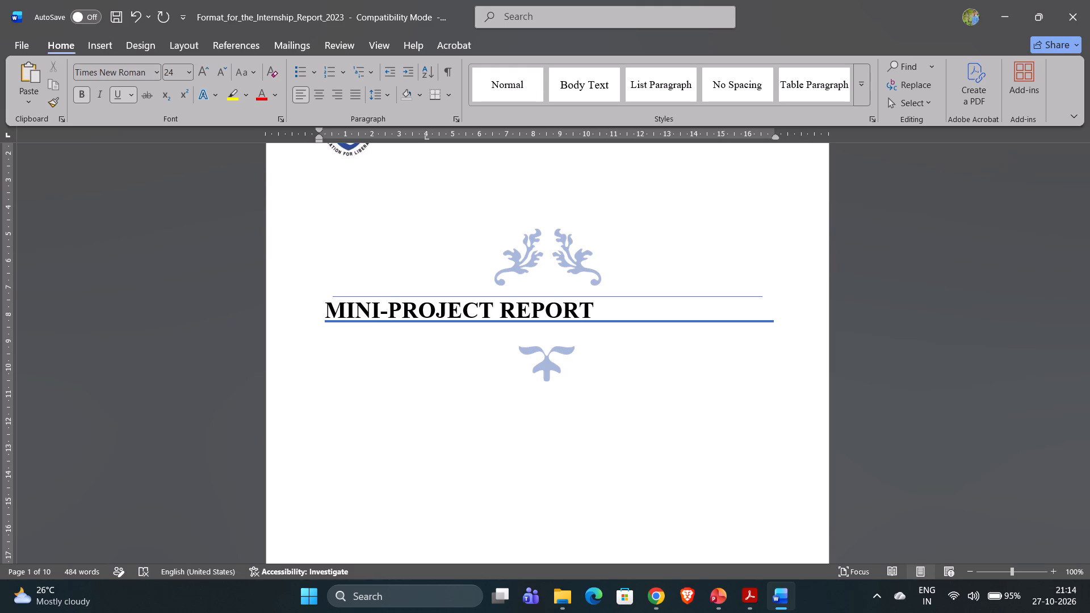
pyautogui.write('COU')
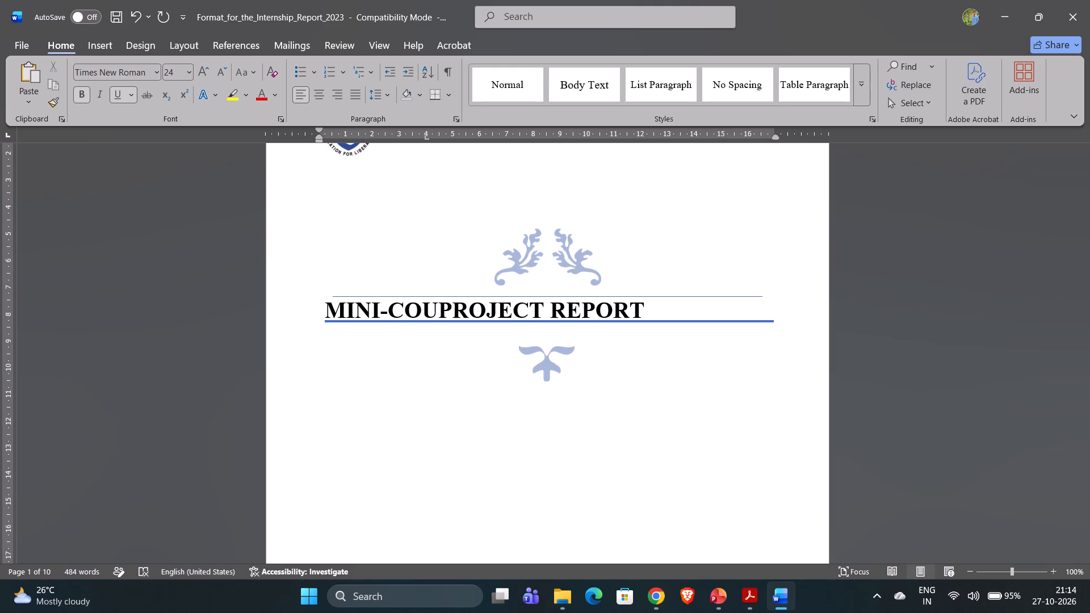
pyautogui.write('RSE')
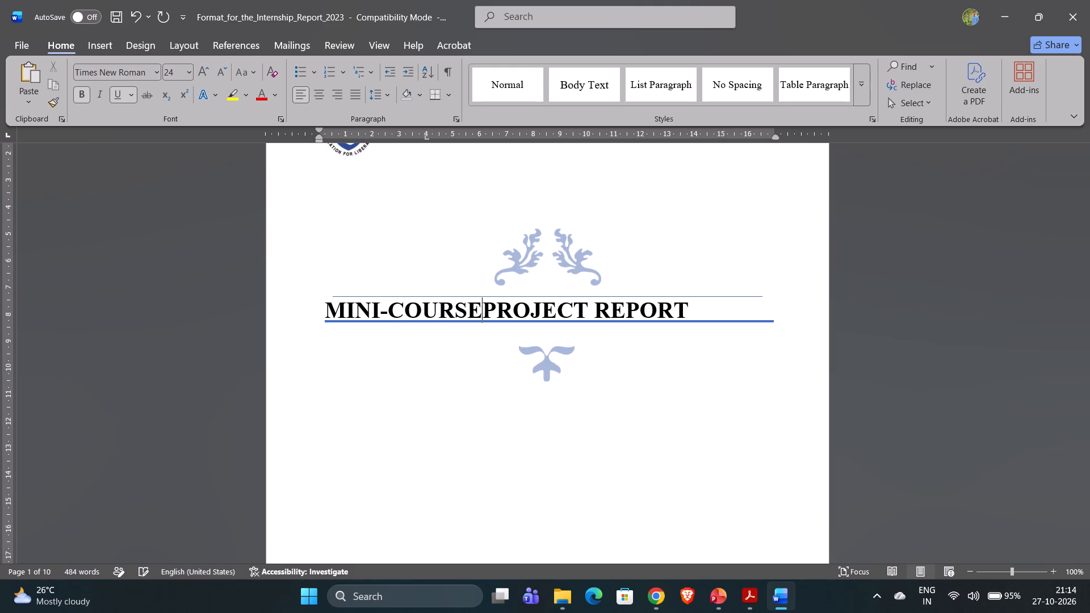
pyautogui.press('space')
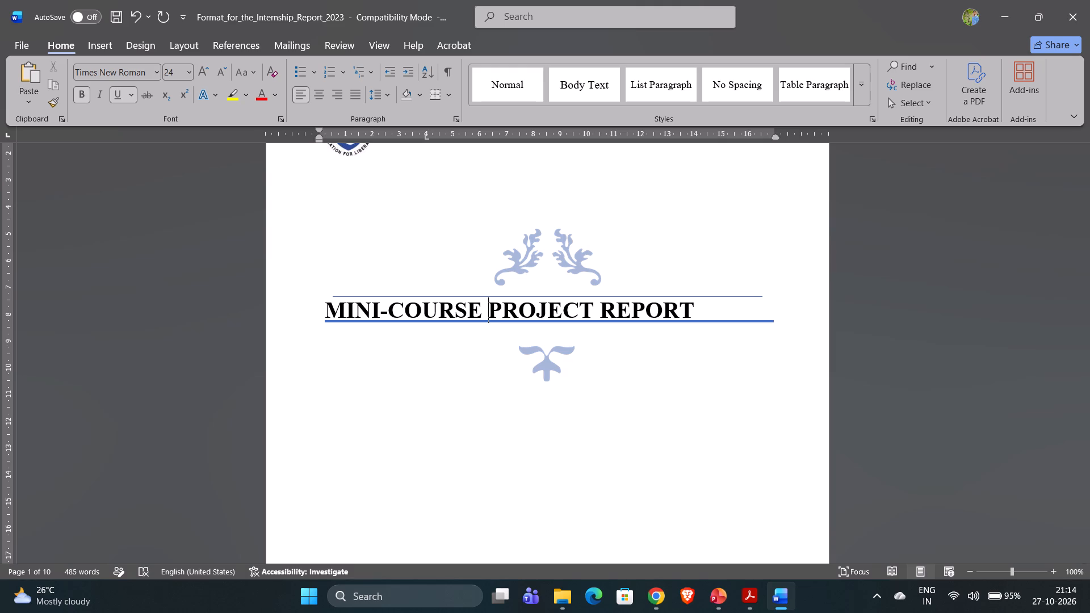
# Shift the cover title MINI-COURSE PROJECT REPORT inward by adding two spaces in front of it.
pyautogui.click(324, 310)
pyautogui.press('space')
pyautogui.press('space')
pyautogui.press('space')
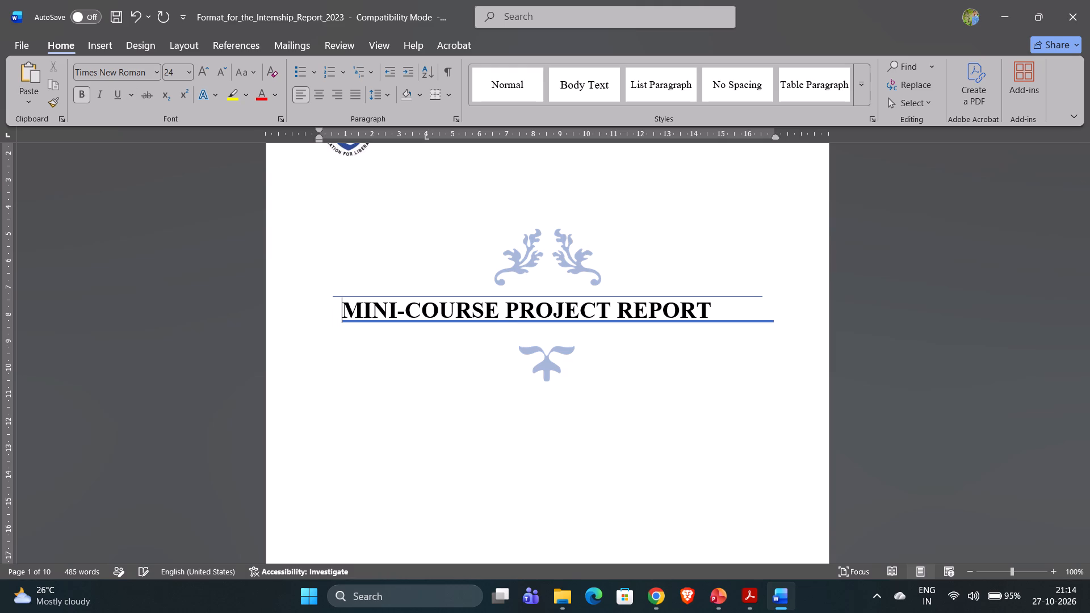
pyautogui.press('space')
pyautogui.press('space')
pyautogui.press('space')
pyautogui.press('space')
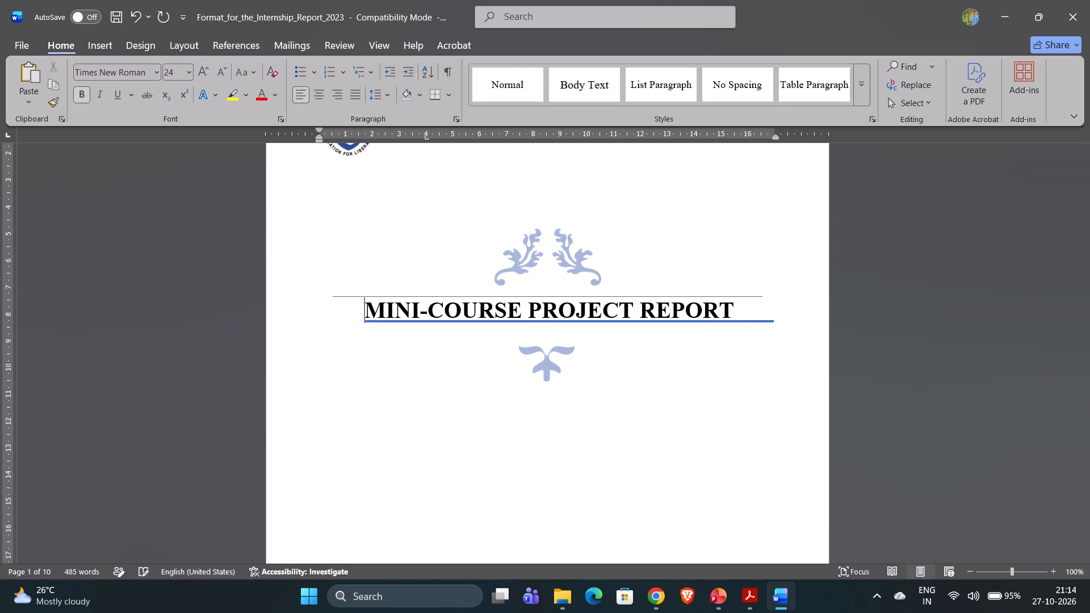
pyautogui.click(358, 311)
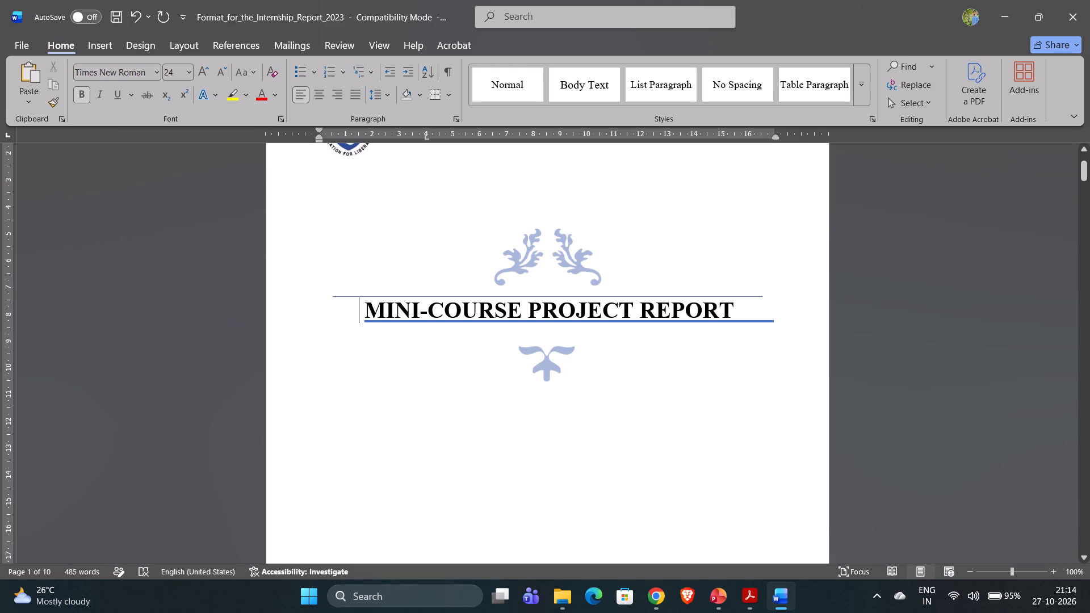
pyautogui.press('BackSpace')
pyautogui.press('BackSpace')
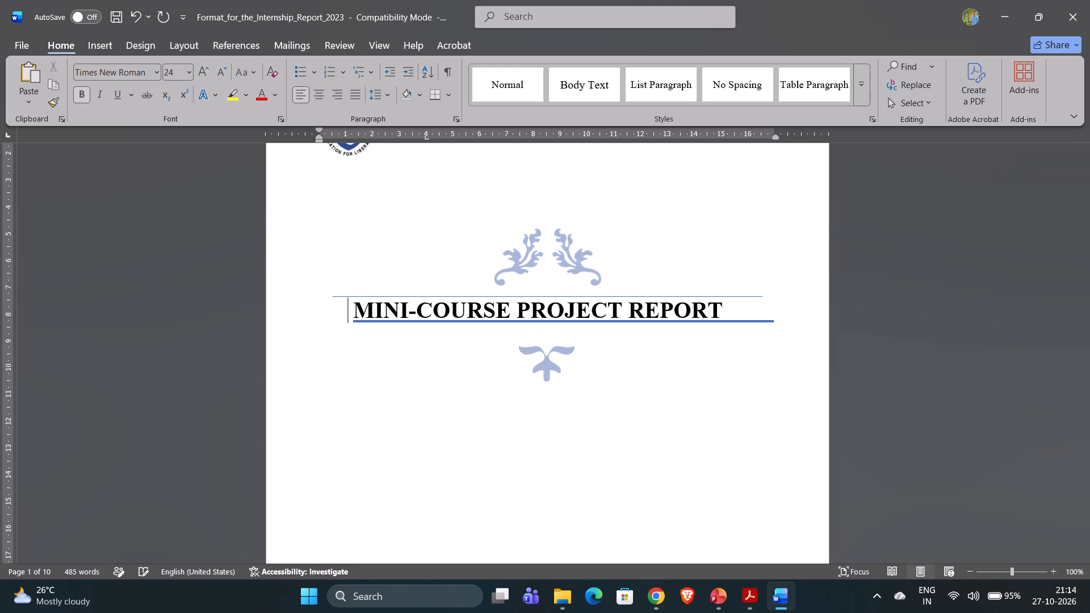
pyautogui.press('BackSpace')
pyautogui.press('BackSpace')
pyautogui.press('BackSpace')
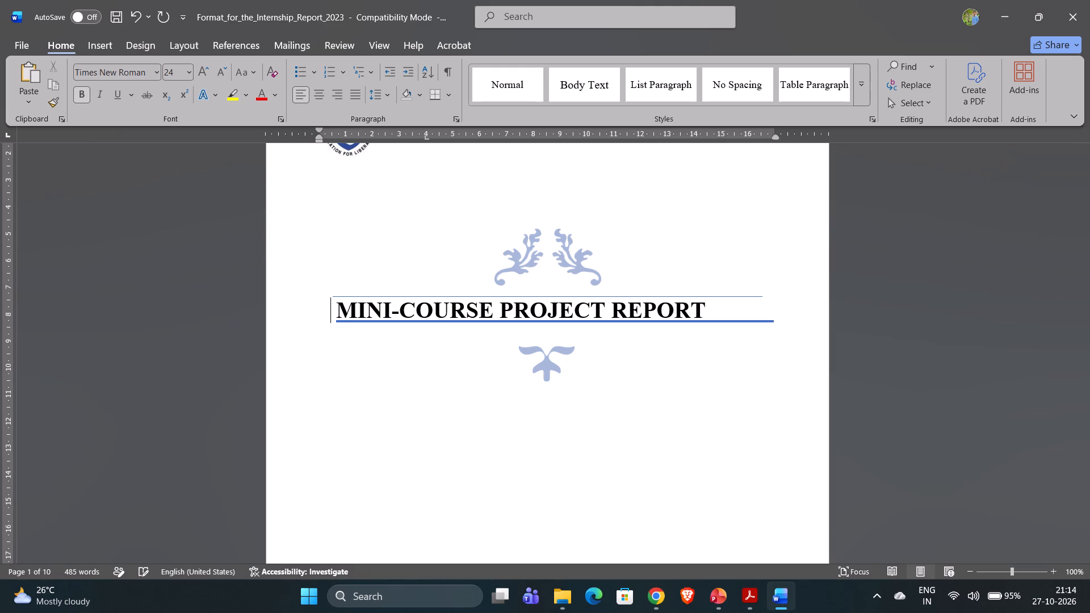
# Move the cover title further toward the page centre by adding four more spaces in front of it.
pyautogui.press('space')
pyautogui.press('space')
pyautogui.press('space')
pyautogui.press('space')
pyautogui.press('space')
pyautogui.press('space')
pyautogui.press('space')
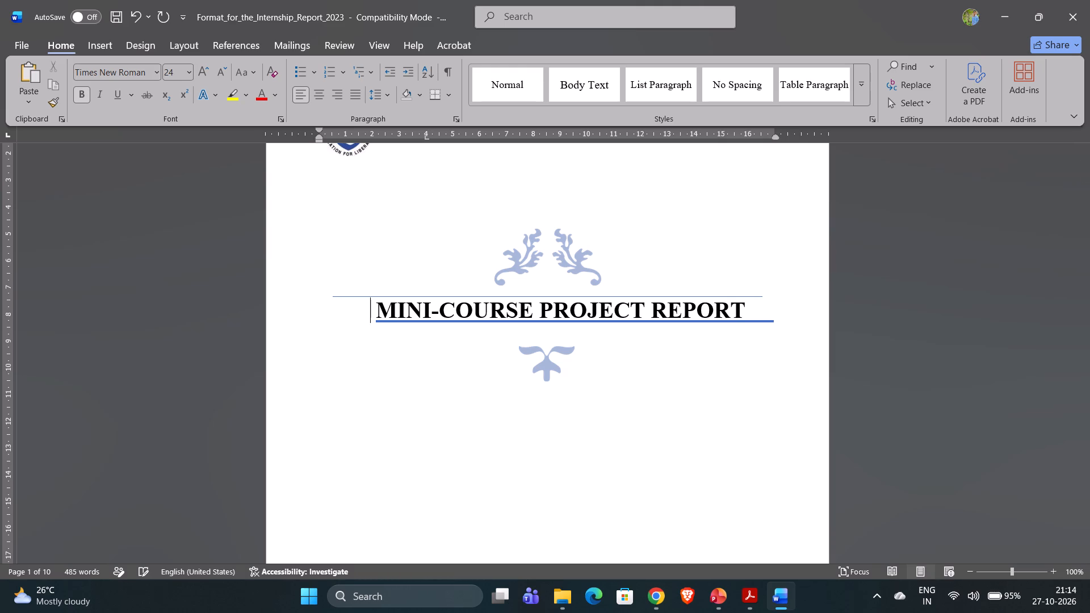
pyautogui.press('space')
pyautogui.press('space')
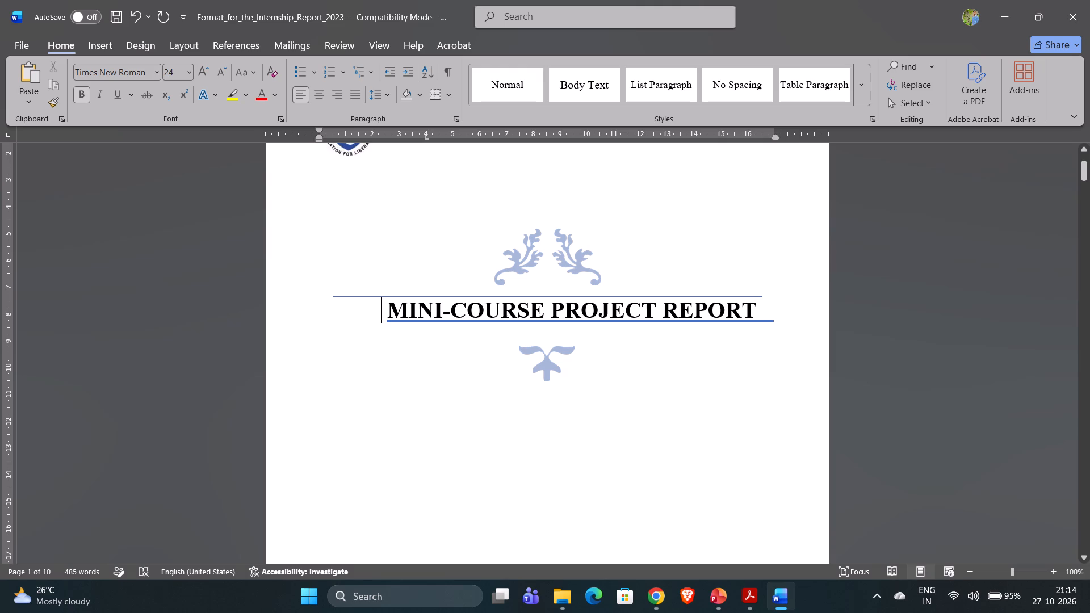
pyautogui.press('BackSpace')
pyautogui.press('BackSpace')
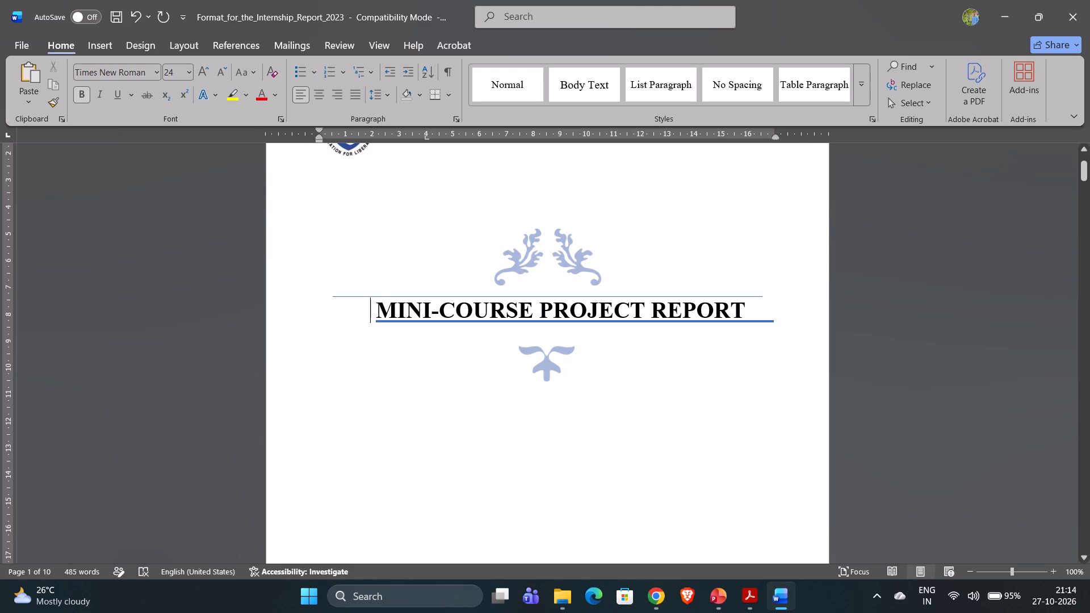
pyautogui.click(346, 311)
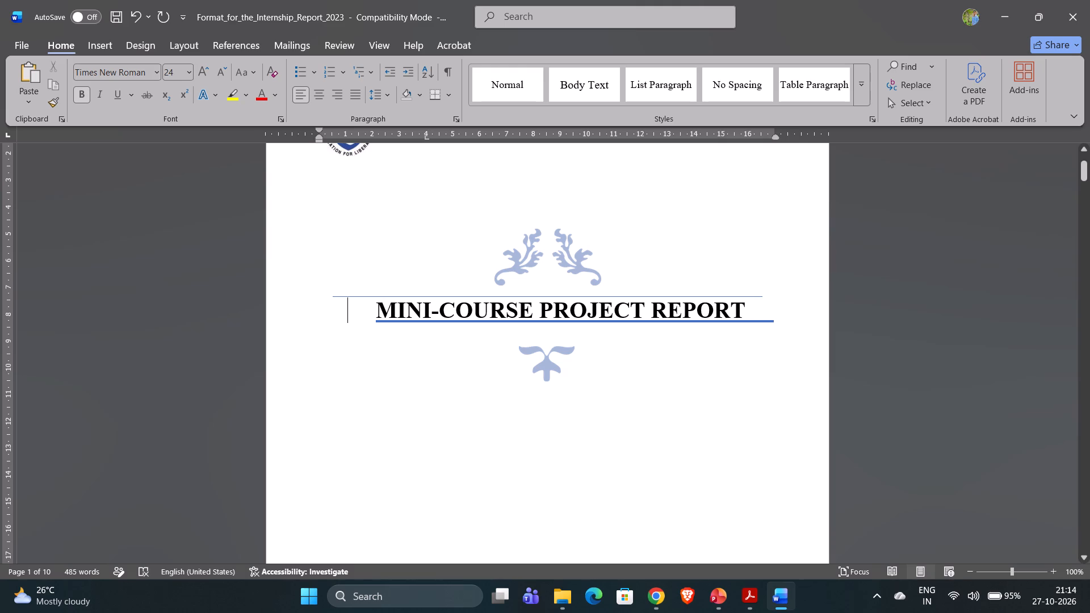
pyautogui.click(337, 311)
pyautogui.press('BackSpace')
pyautogui.press('BackSpace')
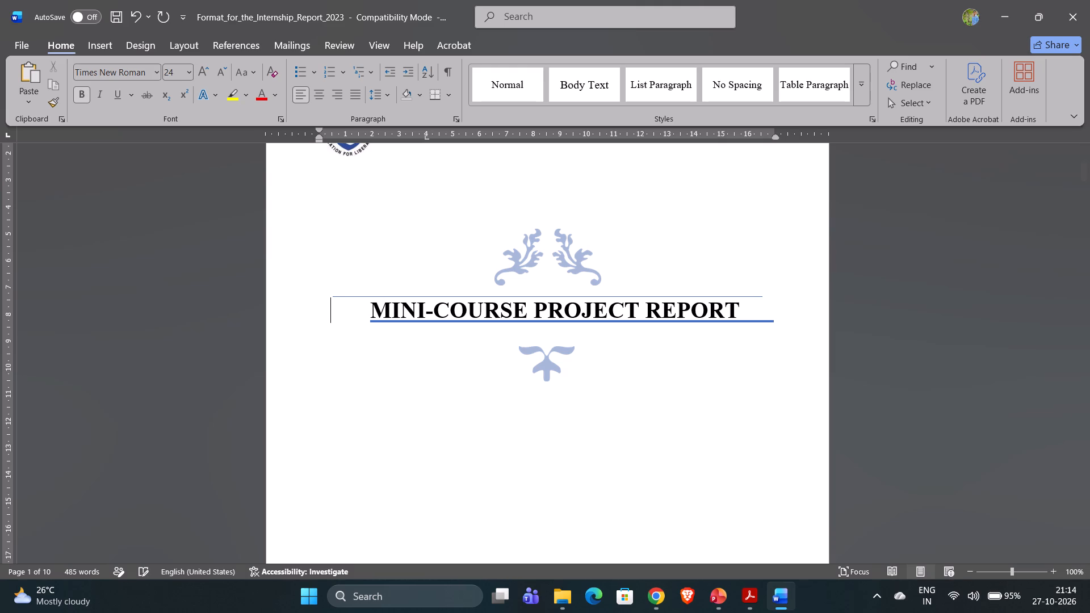
pyautogui.press('BackSpace')
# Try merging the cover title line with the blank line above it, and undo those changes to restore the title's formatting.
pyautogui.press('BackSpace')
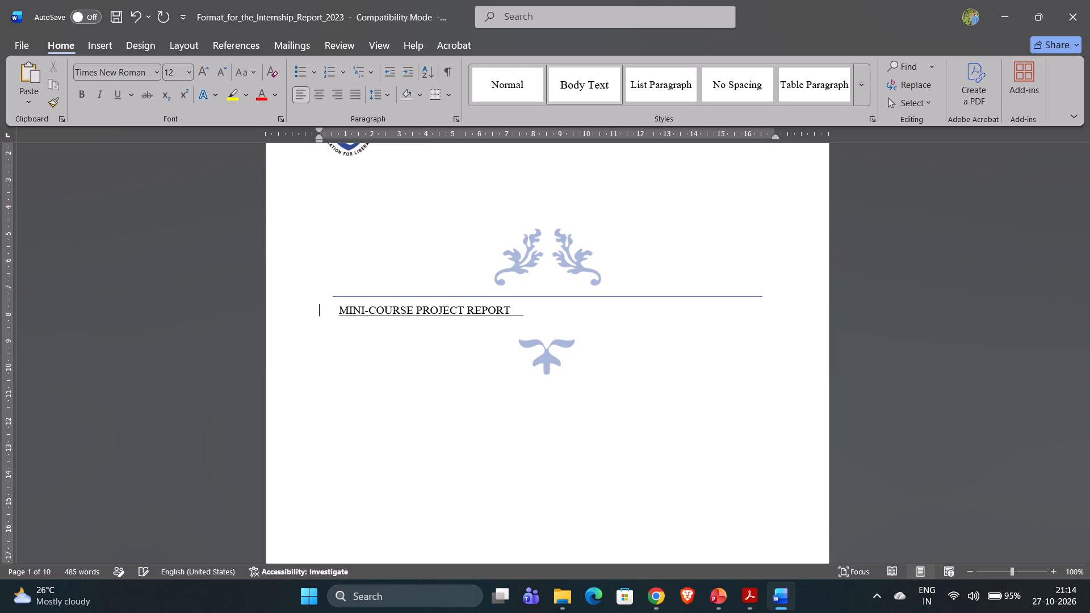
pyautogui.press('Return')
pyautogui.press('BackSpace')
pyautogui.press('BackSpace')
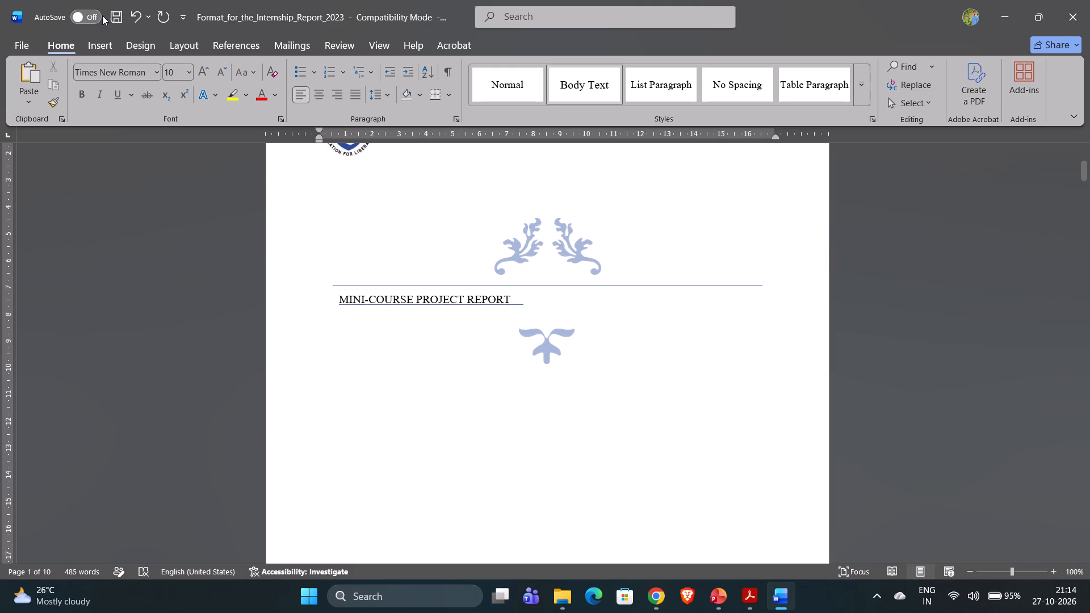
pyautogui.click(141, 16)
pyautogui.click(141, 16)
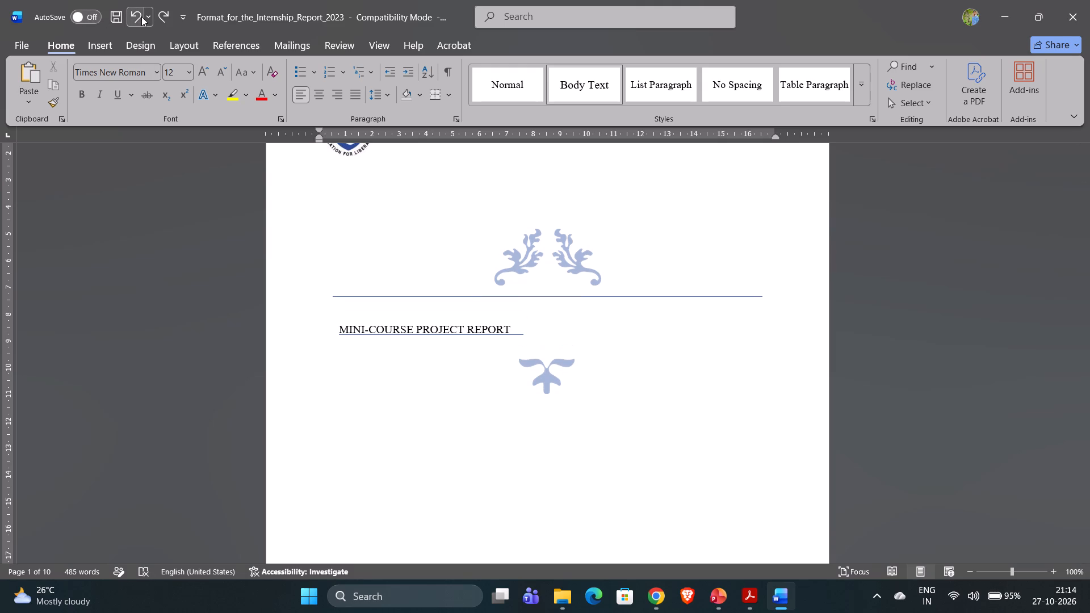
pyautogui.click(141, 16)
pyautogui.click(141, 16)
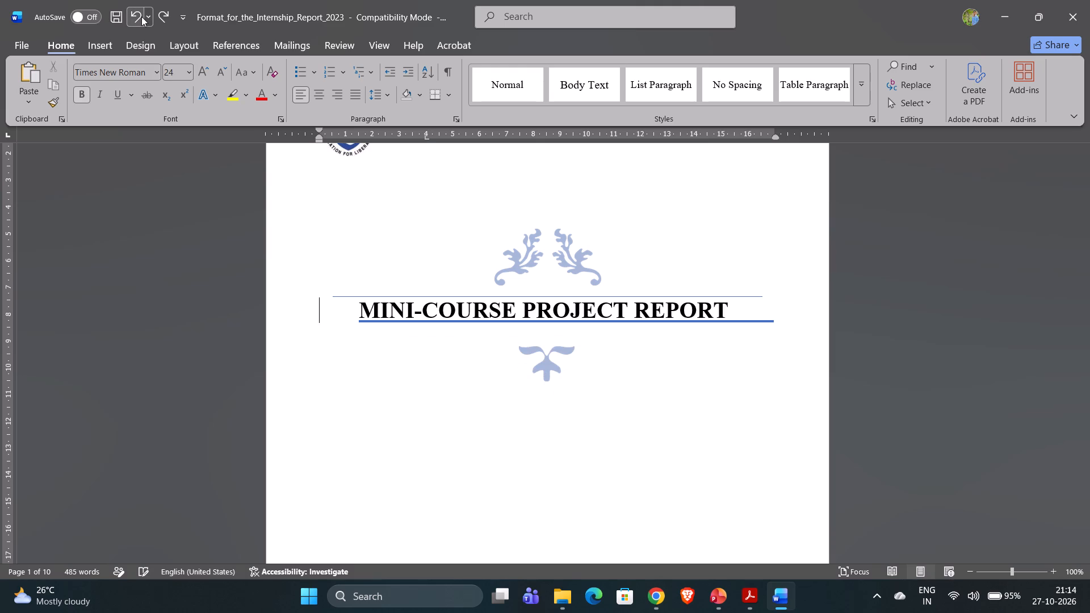
# Fine-tune the cover title's position by reducing the spaces in front of it by two.
pyautogui.click(355, 316)
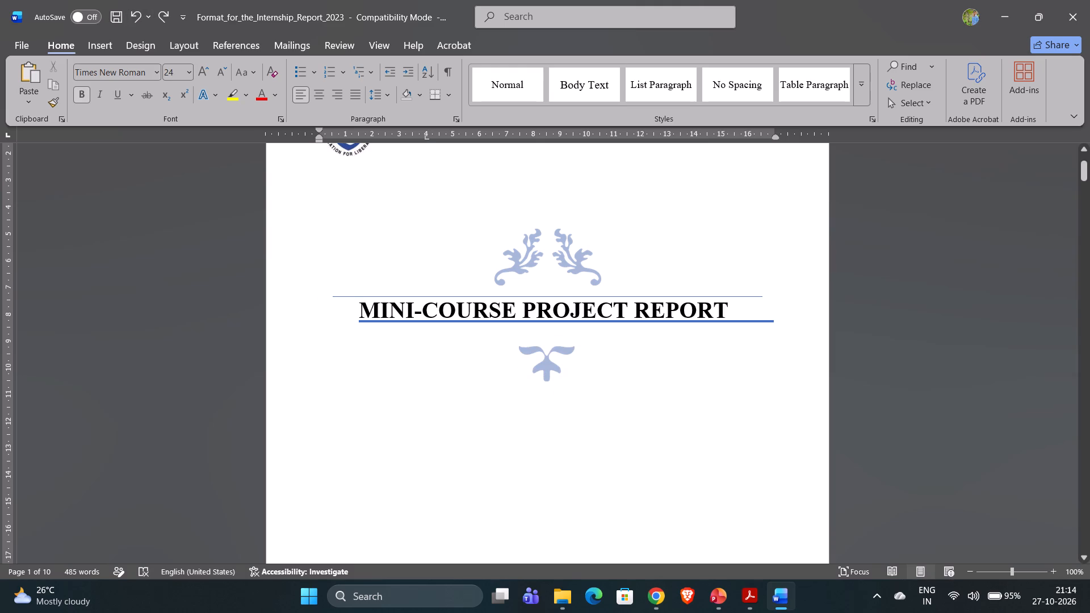
pyautogui.click(340, 310)
pyautogui.press('BackSpace')
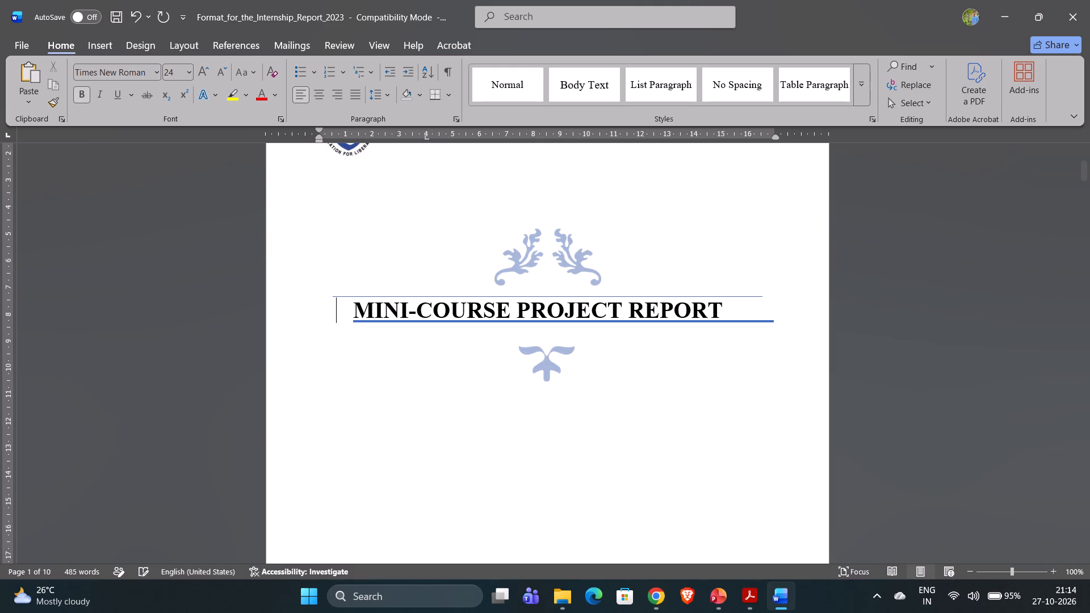
pyautogui.press('BackSpace')
pyautogui.press('BackSpace')
pyautogui.press('BackSpace')
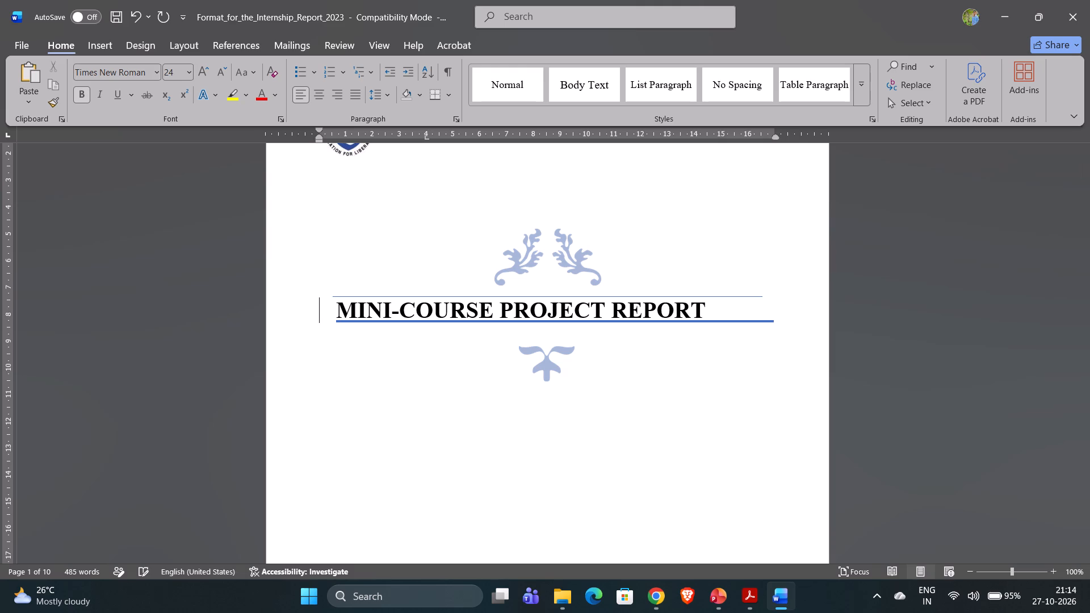
pyautogui.click(336, 310)
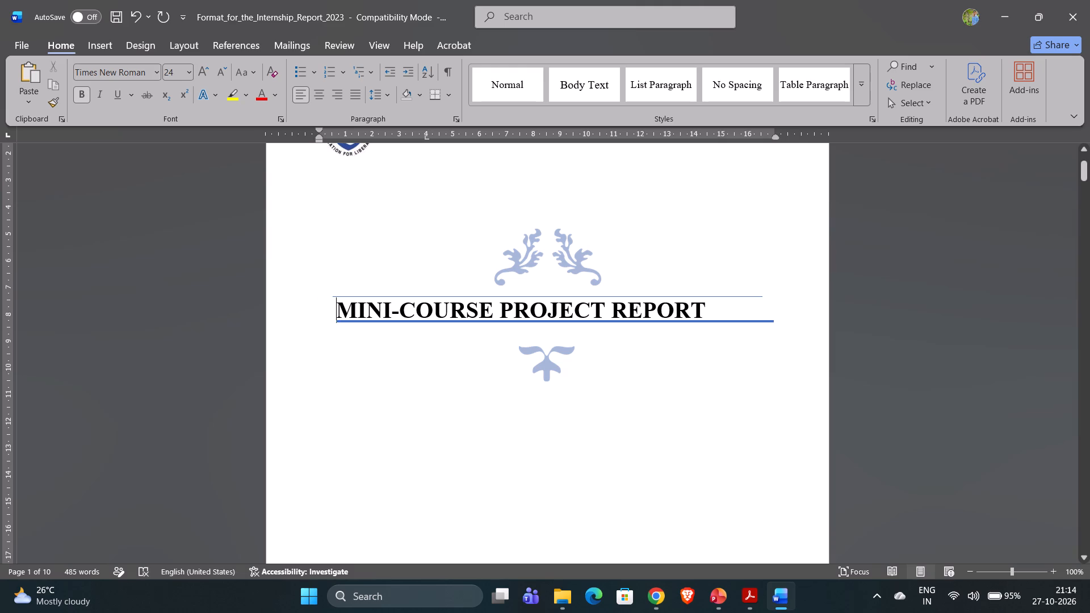
pyautogui.click(341, 310)
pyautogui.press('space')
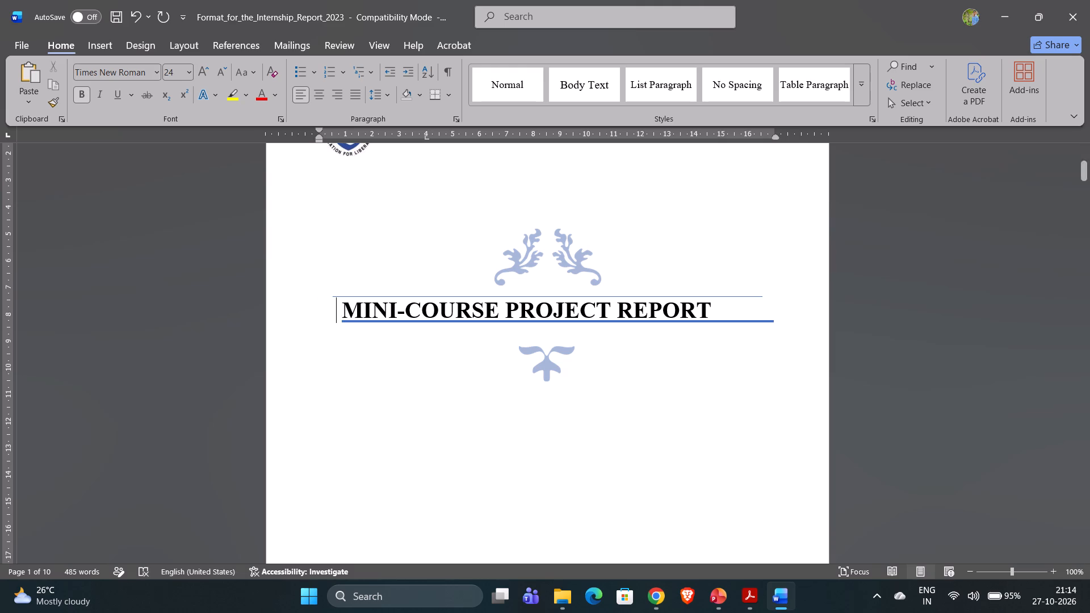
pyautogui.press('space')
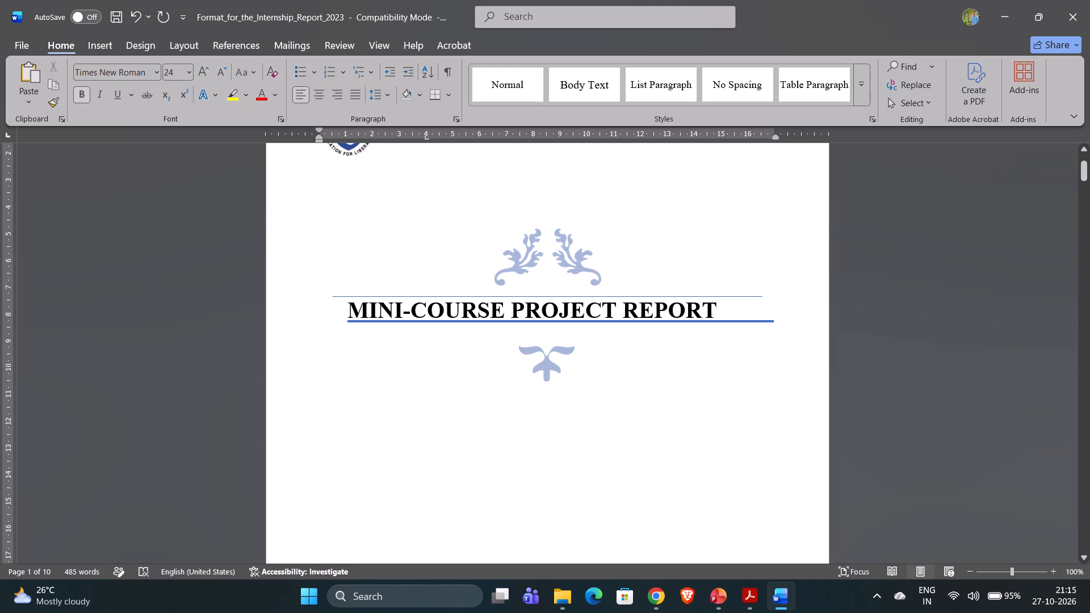
# Review the front-matter pages from the cover page down to the APPROVAL SHEET page.
pyautogui.scroll(-7, 418, 379)
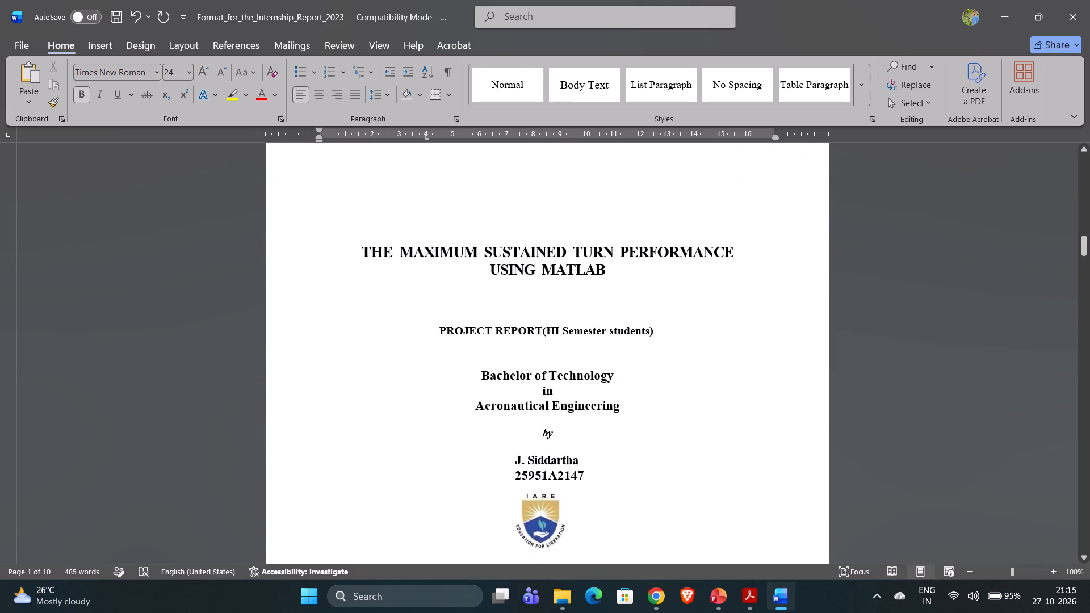
pyautogui.scroll(-3, 418, 379)
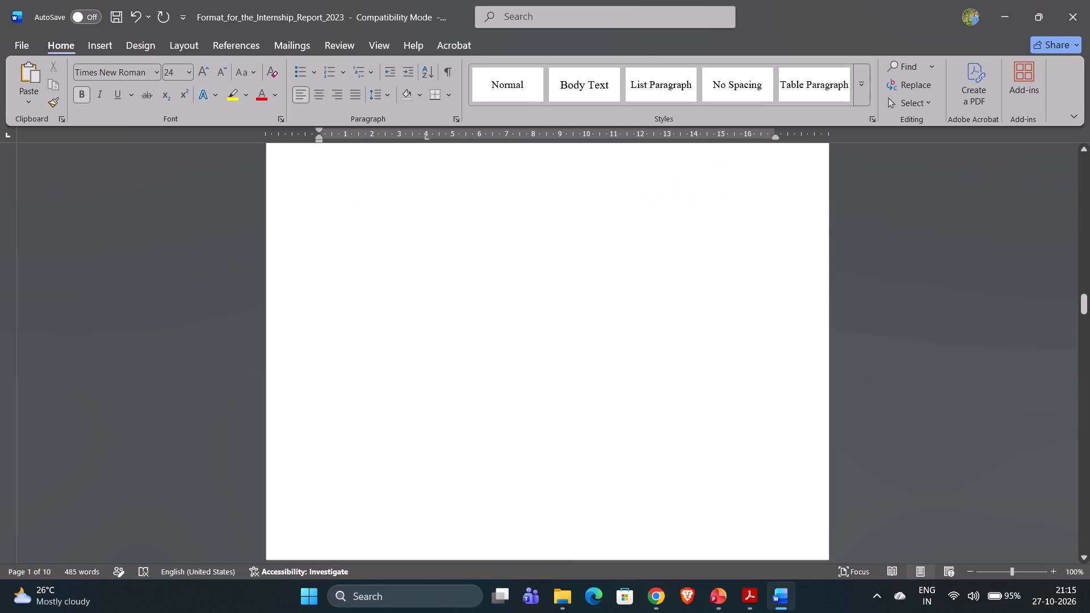
pyautogui.scroll(-2, 418, 379)
pyautogui.scroll(3, 418, 379)
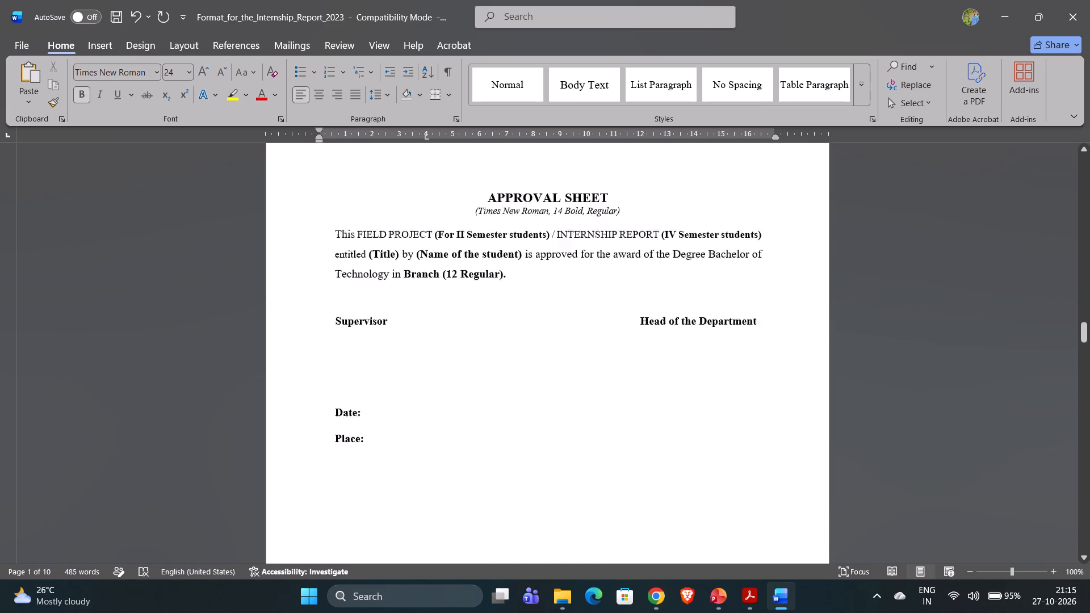
pyautogui.scroll(1, 418, 379)
pyautogui.scroll(1, 425, 330)
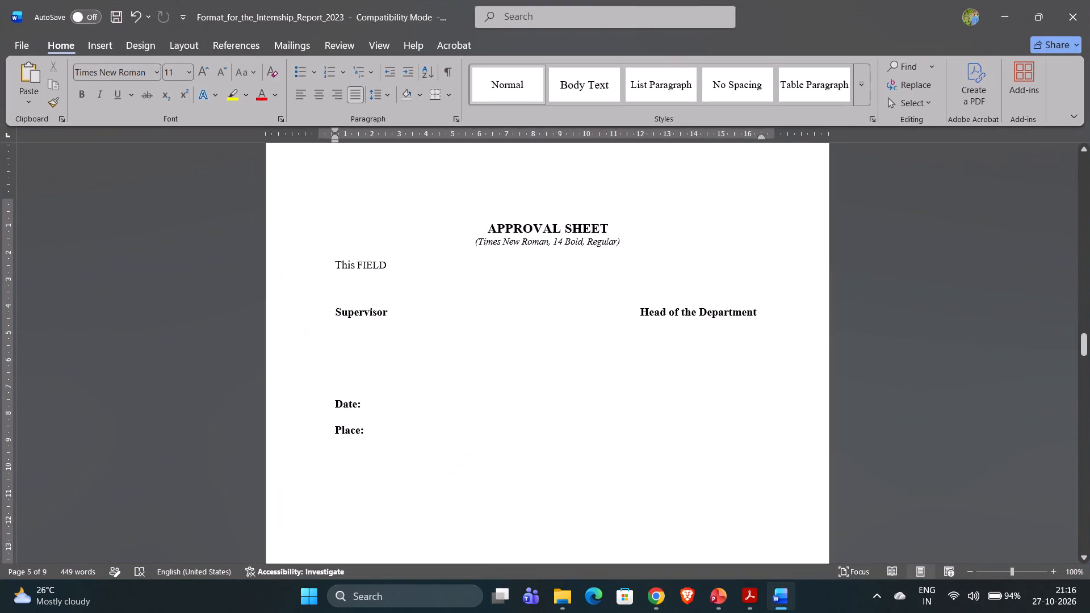
pyautogui.hotkey('ctrl', 'v')
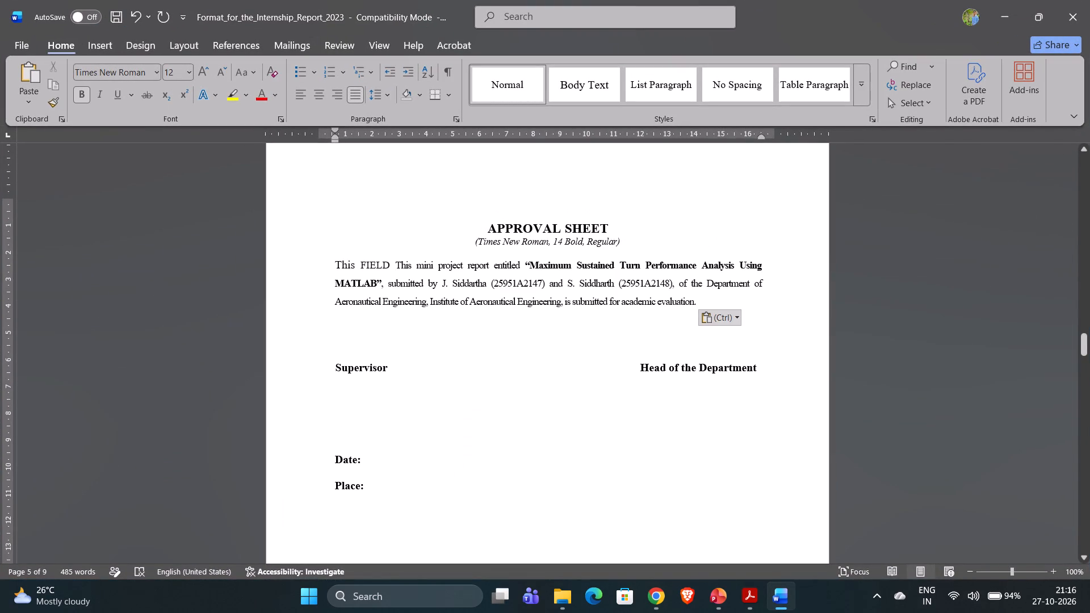
# Increase the font size of the pasted approval paragraph to 12.
pyautogui.moveTo(395, 268); pyautogui.dragTo(681, 308)
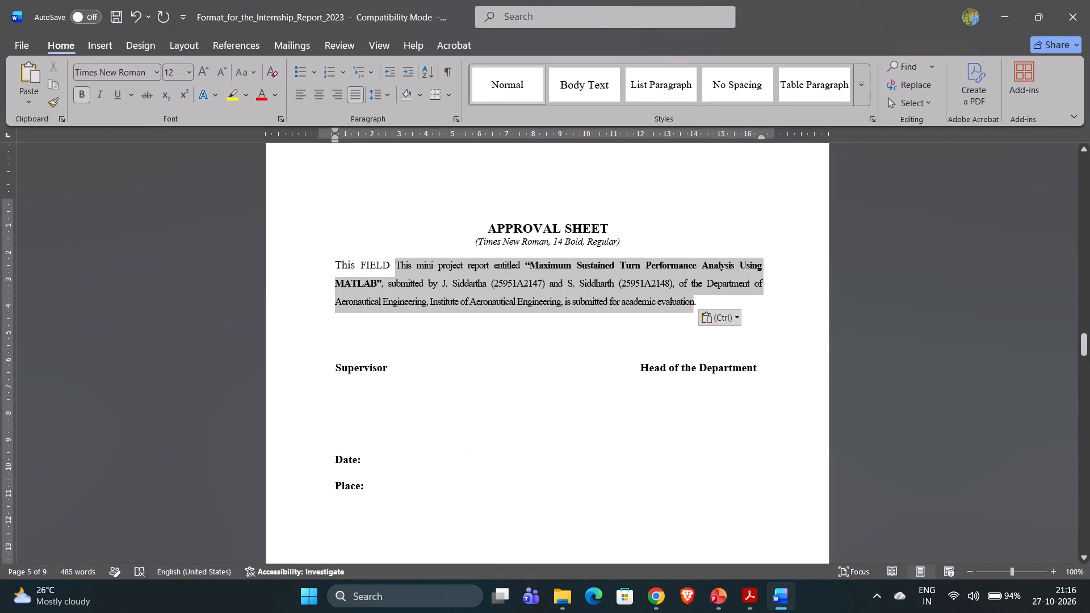
pyautogui.moveTo(681, 308); pyautogui.dragTo(696, 303)
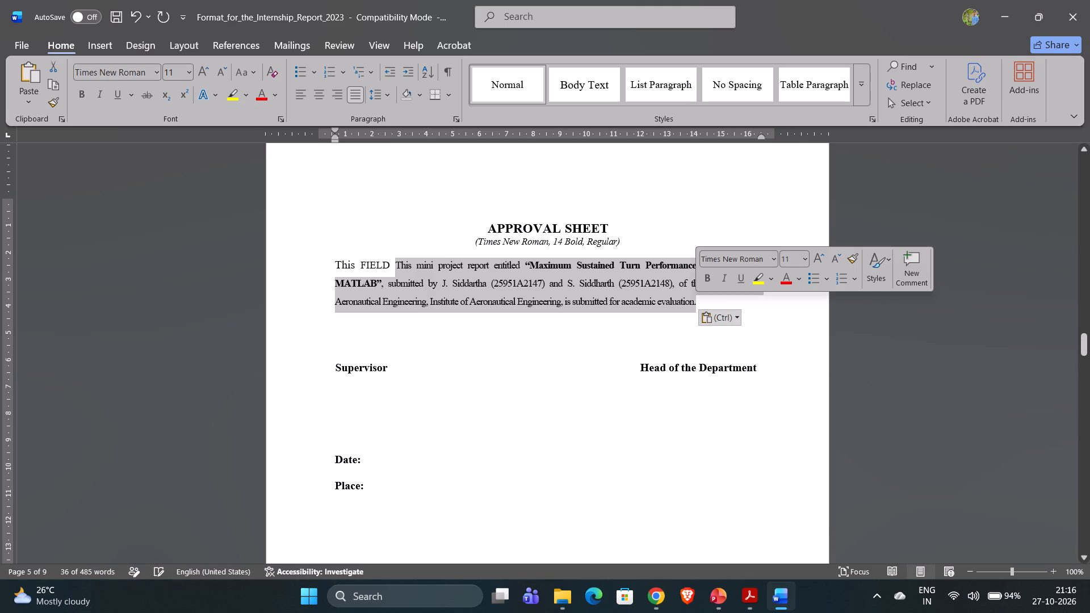
pyautogui.click(817, 257)
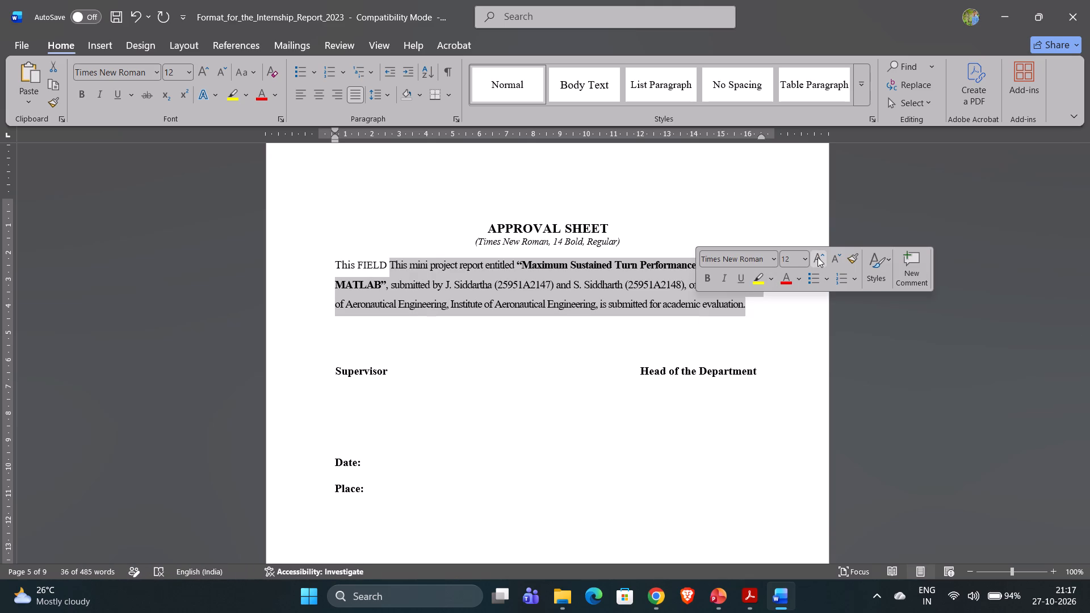
pyautogui.click(725, 335)
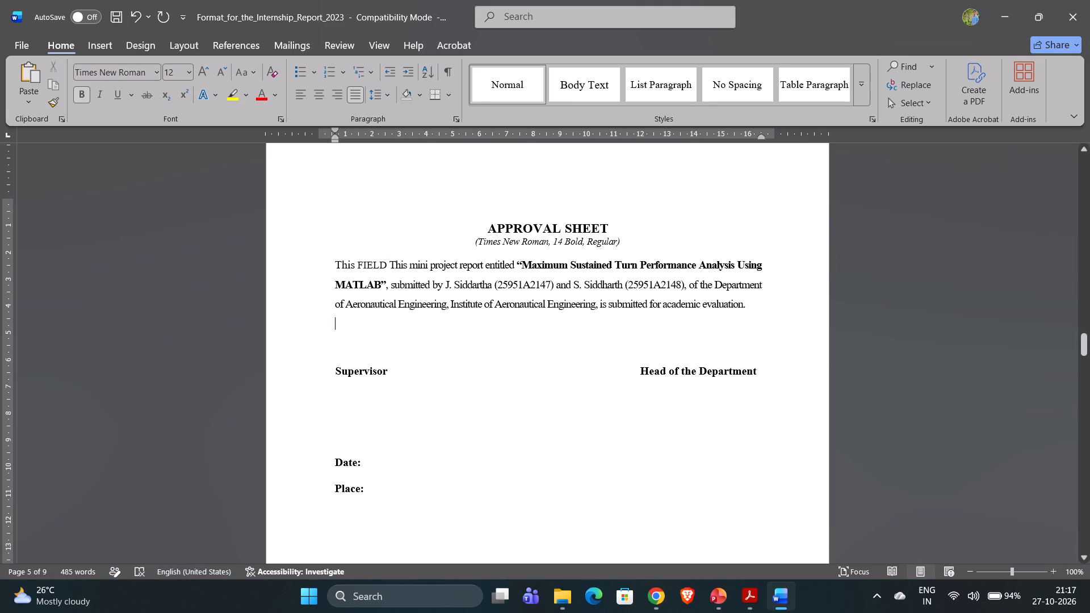
# Remove the leftover words "This FIELD" in front of the pasted approval paragraph.
pyautogui.click(391, 267)
# Delete the leftover words "This FIELD" so the approval paragraph begins with "This mini project report entitled".
pyautogui.press('BackSpace')
pyautogui.press('BackSpace')
pyautogui.press('BackSpace')
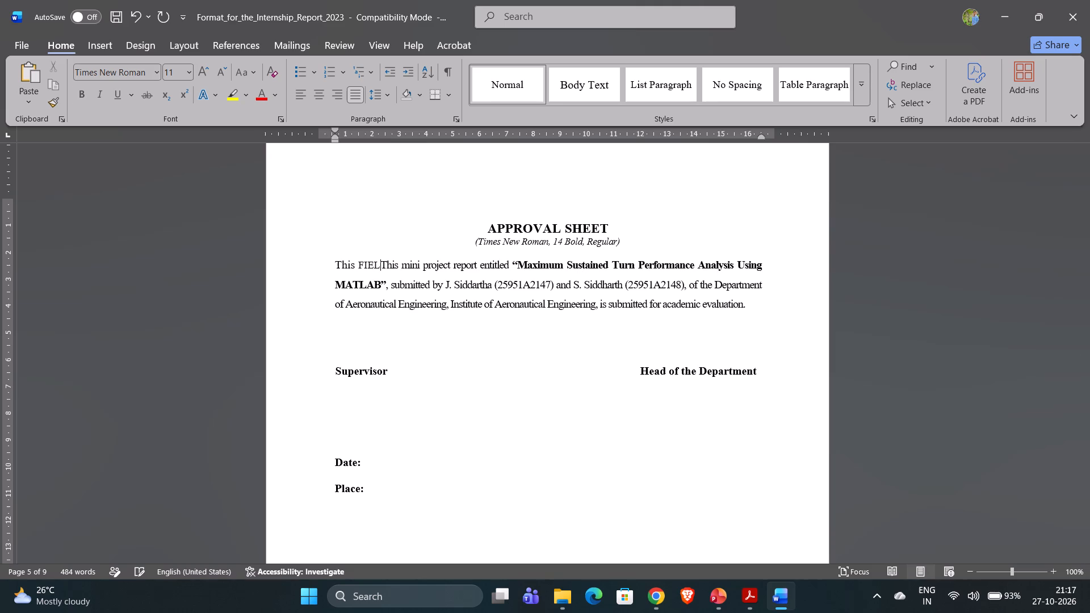
pyautogui.press('BackSpace')
pyautogui.press('BackSpace')
pyautogui.press('BackSpace')
pyautogui.press('BackSpace')
pyautogui.press('BackSpace')
pyautogui.press('BackSpace')
pyautogui.press('BackSpace')
pyautogui.press('BackSpace')
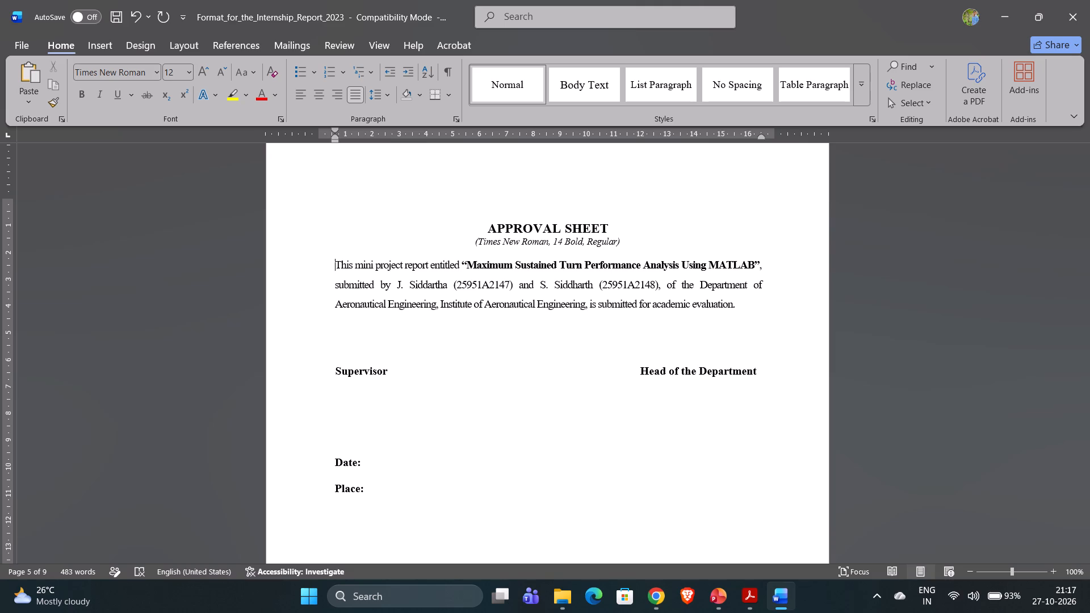
# Remove the left indent of the approval paragraph so it starts at the page margin.
pyautogui.press('BackSpace')
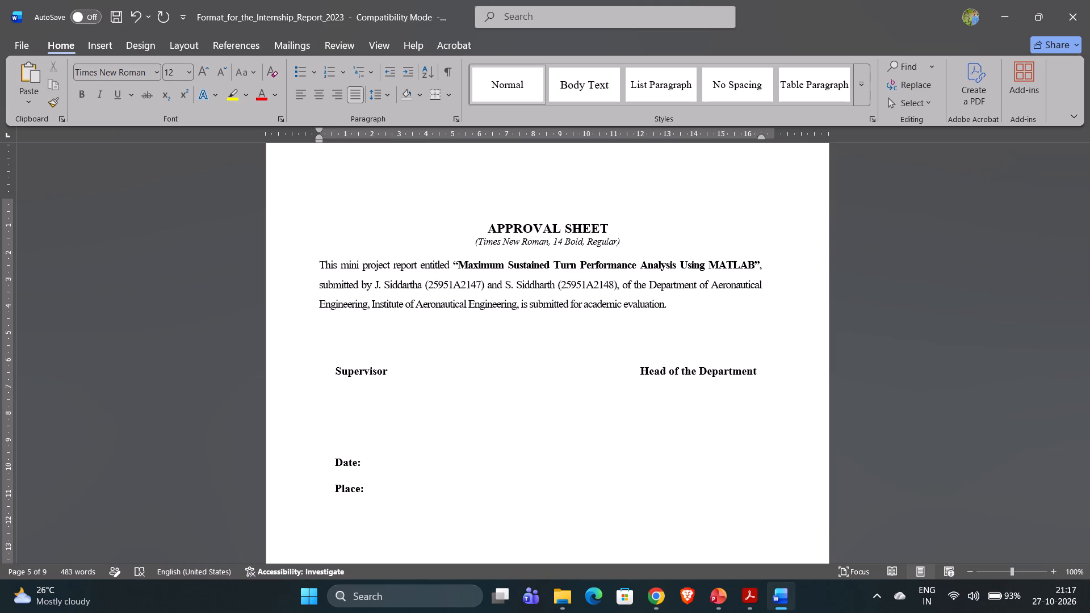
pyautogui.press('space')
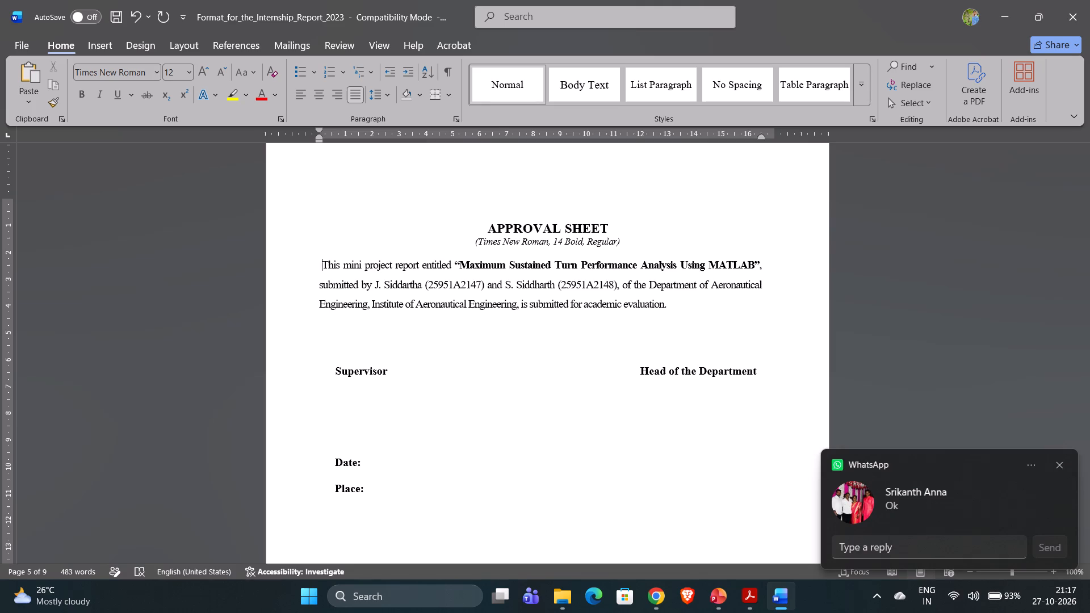
pyautogui.press('BackSpace')
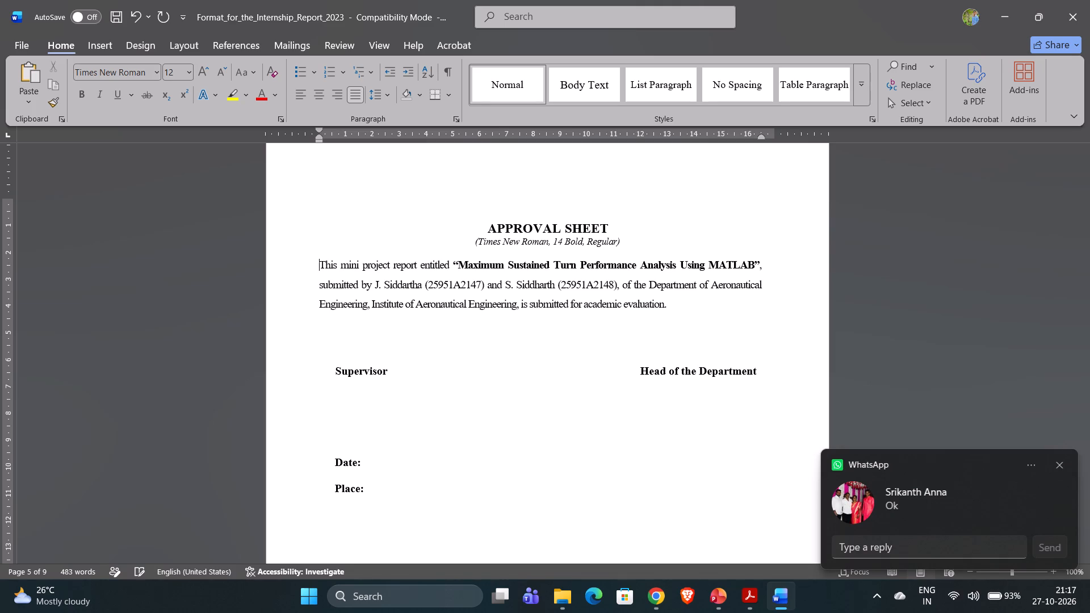
# Look over the DECLARATION page and compare its layout with the APPROVAL SHEET page.
pyautogui.scroll(1, 391, 267)
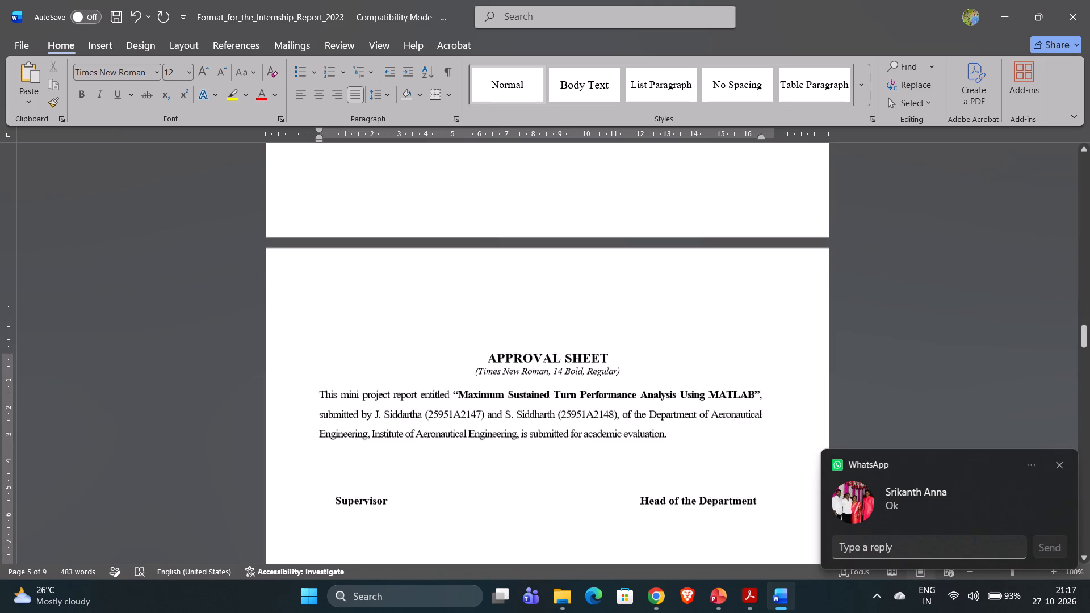
pyautogui.scroll(3, 391, 267)
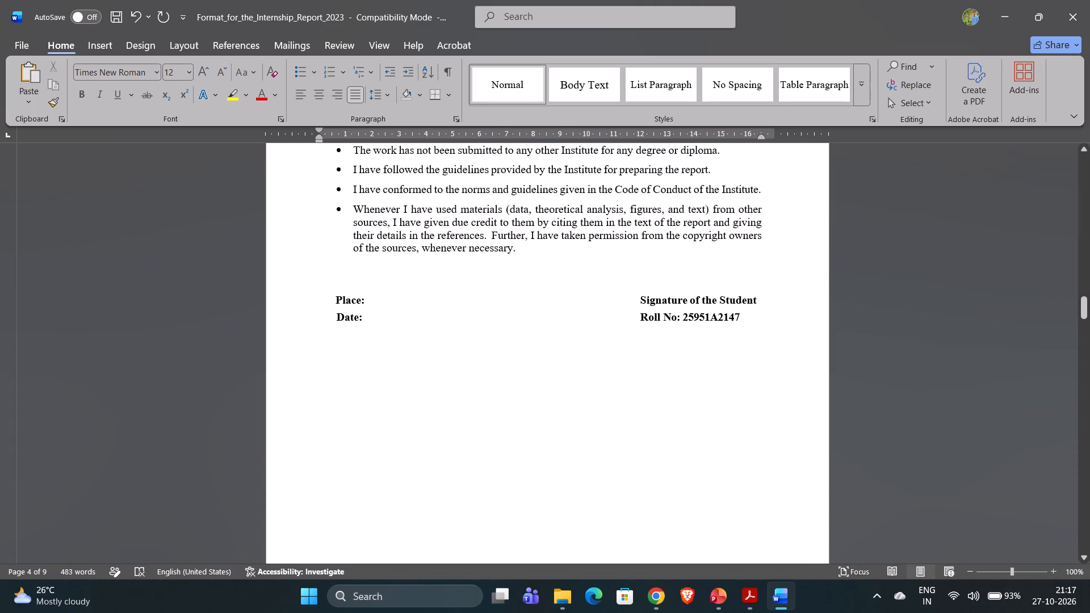
pyautogui.scroll(1, 391, 267)
pyautogui.scroll(-2, 391, 267)
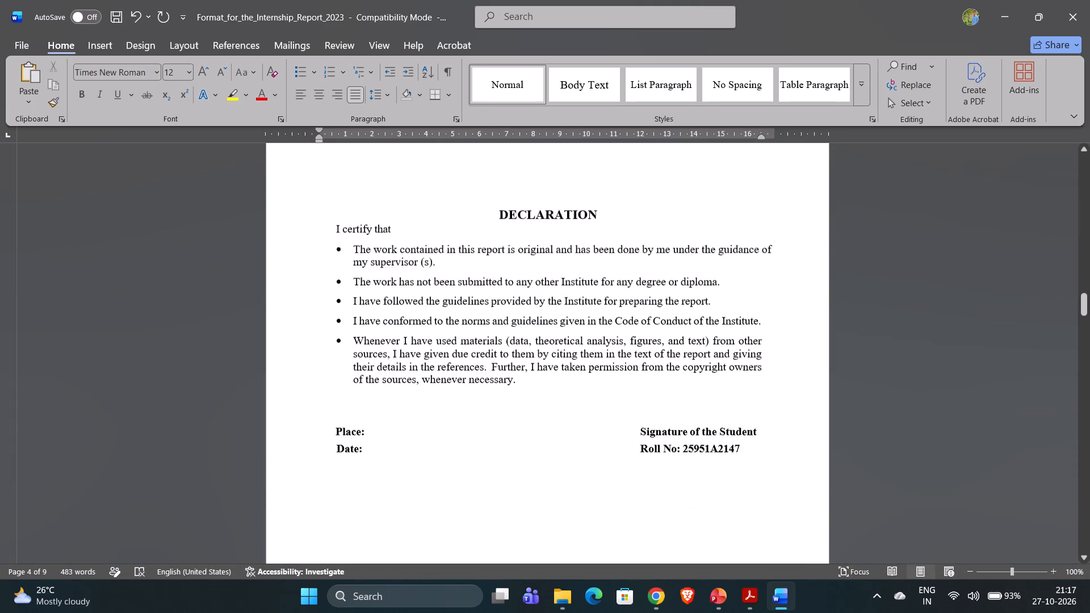
pyautogui.scroll(-5, 391, 267)
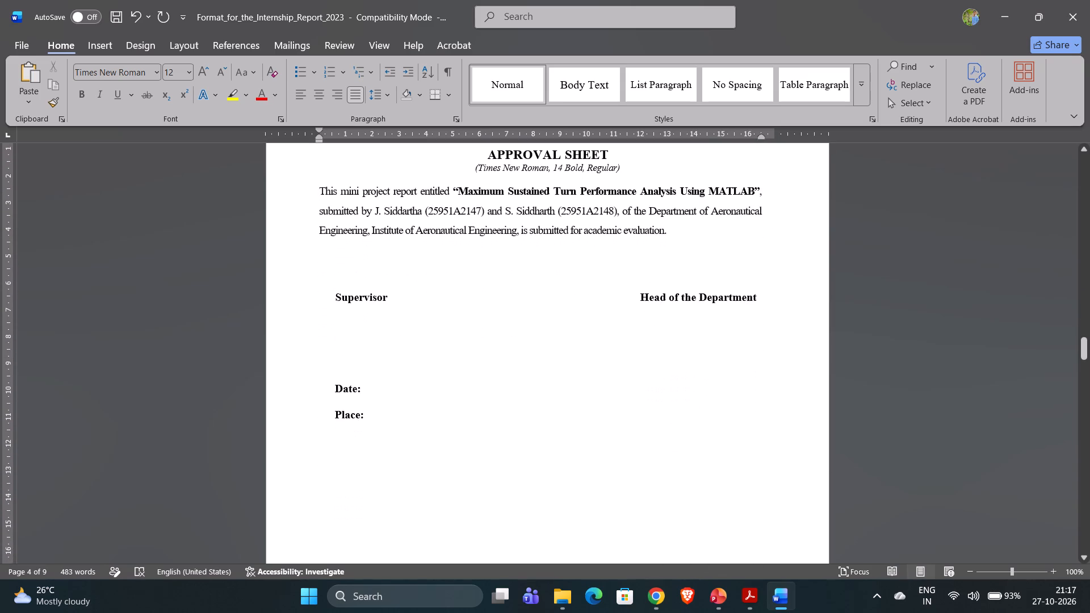
pyautogui.scroll(-1, 391, 267)
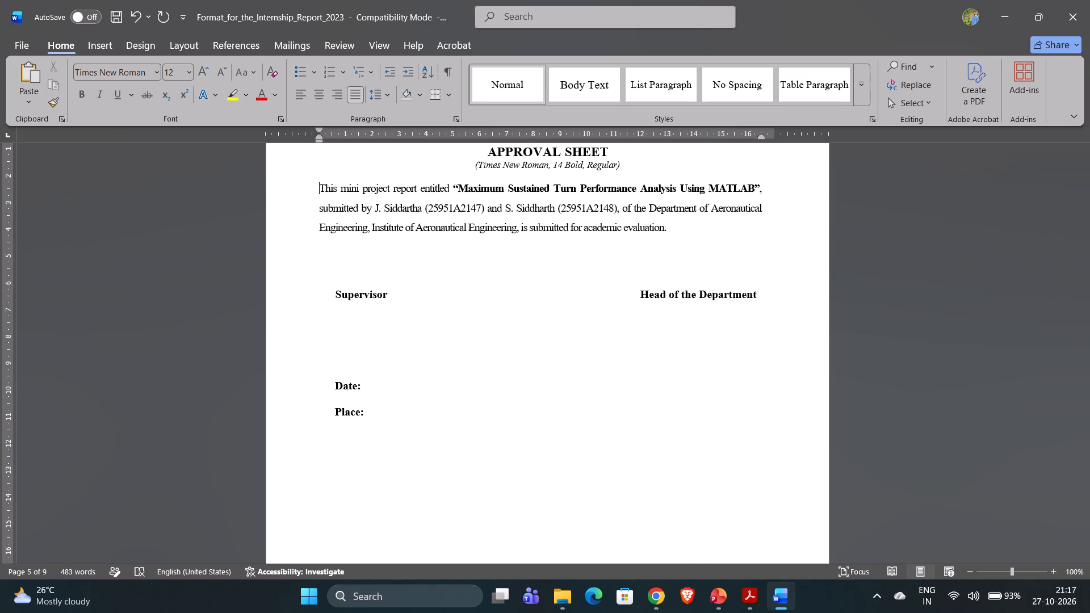
# Fill in the Place line of the approval sheet with "Hyderabad", separated from the colon by a space.
pyautogui.click(370, 417)
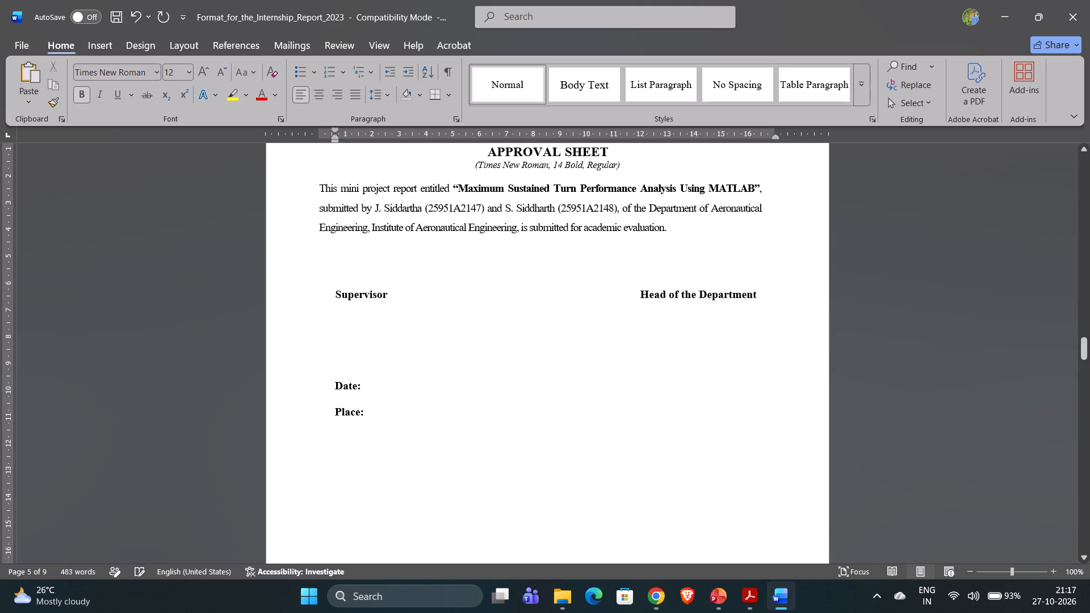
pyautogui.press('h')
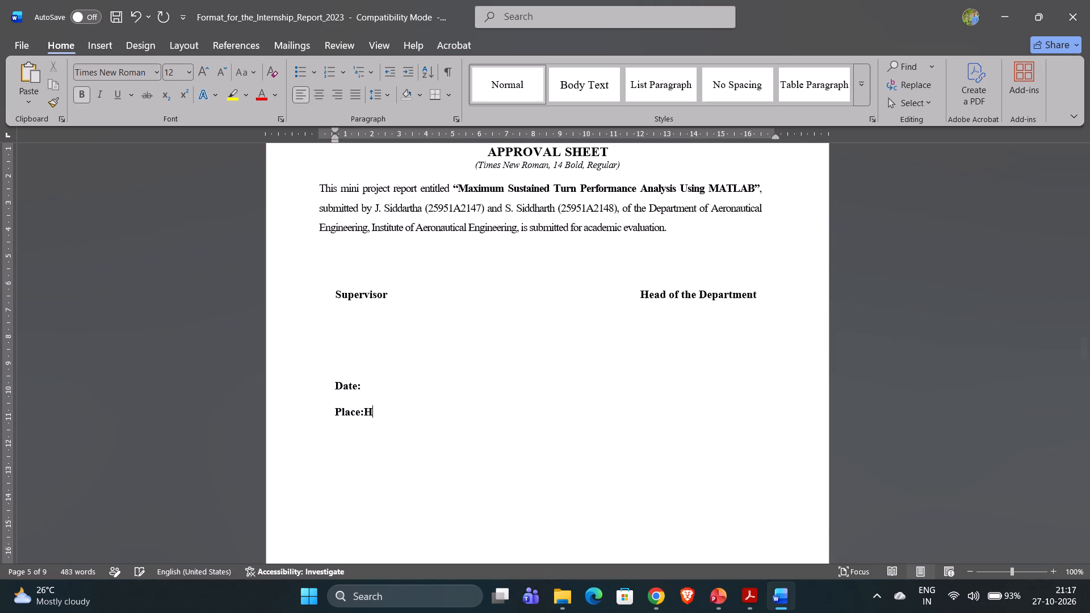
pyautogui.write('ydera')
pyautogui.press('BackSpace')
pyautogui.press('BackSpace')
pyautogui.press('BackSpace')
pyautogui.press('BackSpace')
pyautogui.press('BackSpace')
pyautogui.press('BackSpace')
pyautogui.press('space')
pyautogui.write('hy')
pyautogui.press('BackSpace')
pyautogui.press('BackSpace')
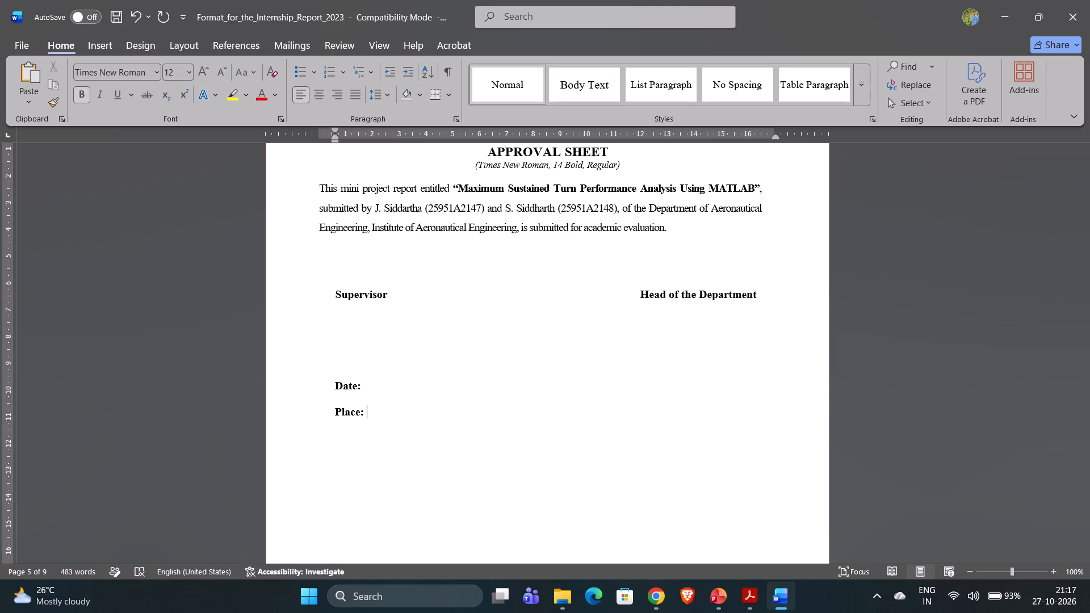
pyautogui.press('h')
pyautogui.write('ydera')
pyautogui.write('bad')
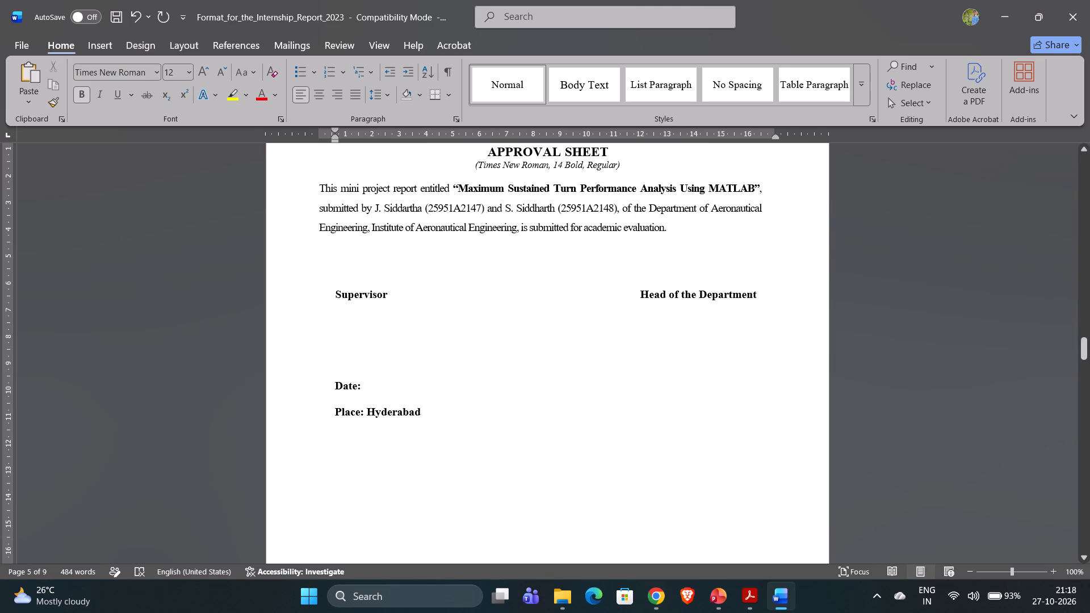
# Delete both roll numbers and the second student's name from the approval paragraph, keeping only the first student's name.
pyautogui.moveTo(425, 204); pyautogui.dragTo(494, 221)
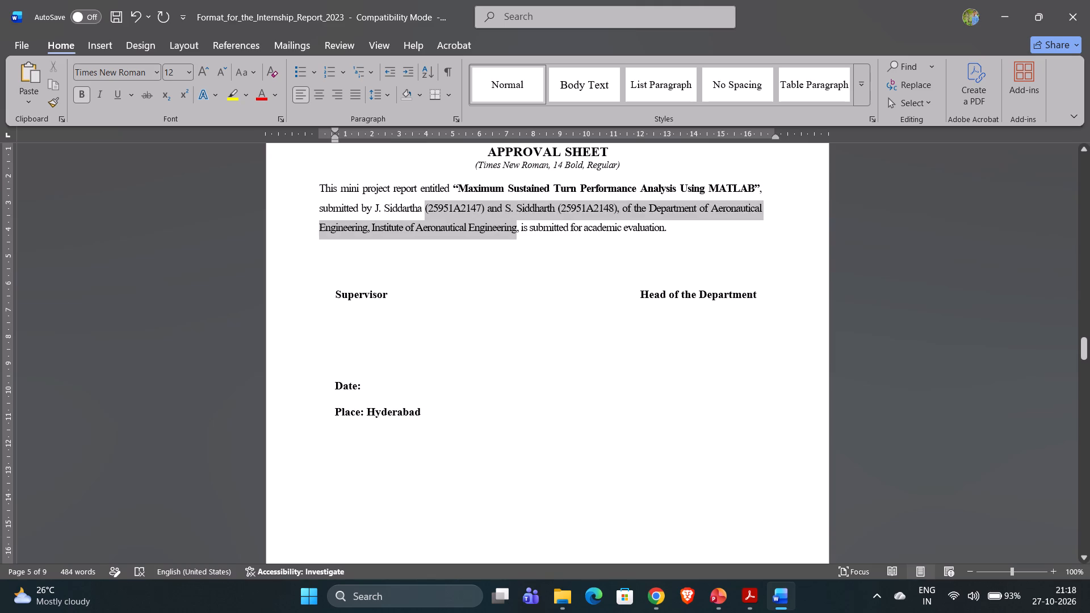
pyautogui.moveTo(494, 221); pyautogui.dragTo(613, 205)
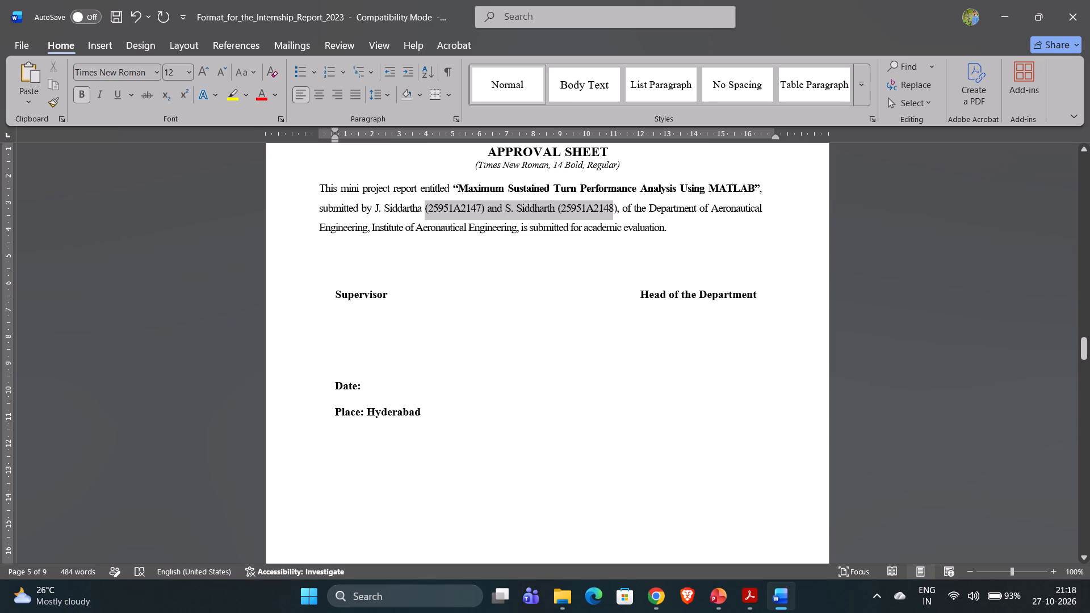
pyautogui.moveTo(613, 205); pyautogui.dragTo(615, 205)
pyautogui.moveTo(615, 205); pyautogui.dragTo(620, 206)
pyautogui.moveTo(620, 206); pyautogui.dragTo(616, 208)
pyautogui.moveTo(616, 208); pyautogui.dragTo(617, 208)
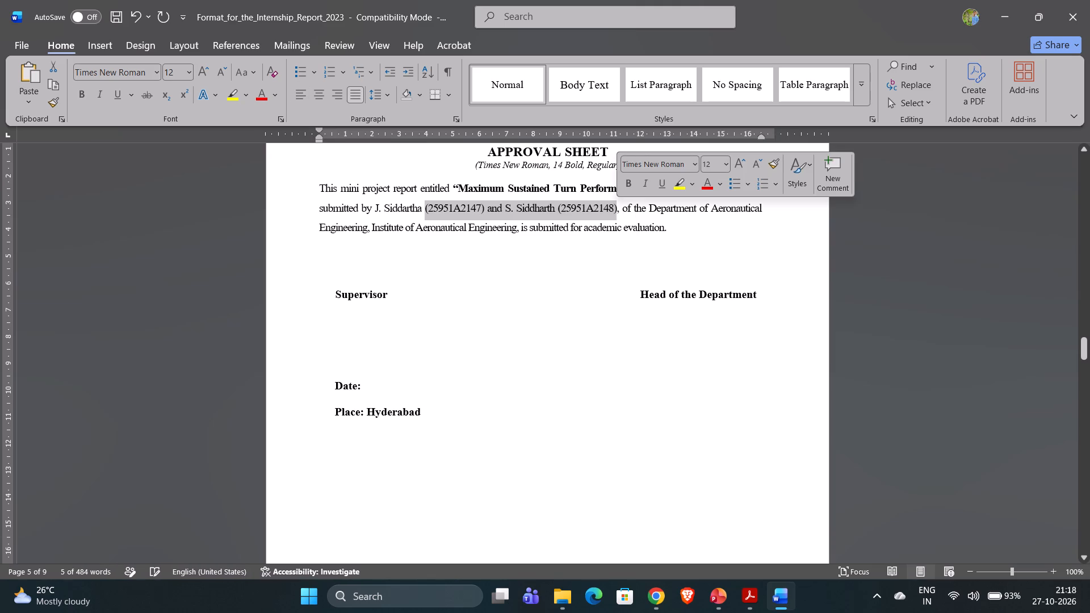
pyautogui.press('BackSpace')
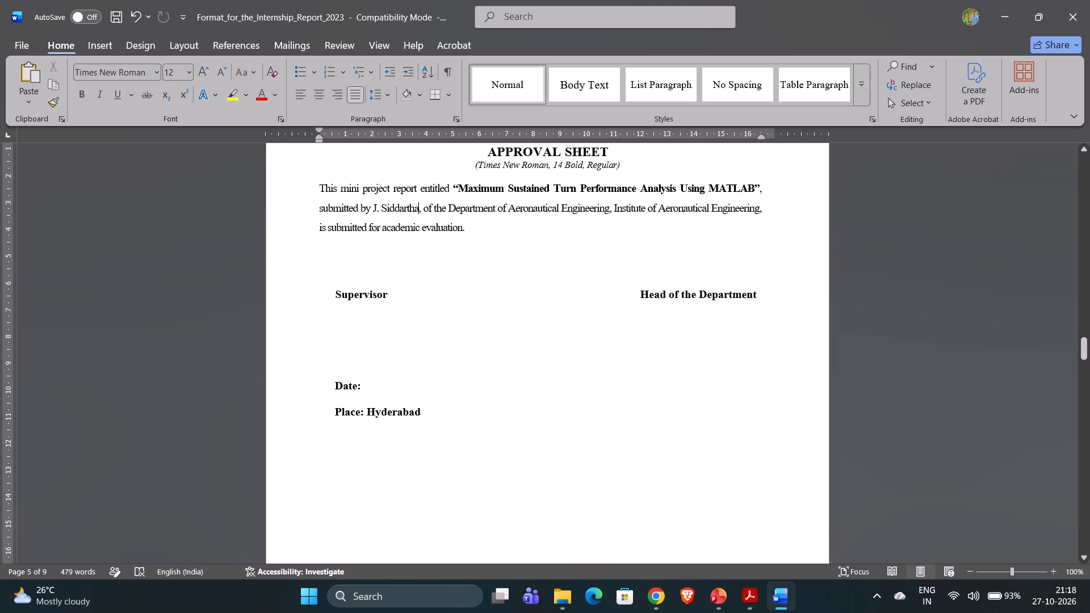
# Make the remaining student's name in the approval paragraph bold.
pyautogui.moveTo(373, 208); pyautogui.dragTo(415, 212)
pyautogui.moveTo(415, 212); pyautogui.dragTo(418, 208)
pyautogui.click(422, 184)
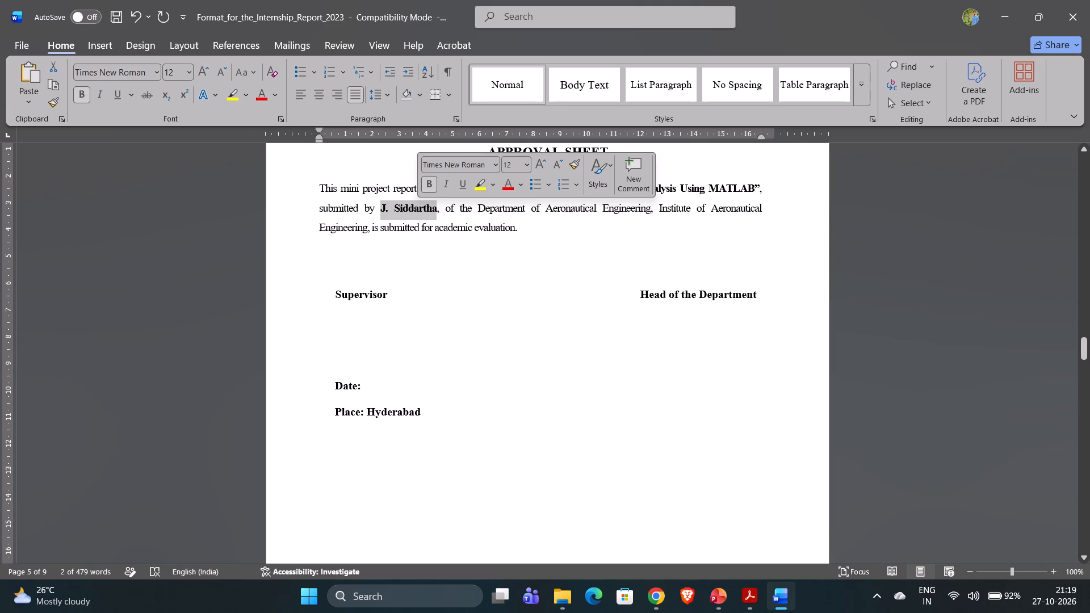
pyautogui.click(299, 230)
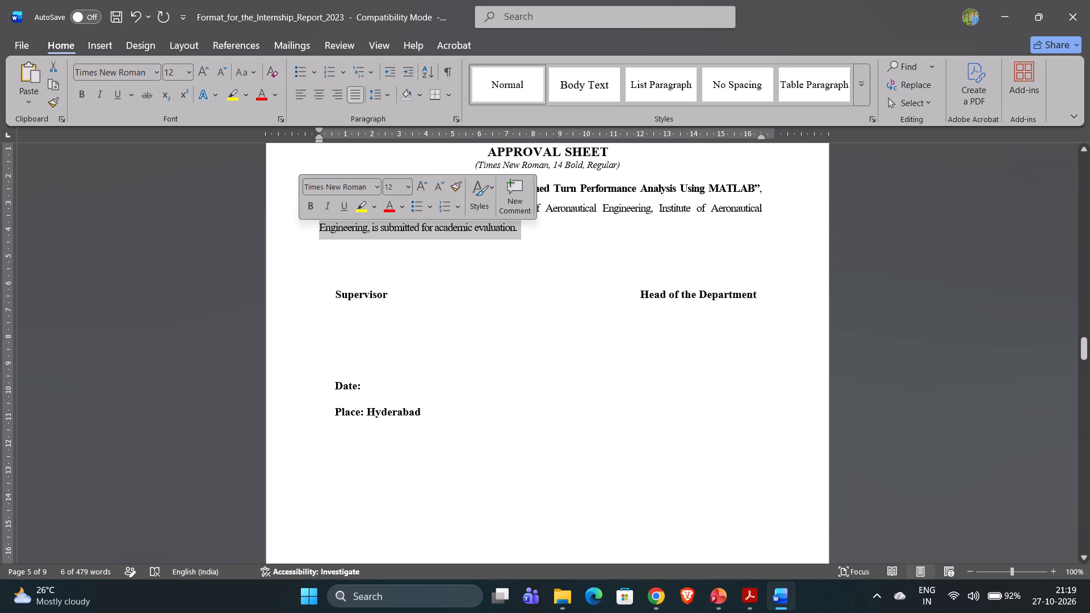
pyautogui.click(329, 256)
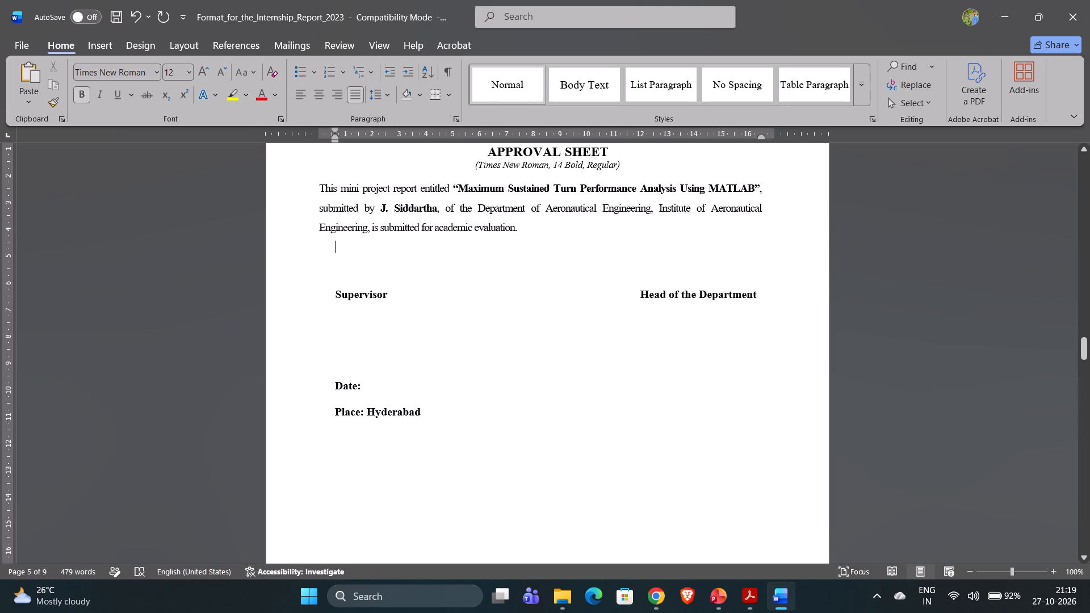
# Make the department name "Aeronautical Engineering" in the approval paragraph bold.
pyautogui.moveTo(546, 209); pyautogui.dragTo(647, 211)
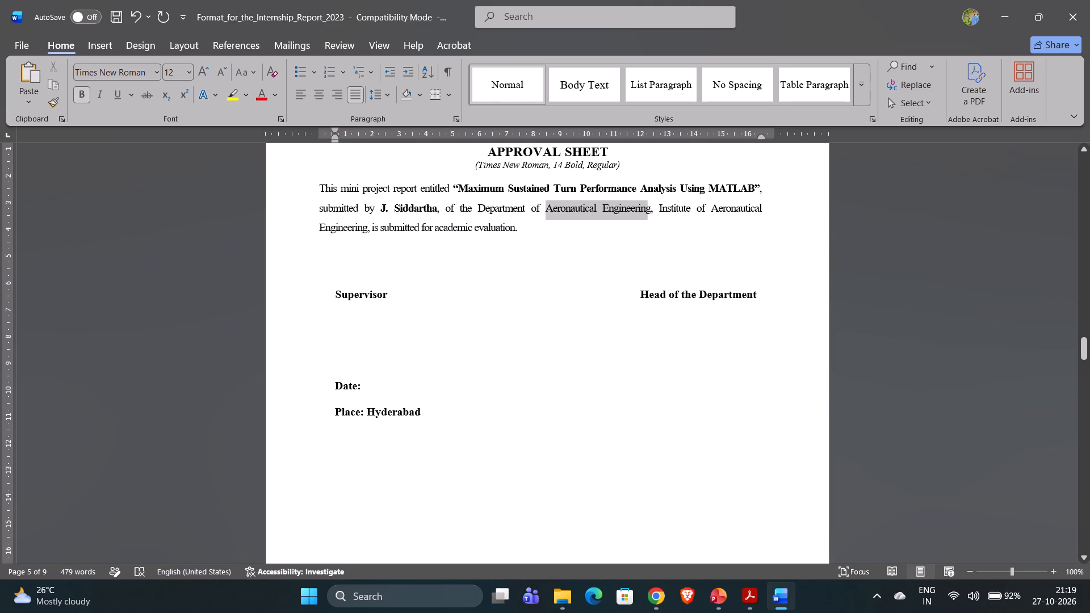
pyautogui.moveTo(647, 211); pyautogui.dragTo(650, 209)
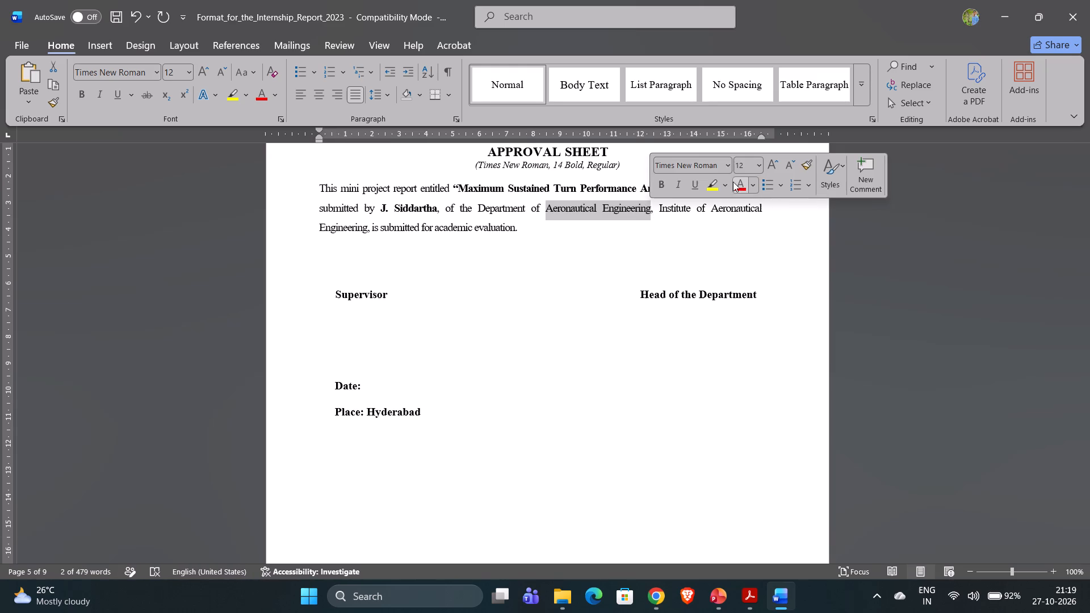
pyautogui.click(654, 181)
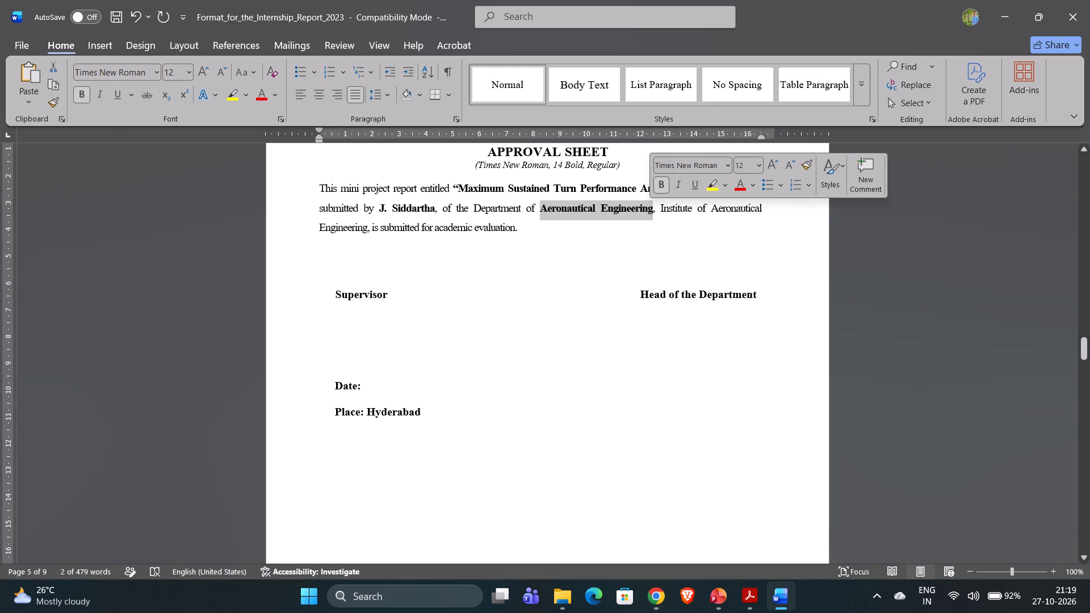
pyautogui.click(332, 173)
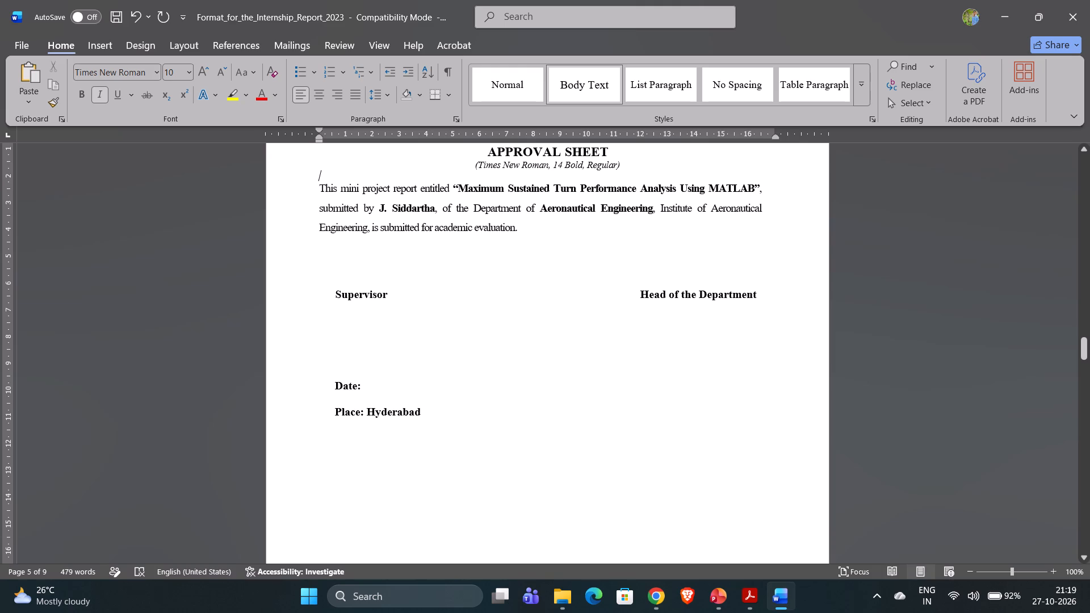
# Delete the approval paragraph's ending "Institute of Aeronautical Engineering, is submitted for academic evaluation.".
pyautogui.moveTo(657, 207); pyautogui.dragTo(663, 227)
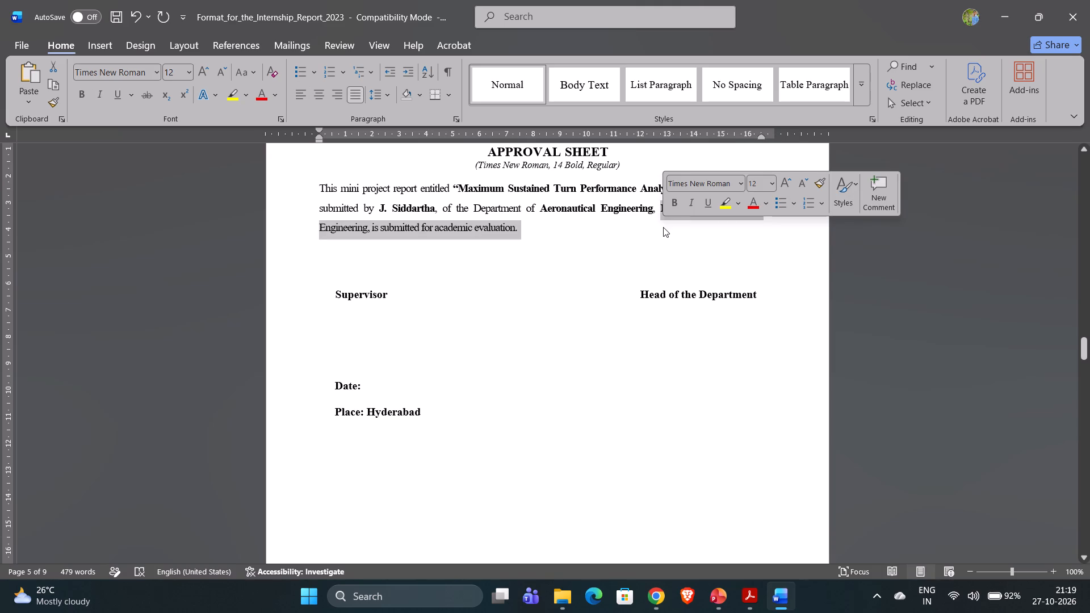
pyautogui.press('BackSpace')
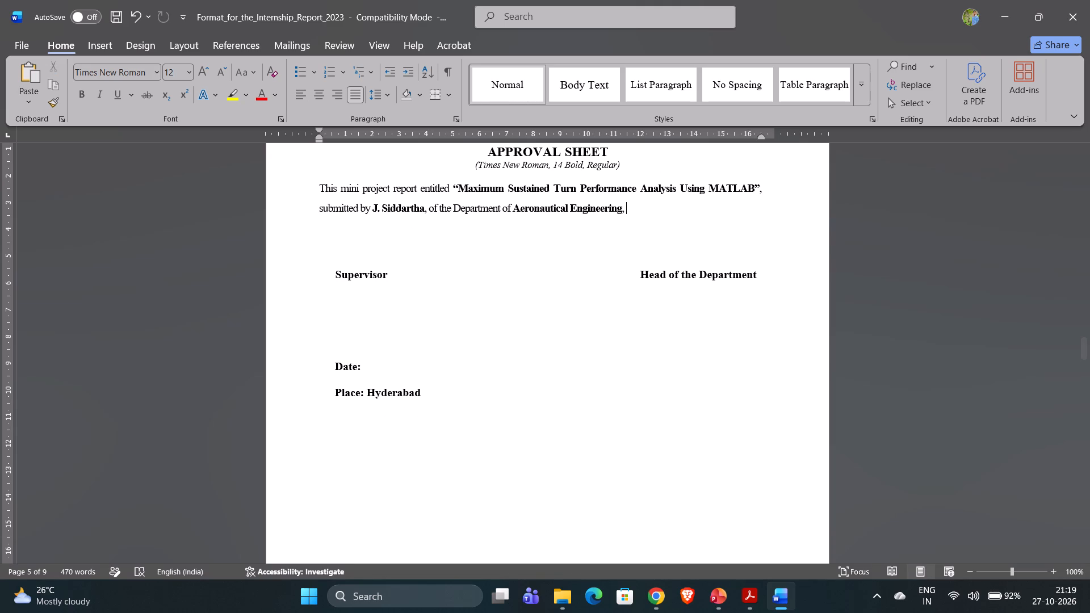
# Remove the comma after the student's name in the approval paragraph, keeping a single space before "of the Department".
pyautogui.click(429, 205)
pyautogui.press('BackSpace')
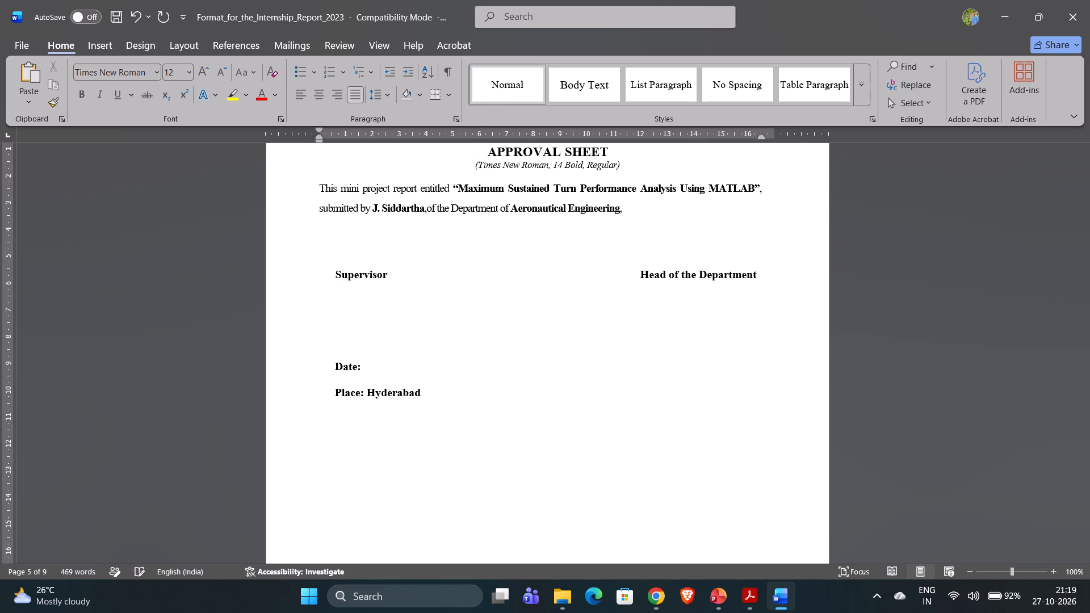
pyautogui.press('BackSpace')
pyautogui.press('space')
# Launch WhatsApp from the Social group of installed apps.
pyautogui.click(318, 598)
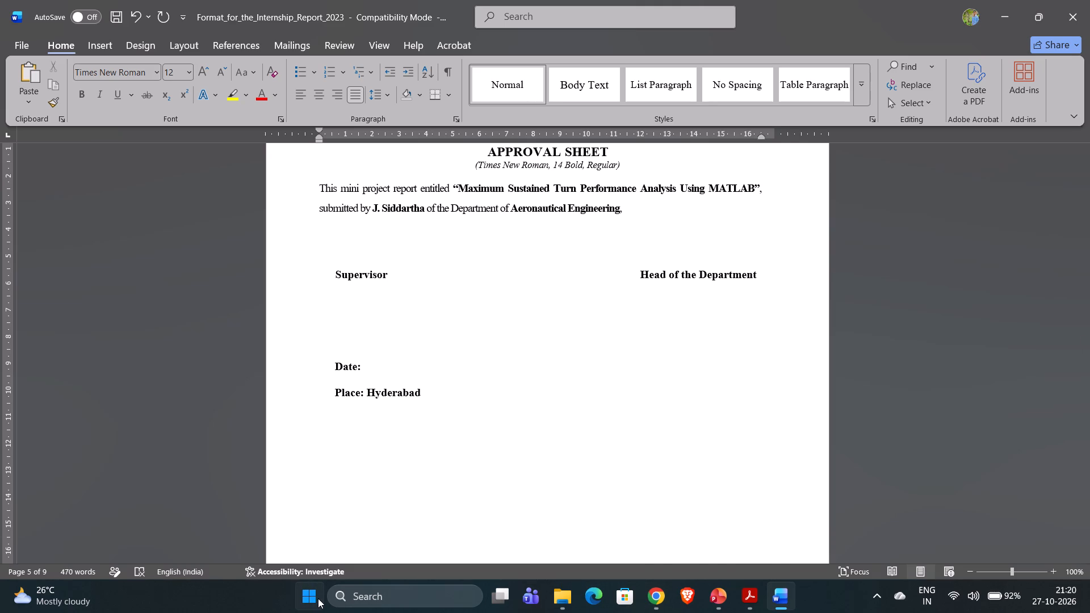
pyautogui.scroll(-3, 546, 314)
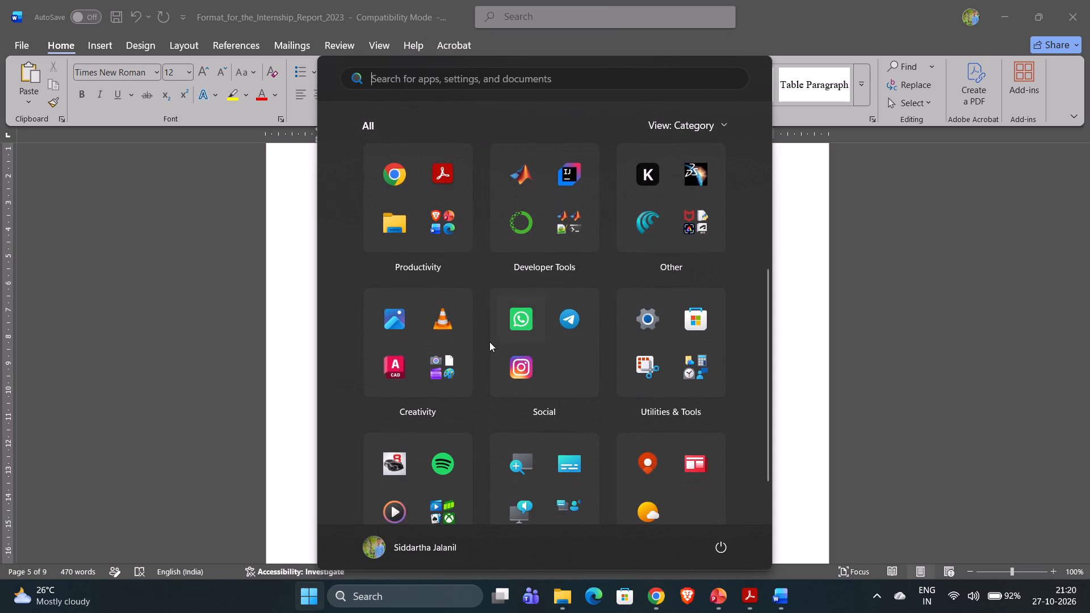
pyautogui.click(503, 331)
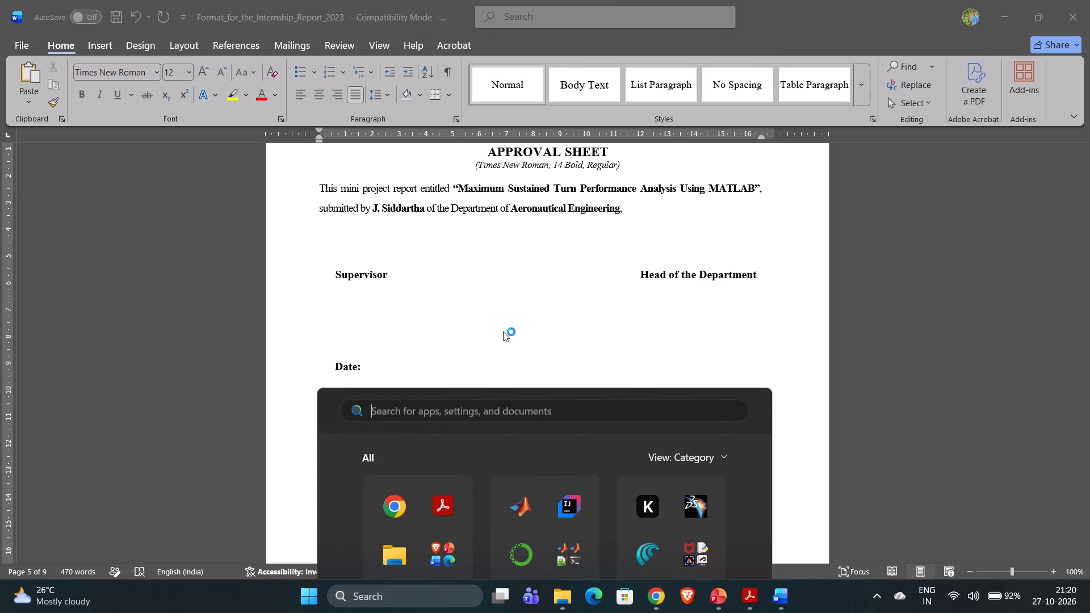
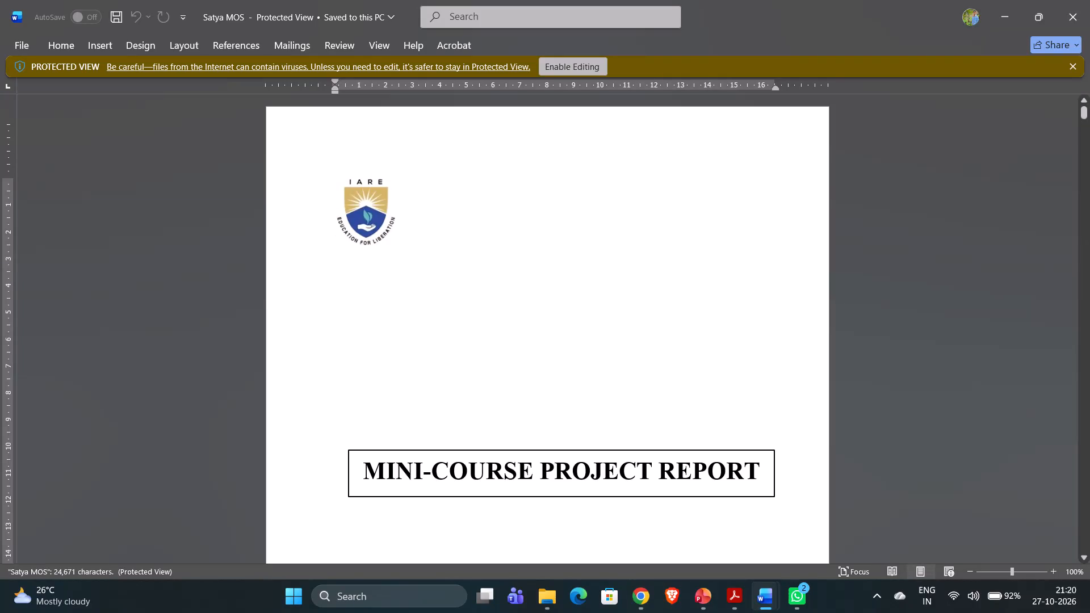
# Copy the approval sheet wording "is approved for the award of the Degree Bachelor of Technology in Branch Of Aeronautical Engineering." from the reference report.
pyautogui.scroll(-3, 610, 349)
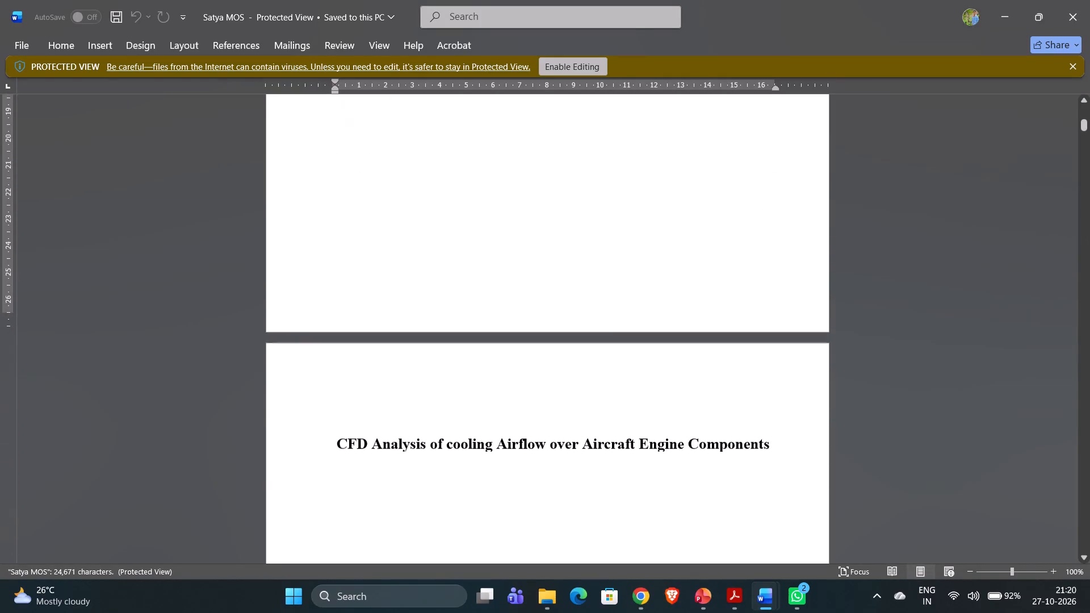
pyautogui.scroll(-7, 610, 349)
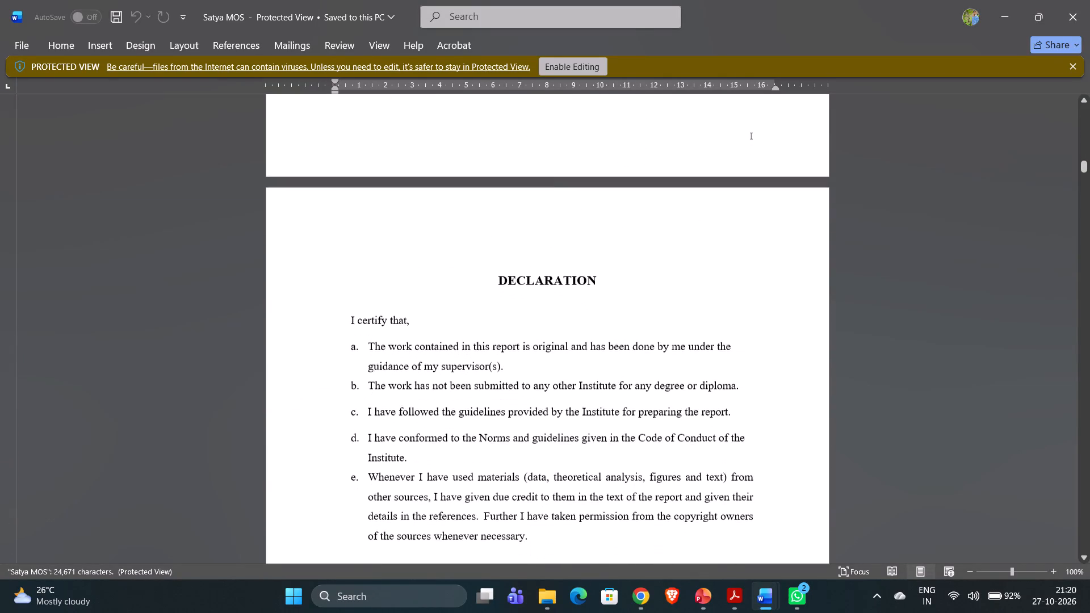
pyautogui.scroll(-2, 610, 349)
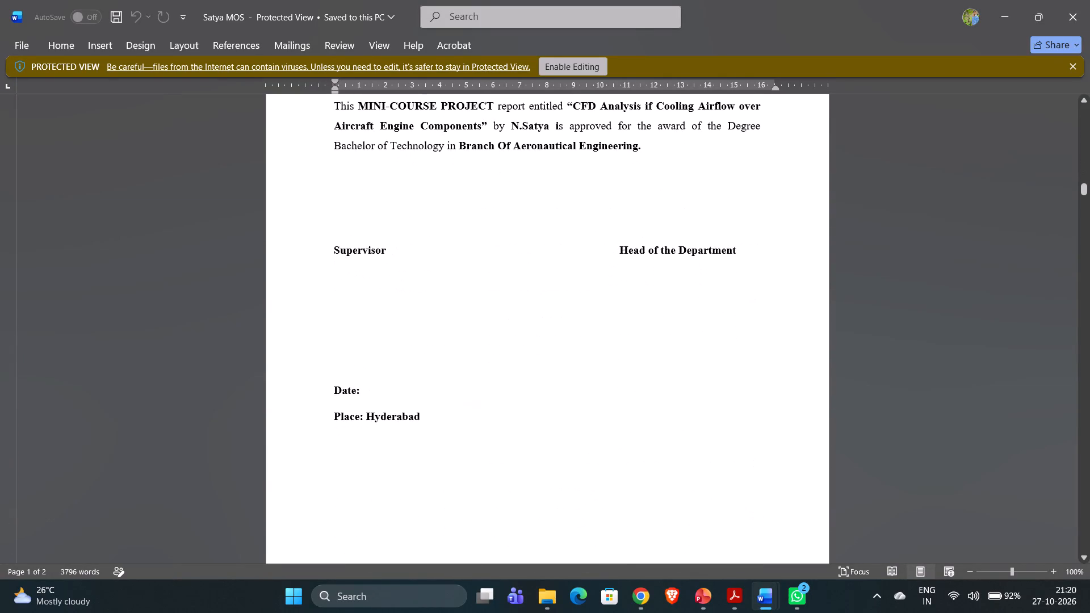
pyautogui.click(554, 128)
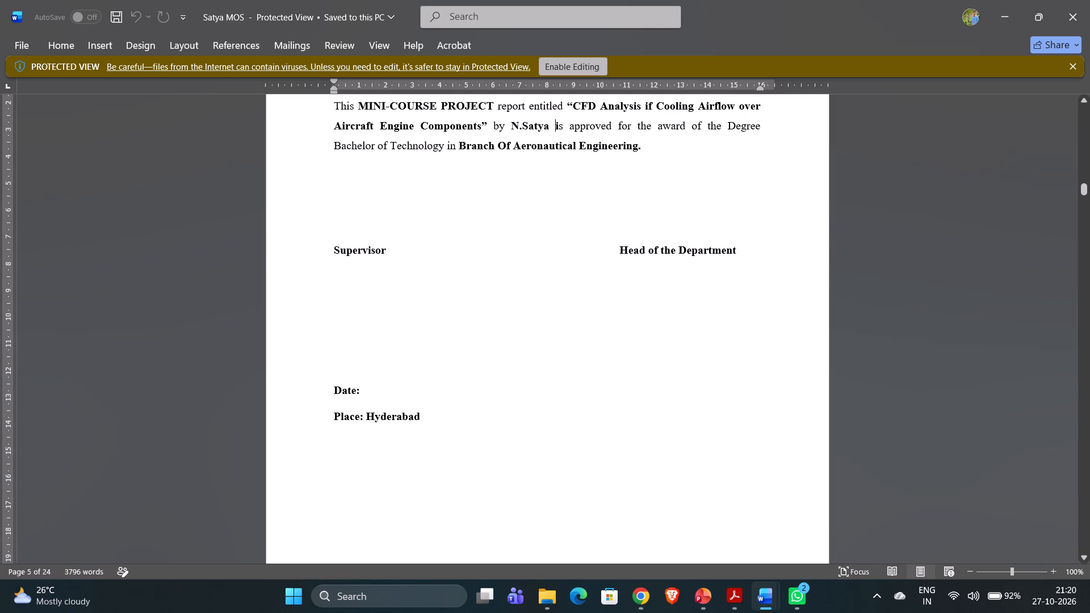
pyautogui.moveTo(556, 124); pyautogui.dragTo(642, 150)
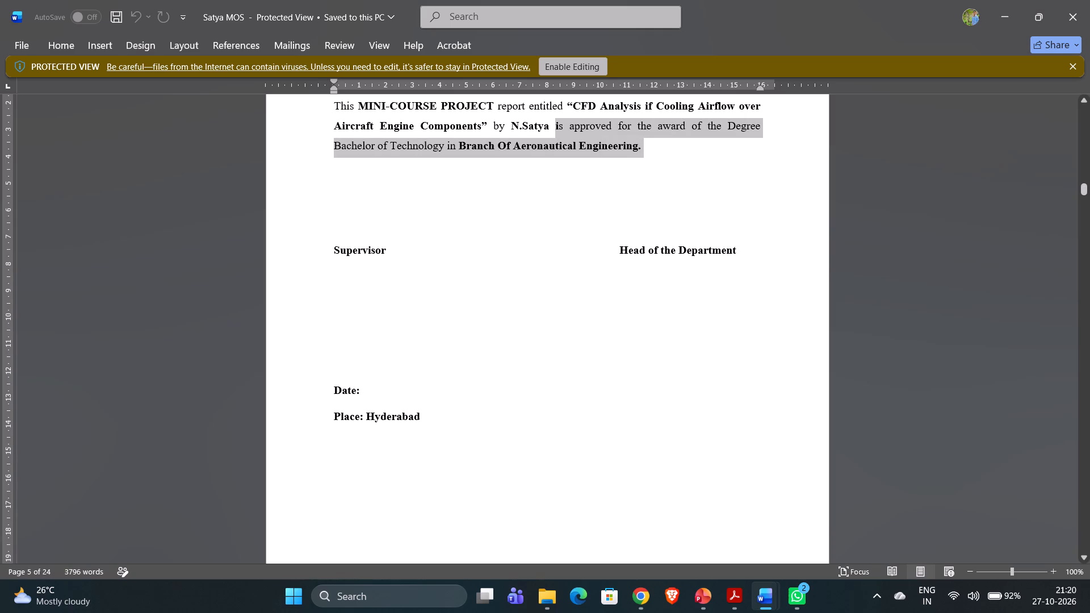
pyautogui.moveTo(642, 150); pyautogui.dragTo(640, 150)
pyautogui.hotkey('ctrl', 'c')
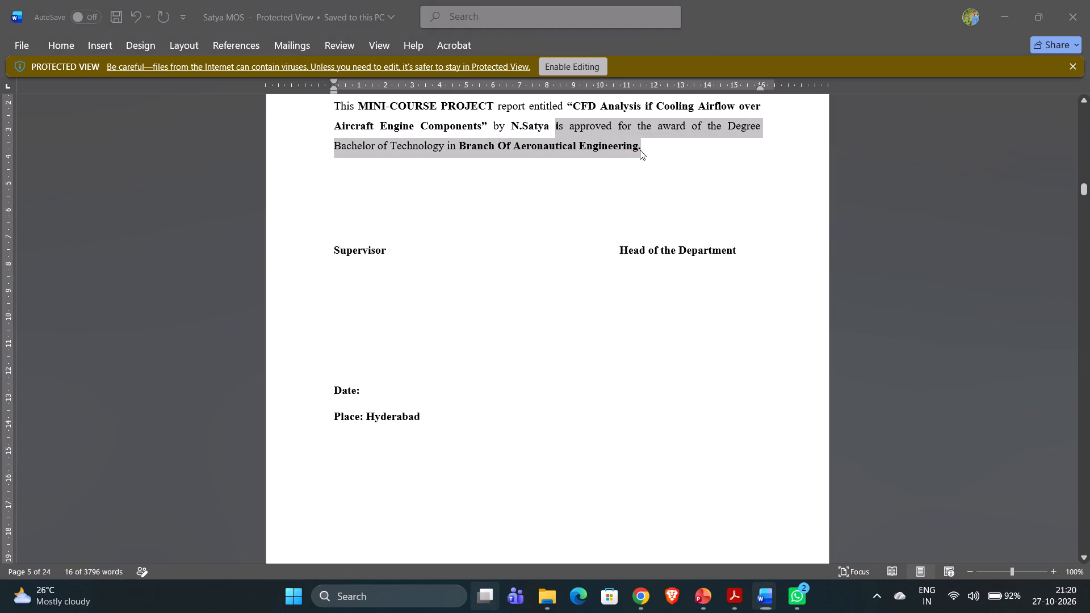
# In the Format_for_the_Internship_Report_2023 document, replace "of the Department of Aeronautical Engineering," after the student's name with the copied award wording.
pyautogui.click(356, 154)
pyautogui.click(561, 183)
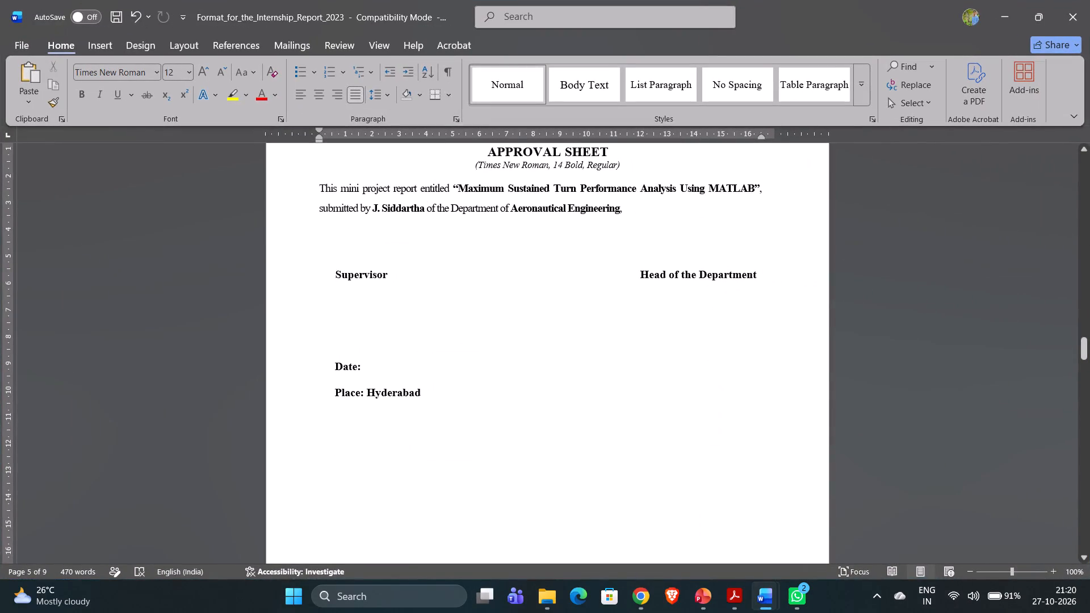
pyautogui.moveTo(428, 206); pyautogui.dragTo(647, 205)
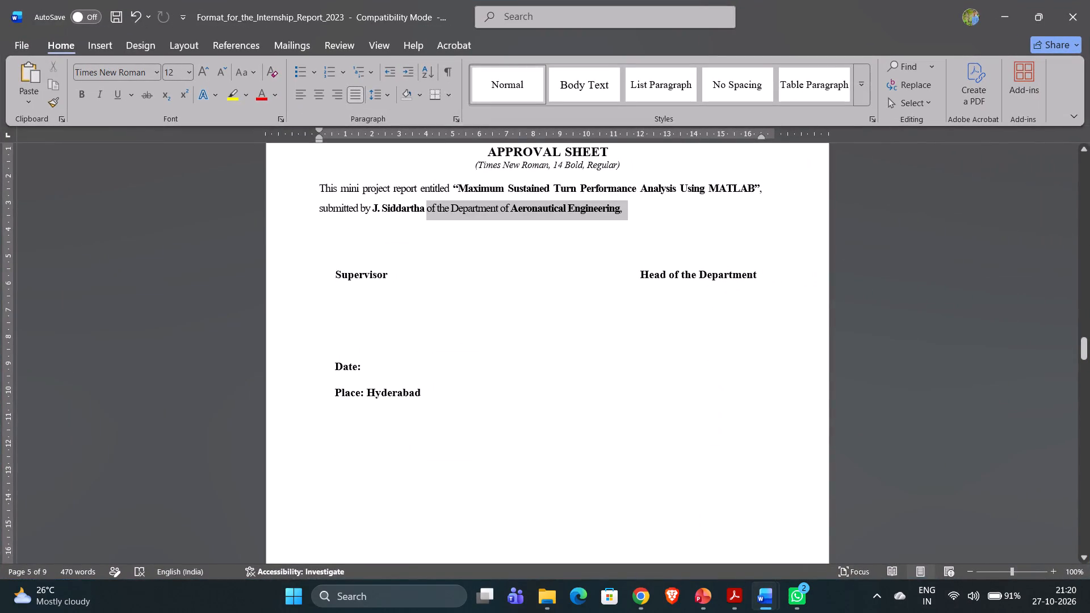
pyautogui.moveTo(647, 205); pyautogui.dragTo(648, 207)
pyautogui.press('BackSpace')
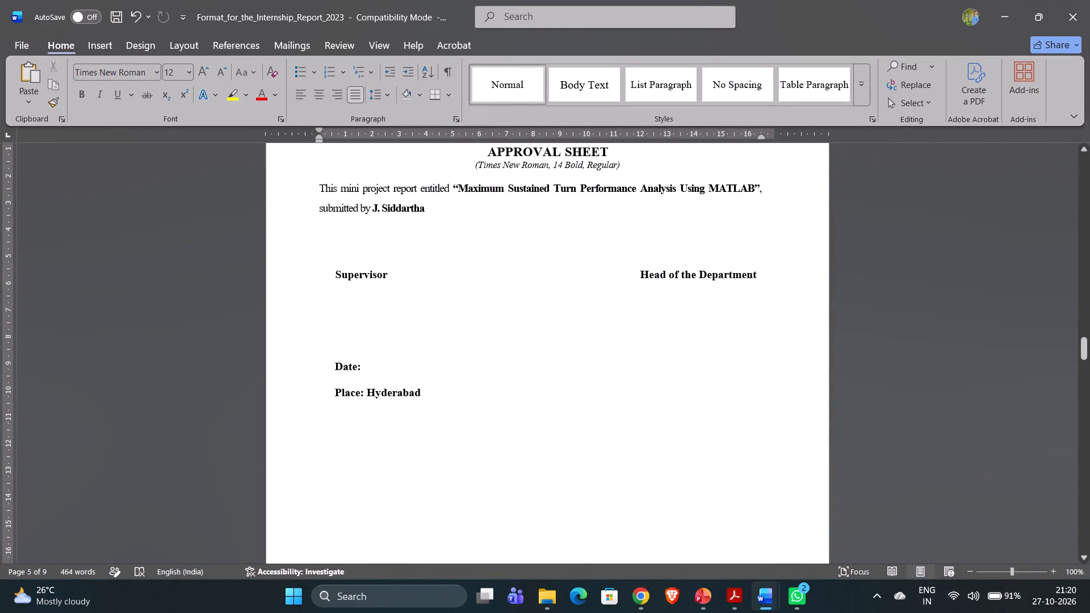
pyautogui.hotkey('ctrl', 'v')
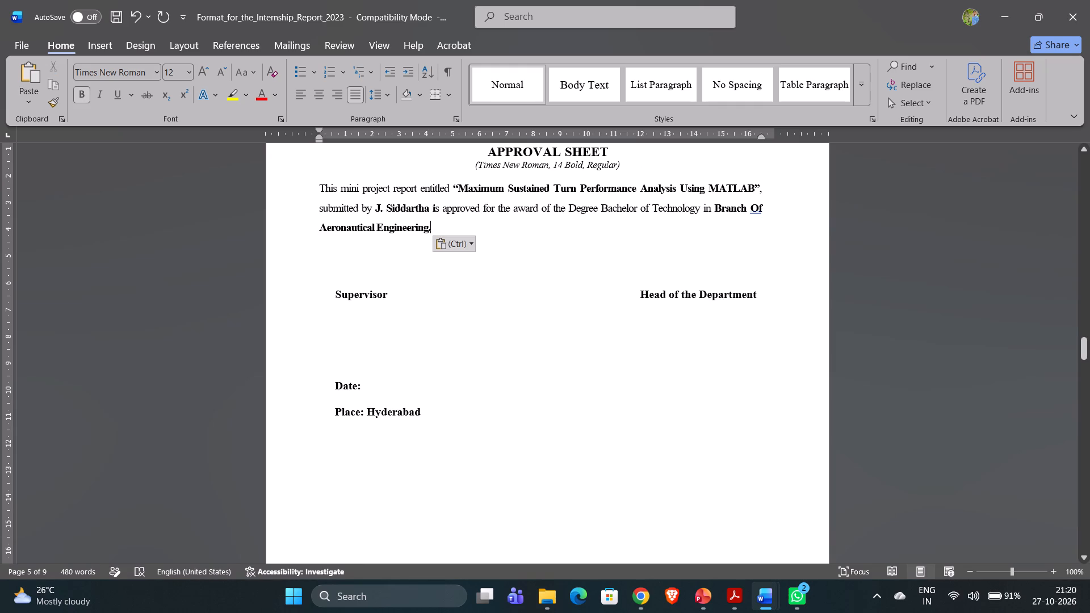
pyautogui.moveTo(431, 205); pyautogui.dragTo(435, 229)
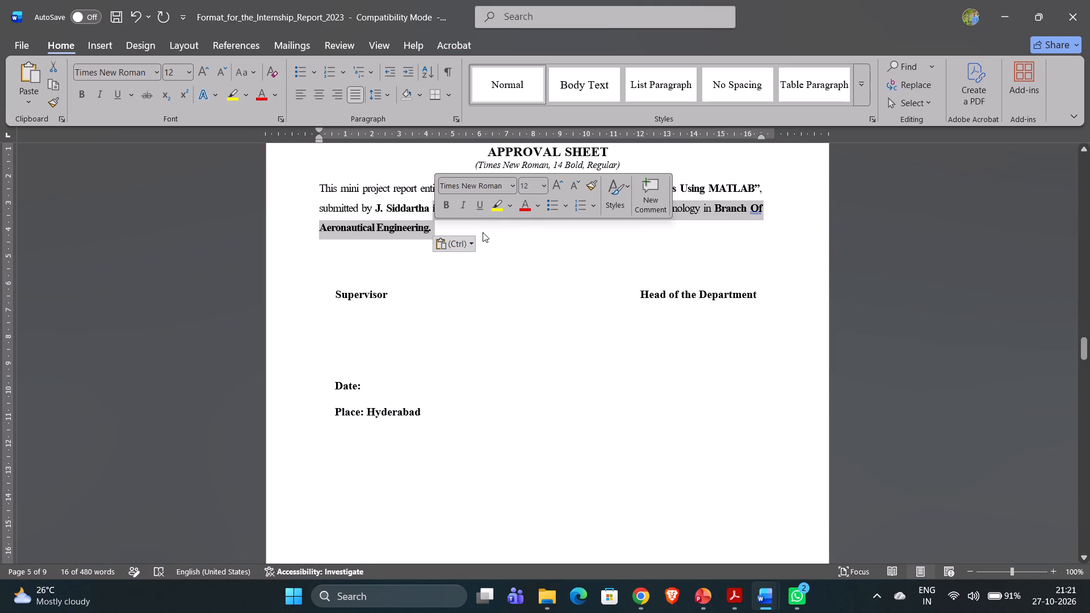
pyautogui.click(483, 234)
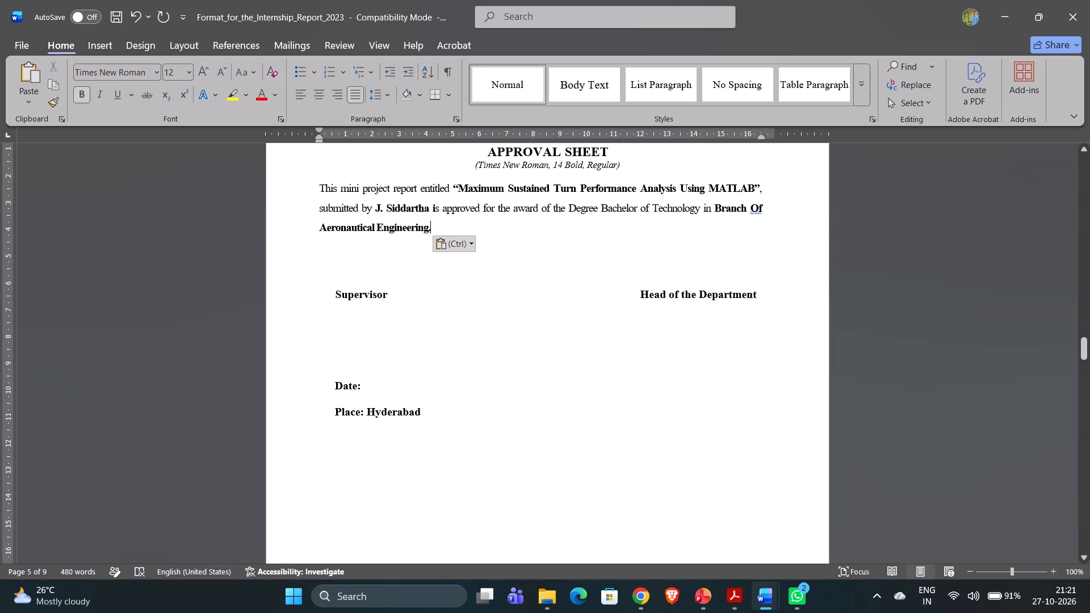
# Ignore the grammar suggestion once for "Of" in "Branch Of Aeronautical Engineering".
pyautogui.click(756, 213)
pyautogui.rightClick(756, 213)
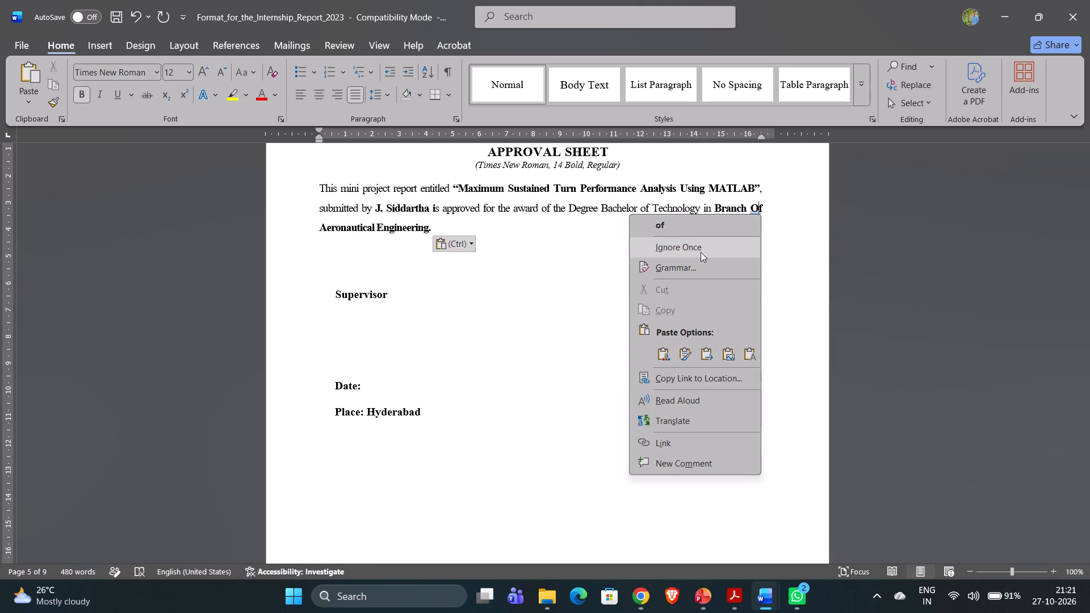
pyautogui.click(701, 252)
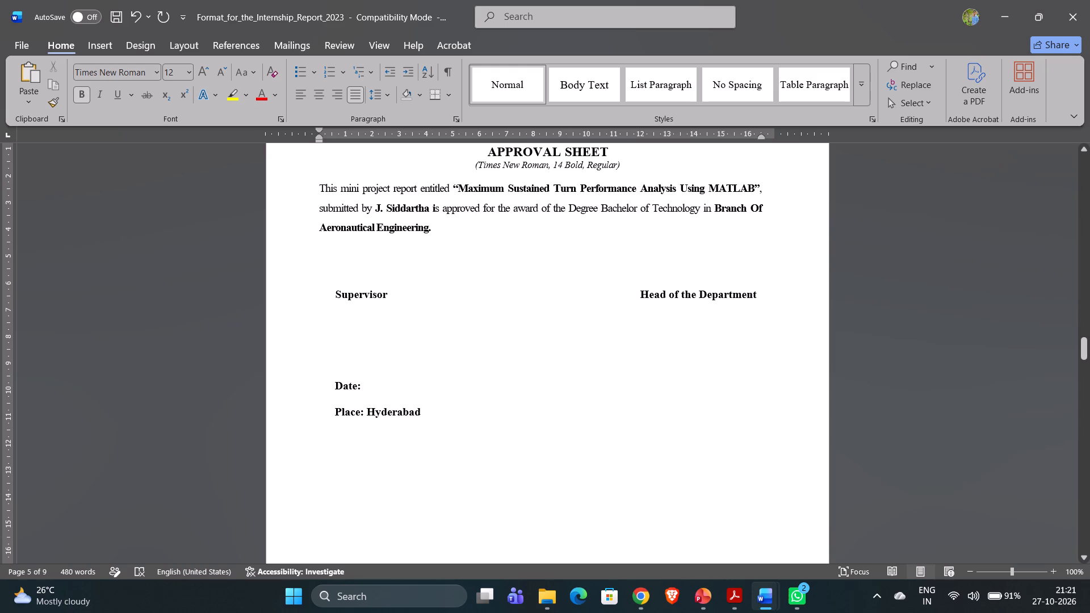
# Delete the "Page | 15" page number text at the bottom of the approval sheet page.
pyautogui.click(527, 314)
pyautogui.scroll(-4, 527, 314)
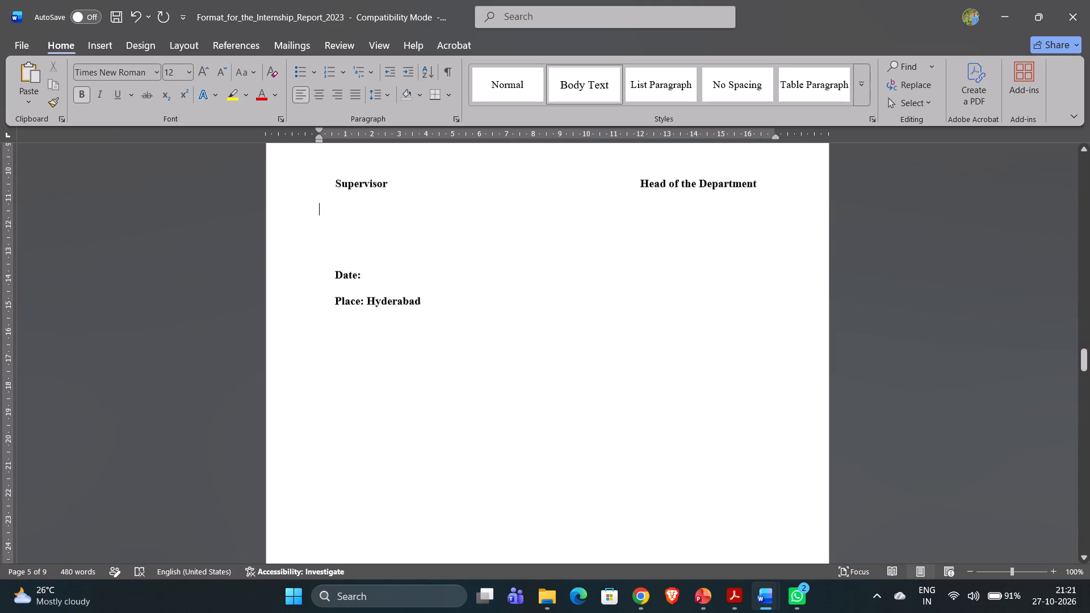
pyautogui.scroll(-1, 527, 314)
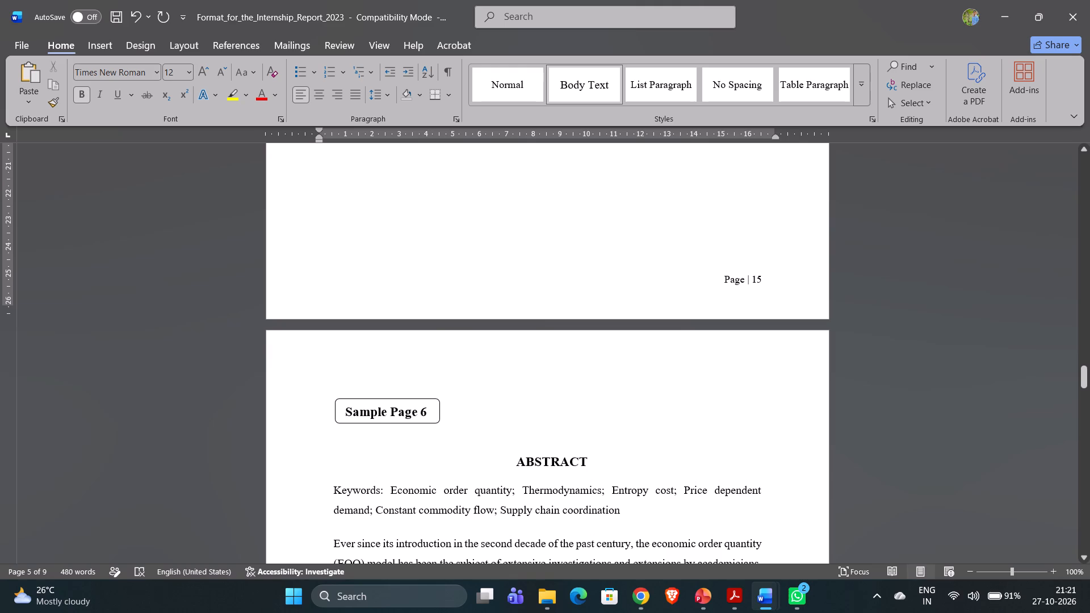
pyautogui.moveTo(724, 274); pyautogui.dragTo(793, 293)
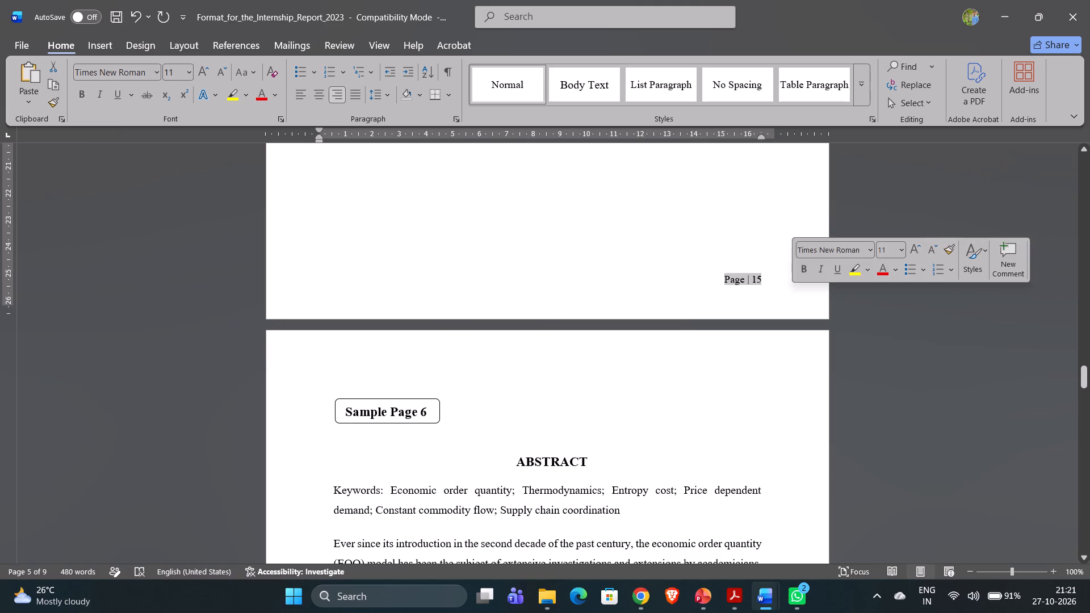
pyautogui.press('BackSpace')
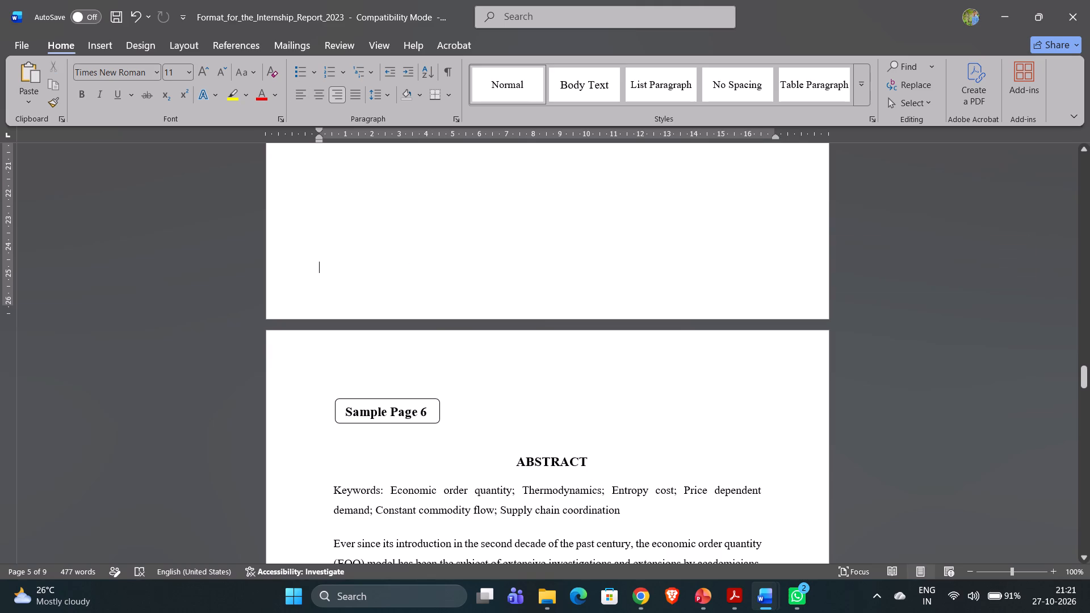
# Delete the "Sample Page 6" label box above the ABSTRACT heading and clear the leftover indent in its place.
pyautogui.click(376, 398)
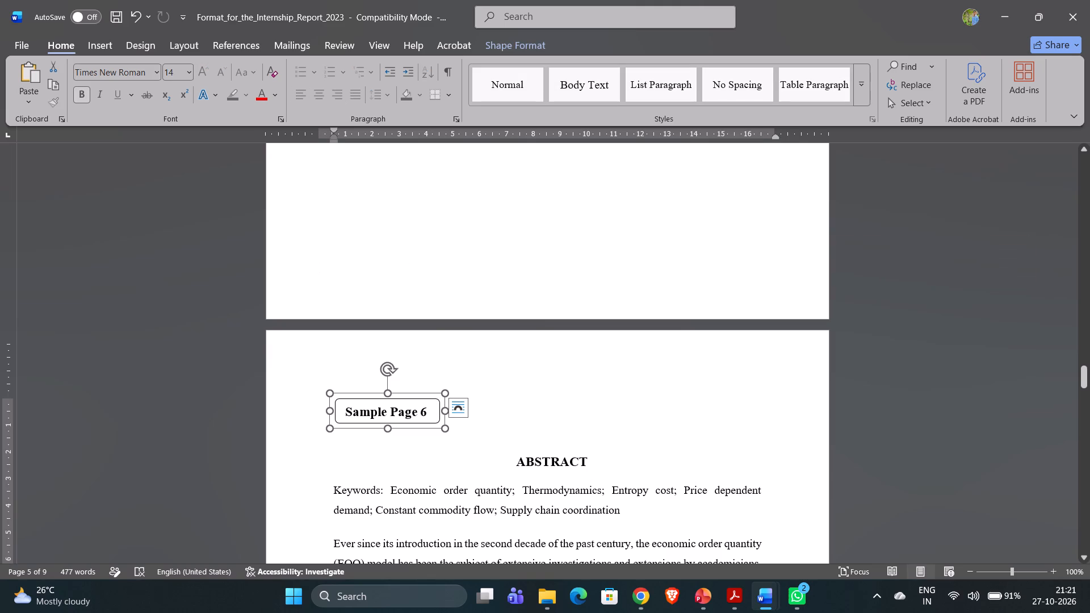
pyautogui.press('Delete')
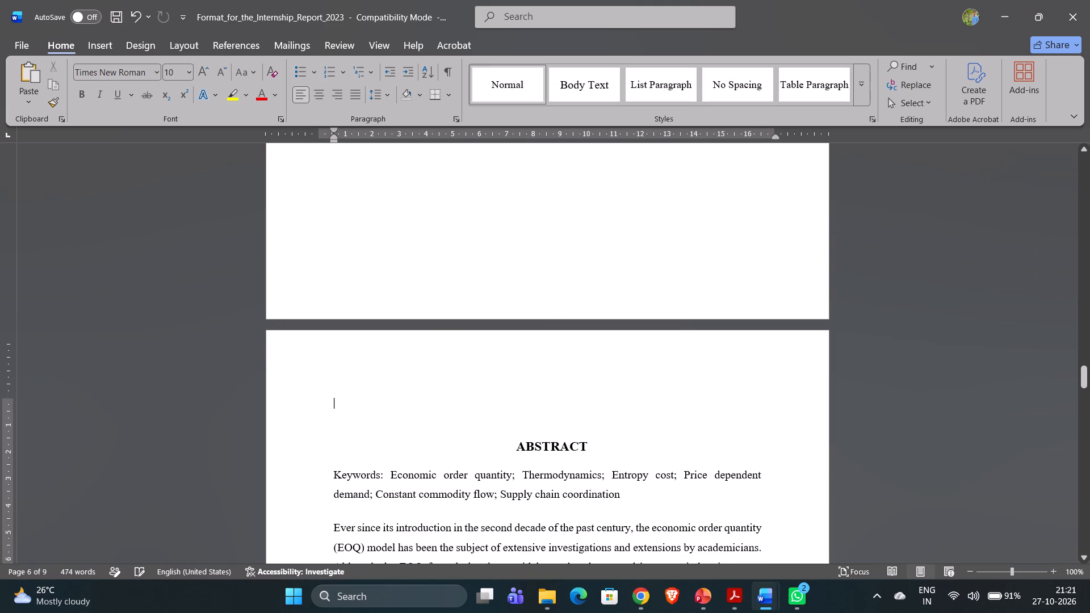
pyautogui.press('BackSpace')
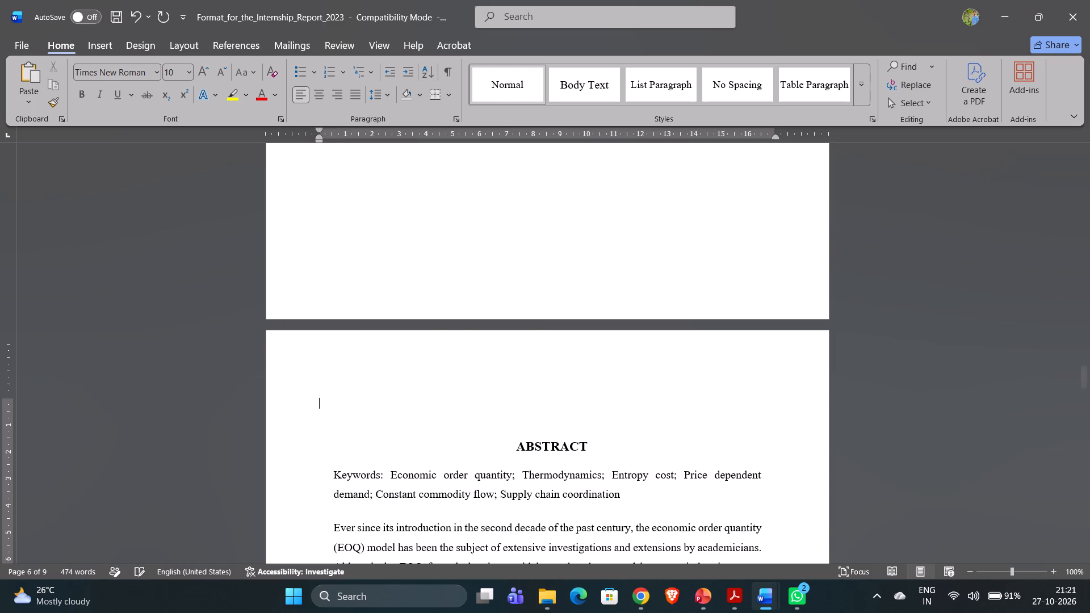
pyautogui.press('BackSpace')
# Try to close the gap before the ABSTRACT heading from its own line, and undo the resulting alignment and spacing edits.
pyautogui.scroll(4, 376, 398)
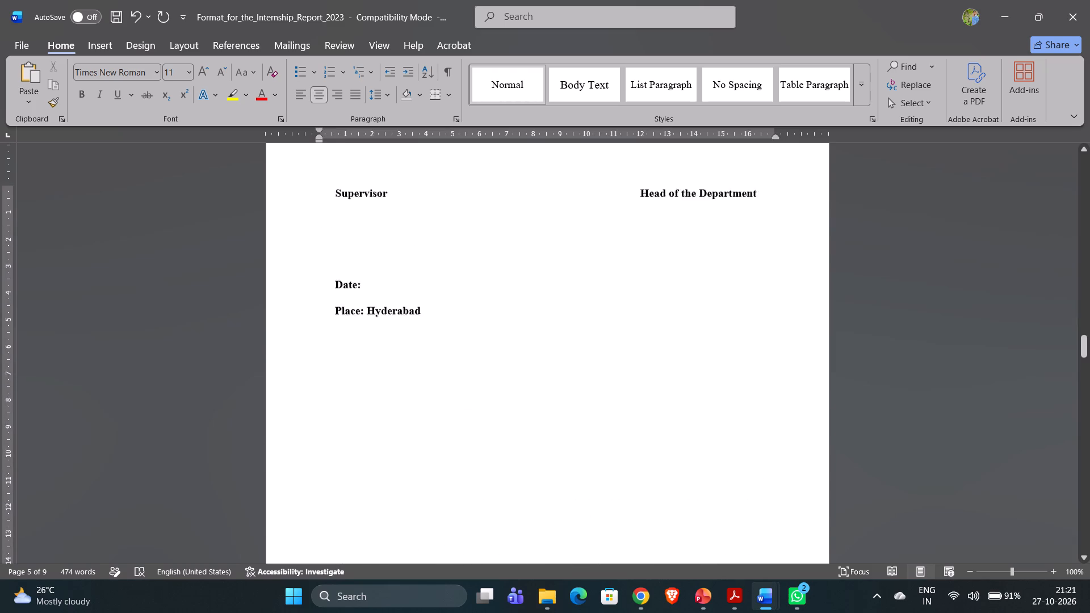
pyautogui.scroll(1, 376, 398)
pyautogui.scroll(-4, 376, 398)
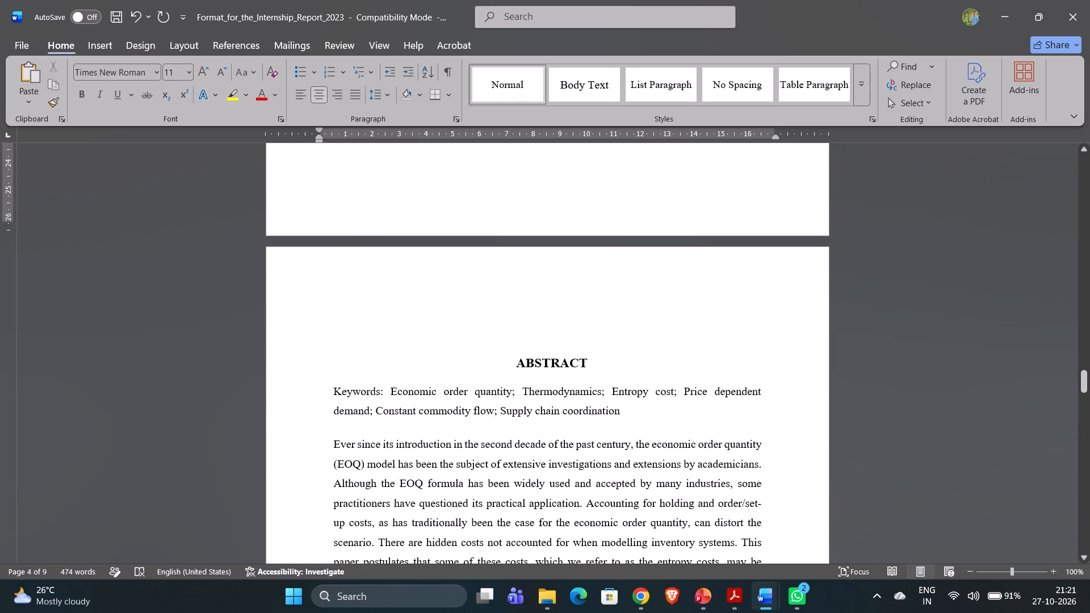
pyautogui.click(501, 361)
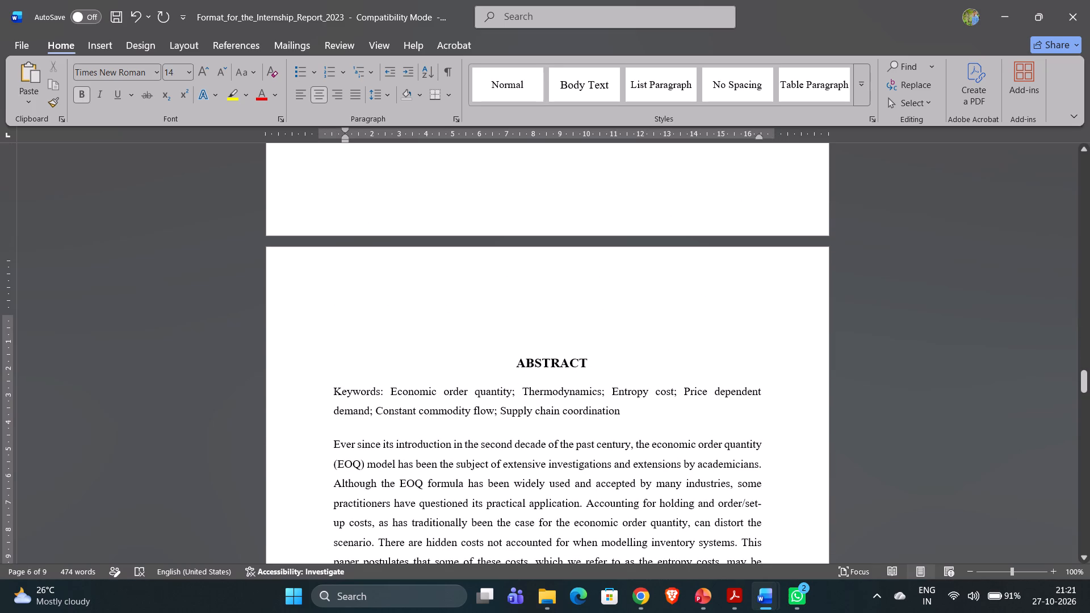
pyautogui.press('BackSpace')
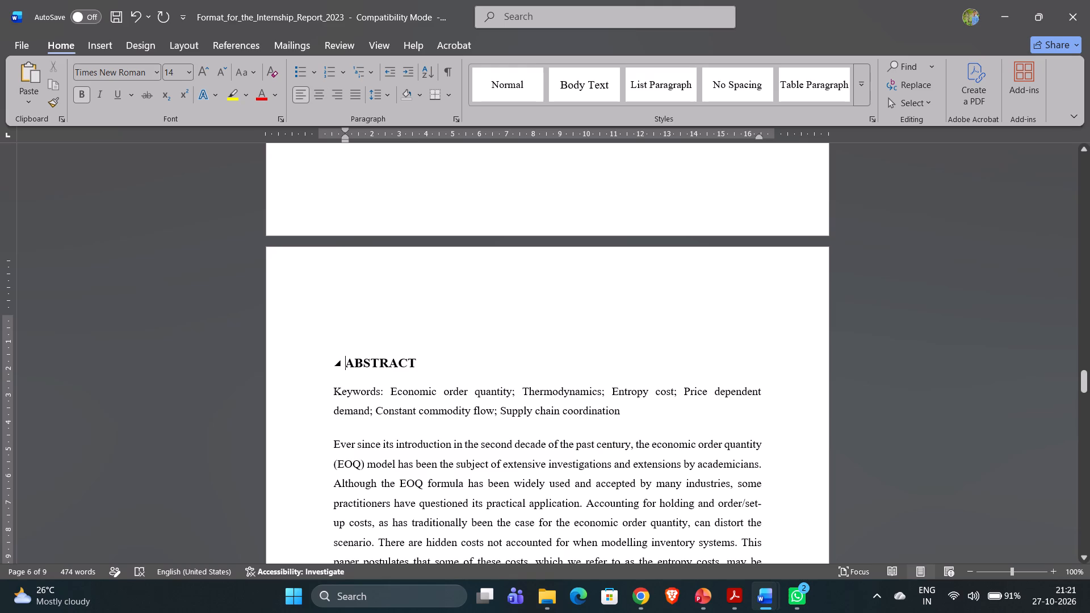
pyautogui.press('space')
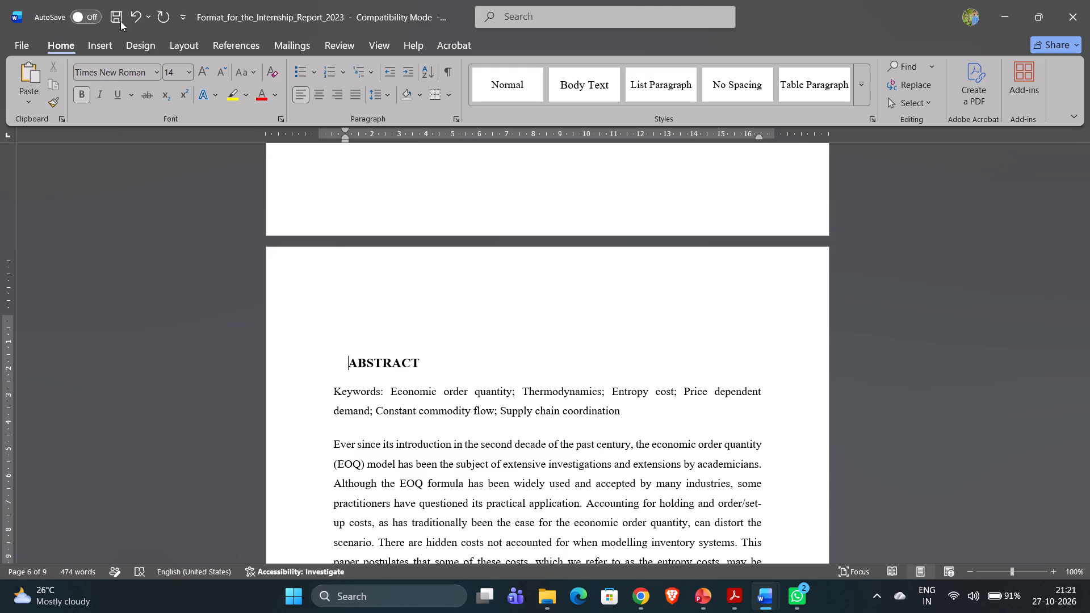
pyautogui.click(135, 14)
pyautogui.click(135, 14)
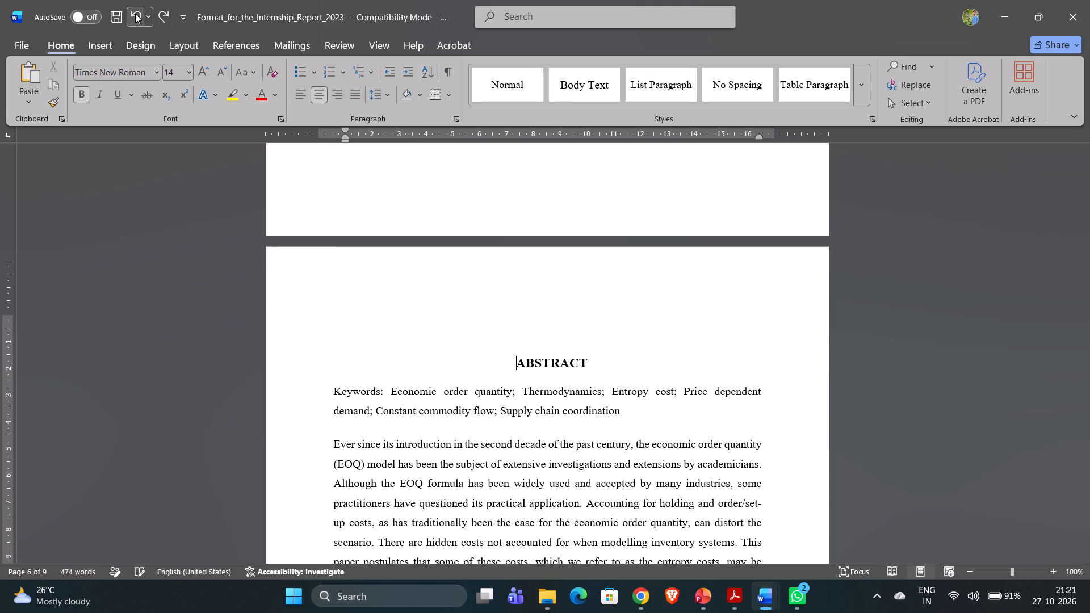
# Delete the blank line directly above the ABSTRACT heading.
pyautogui.click(528, 335)
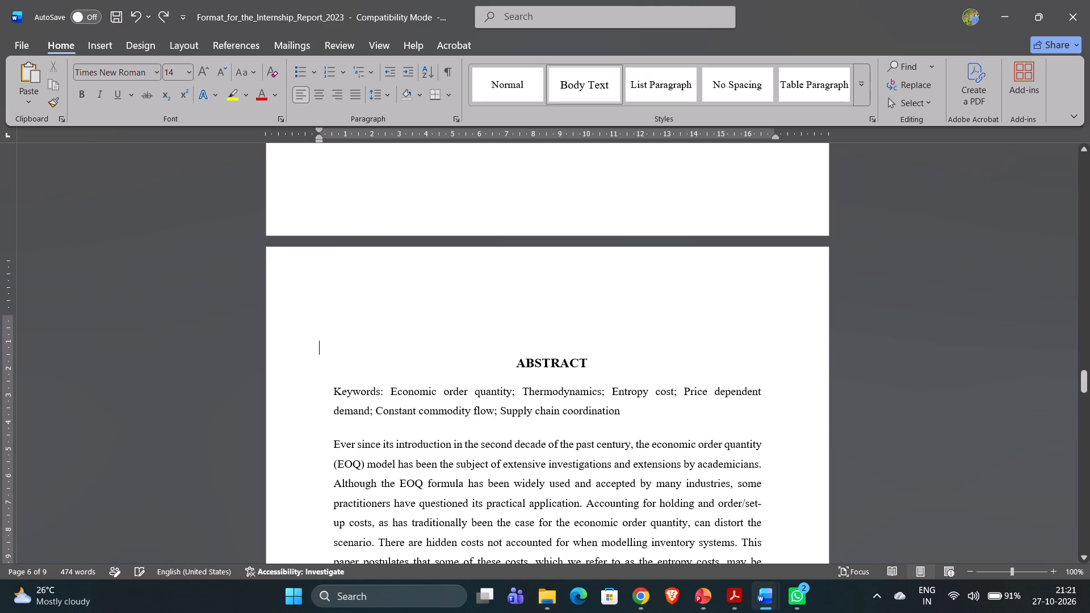
pyautogui.press('BackSpace')
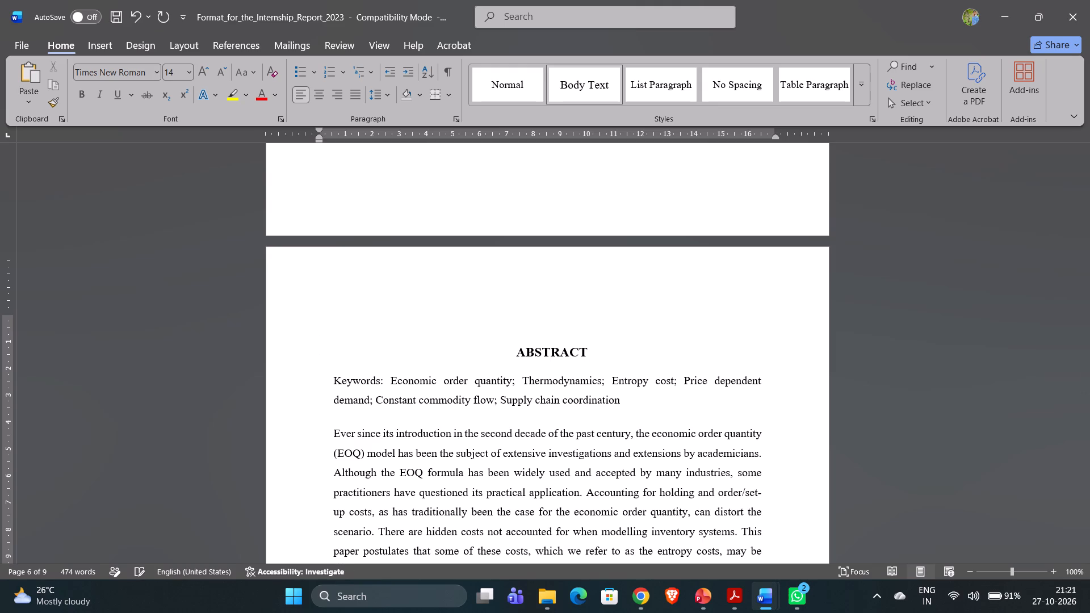
pyautogui.press('BackSpace')
# Delete the "(Times New Roman, 14 Bold, Regular)" formatting note beneath the APPROVAL SHEET heading.
pyautogui.scroll(4, 528, 335)
pyautogui.scroll(-4, 528, 335)
pyautogui.scroll(2, 528, 335)
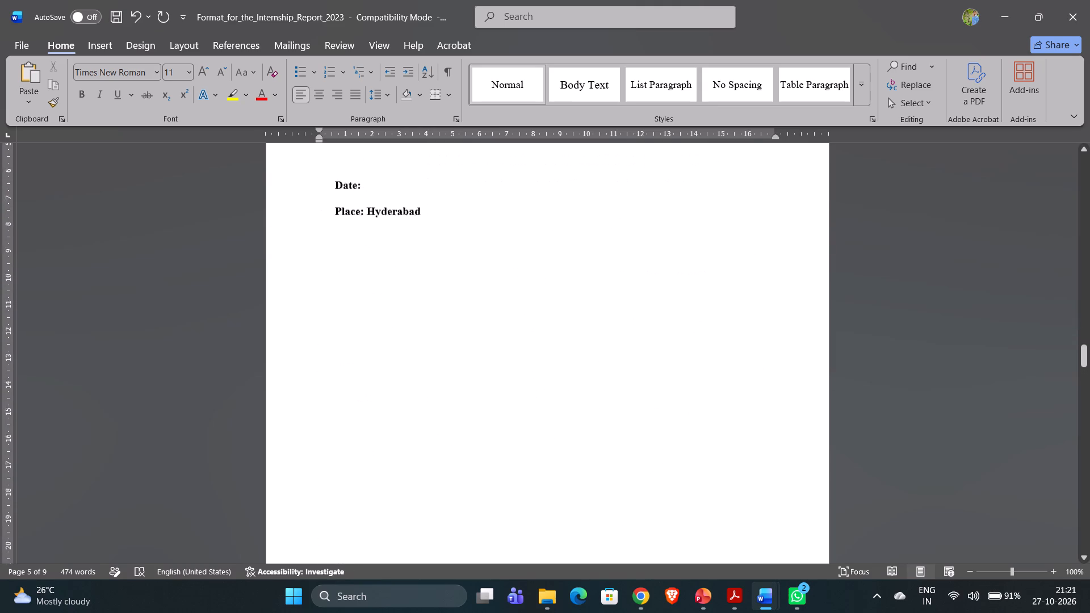
pyautogui.scroll(1, 528, 335)
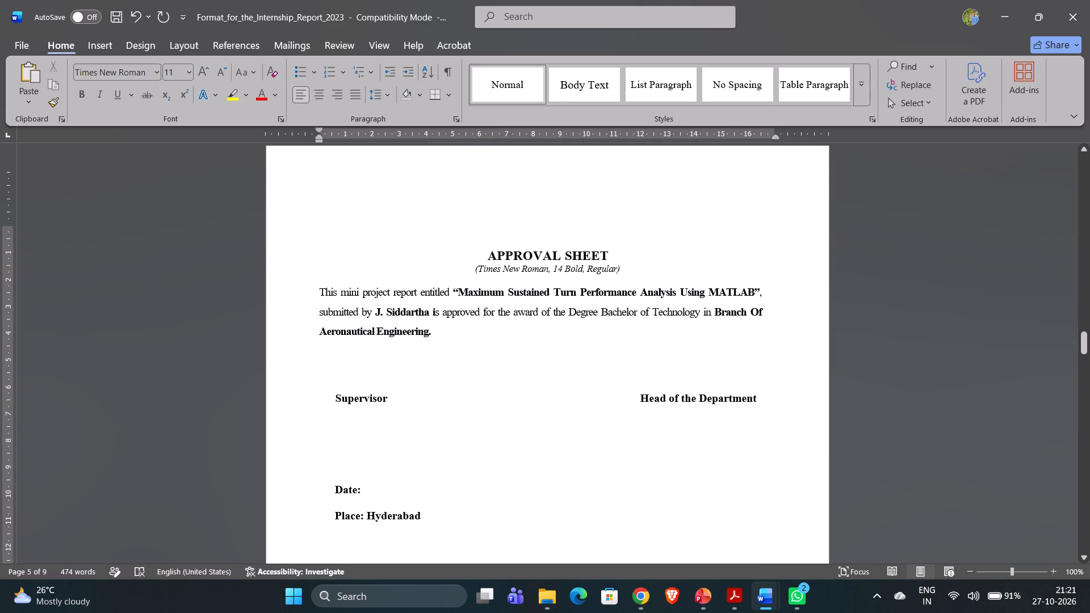
pyautogui.moveTo(475, 268); pyautogui.dragTo(610, 280)
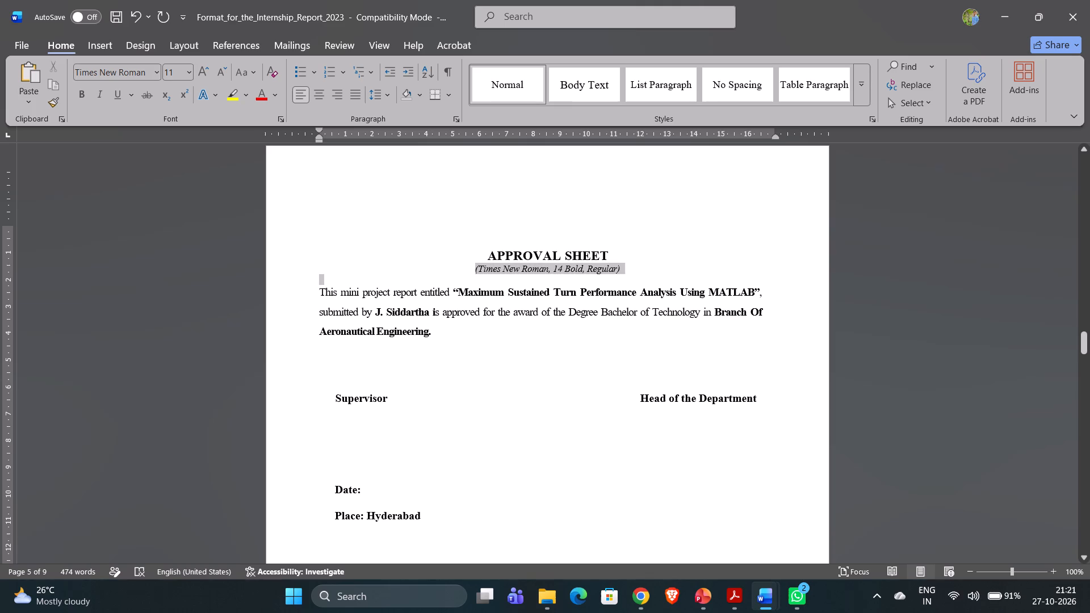
pyautogui.moveTo(610, 280); pyautogui.dragTo(619, 270)
pyautogui.moveTo(619, 270); pyautogui.dragTo(623, 265)
pyautogui.press('BackSpace')
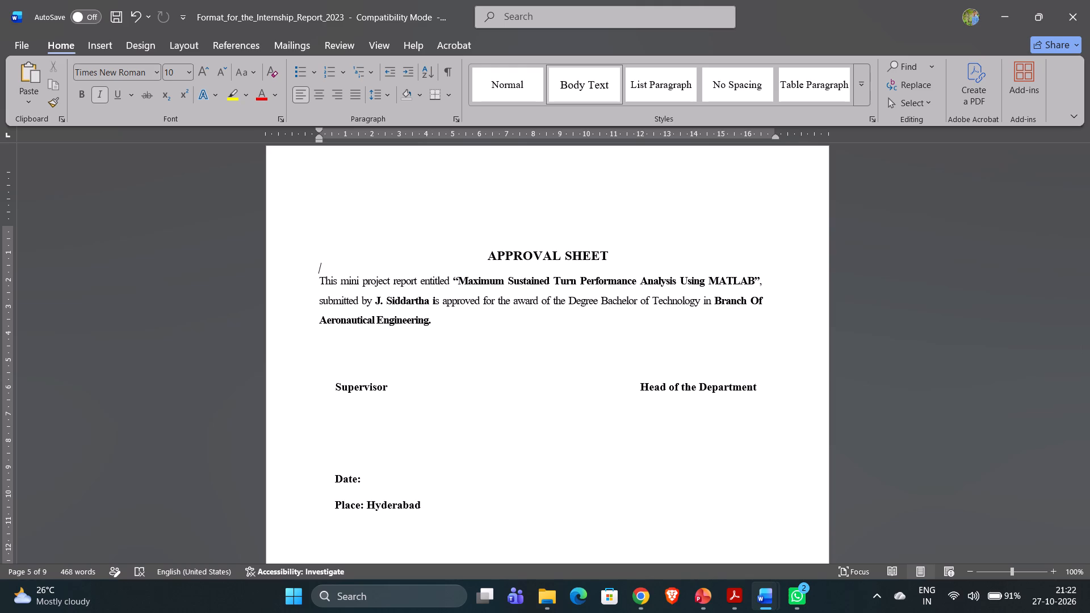
# Review the approval sheet, the sample abstract text and the start of the CONTENTS page for remaining template content.
pyautogui.scroll(-4, 623, 265)
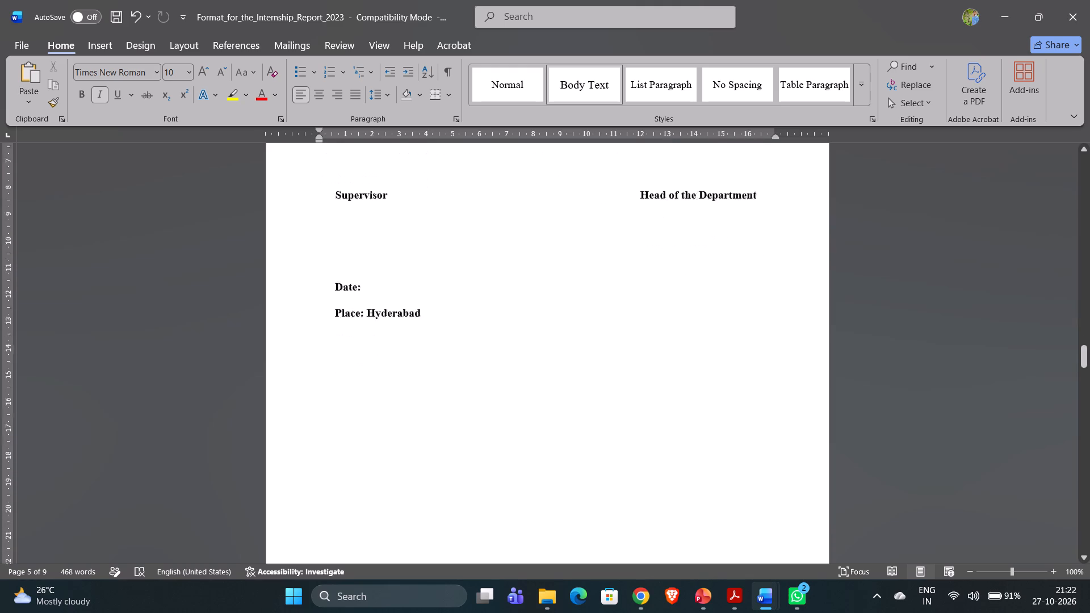
pyautogui.scroll(-1, 623, 265)
pyautogui.scroll(3, 623, 265)
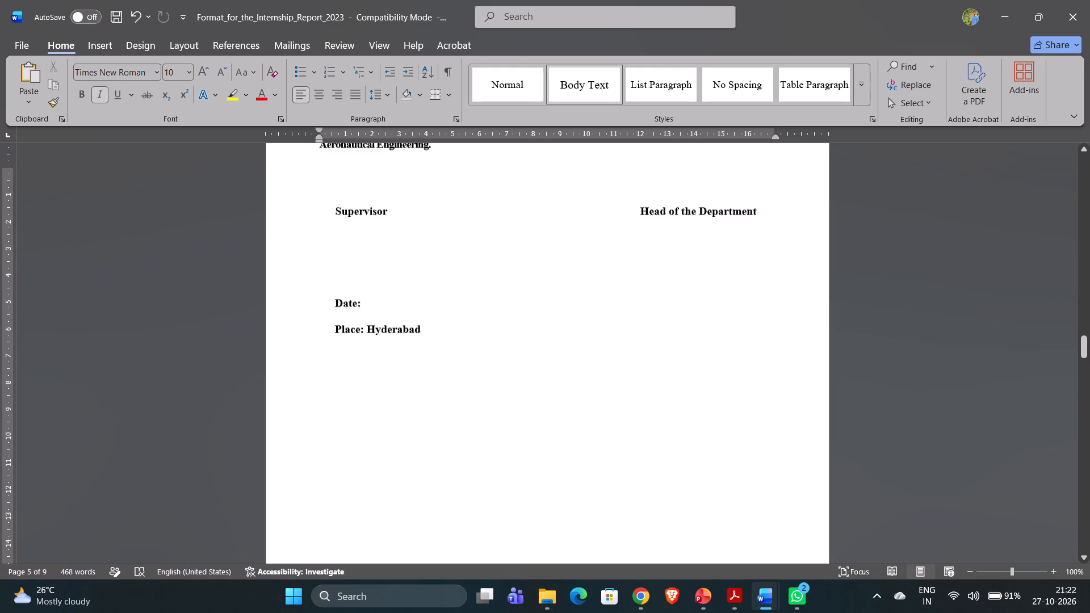
pyautogui.scroll(-5, 623, 265)
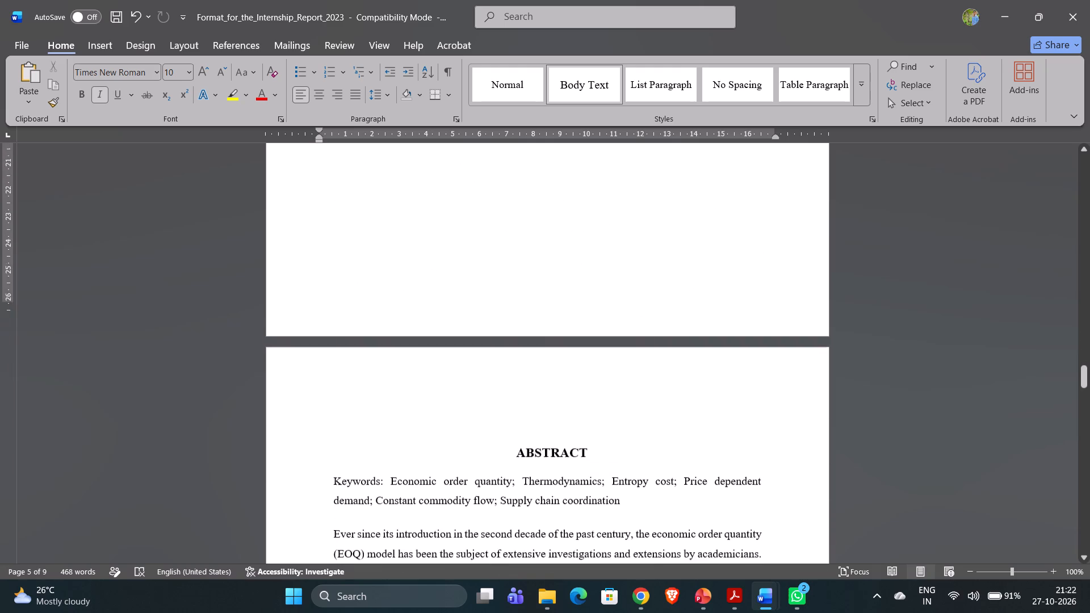
pyautogui.scroll(-3, 623, 265)
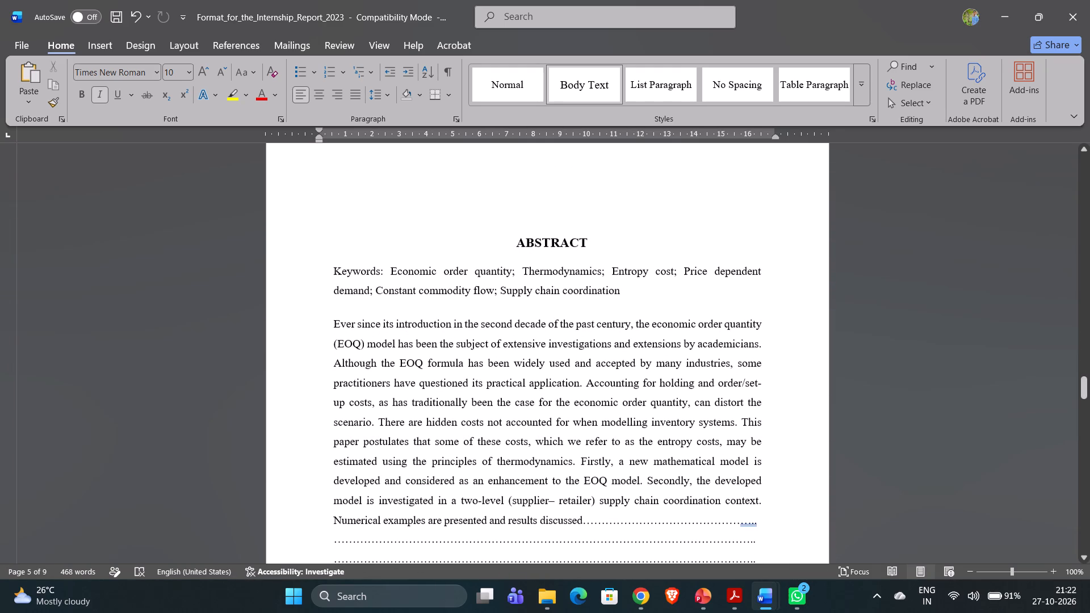
pyautogui.scroll(-2, 623, 265)
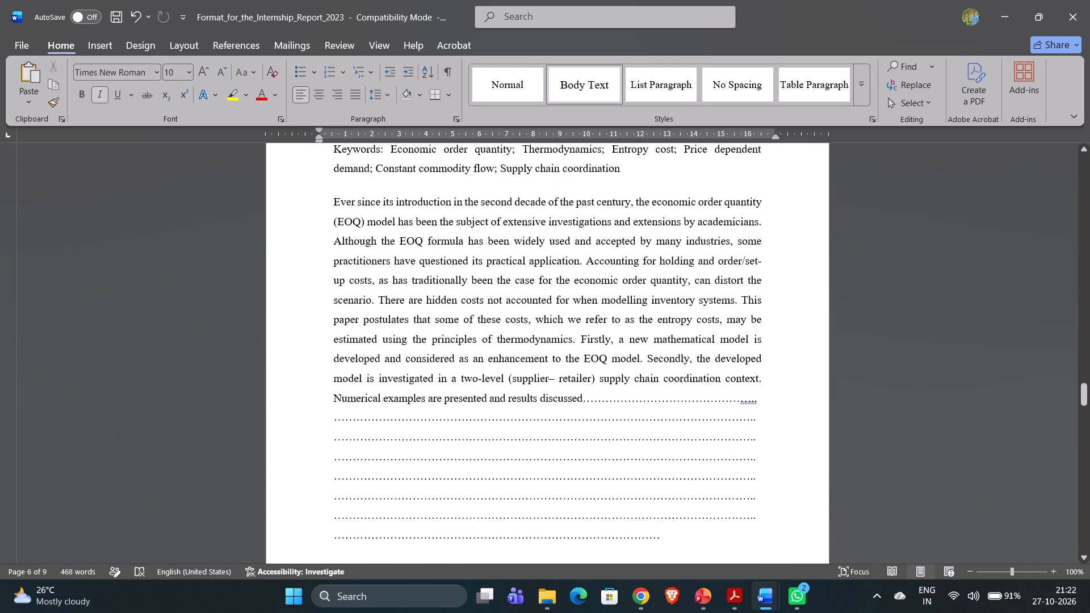
pyautogui.scroll(-5, 623, 265)
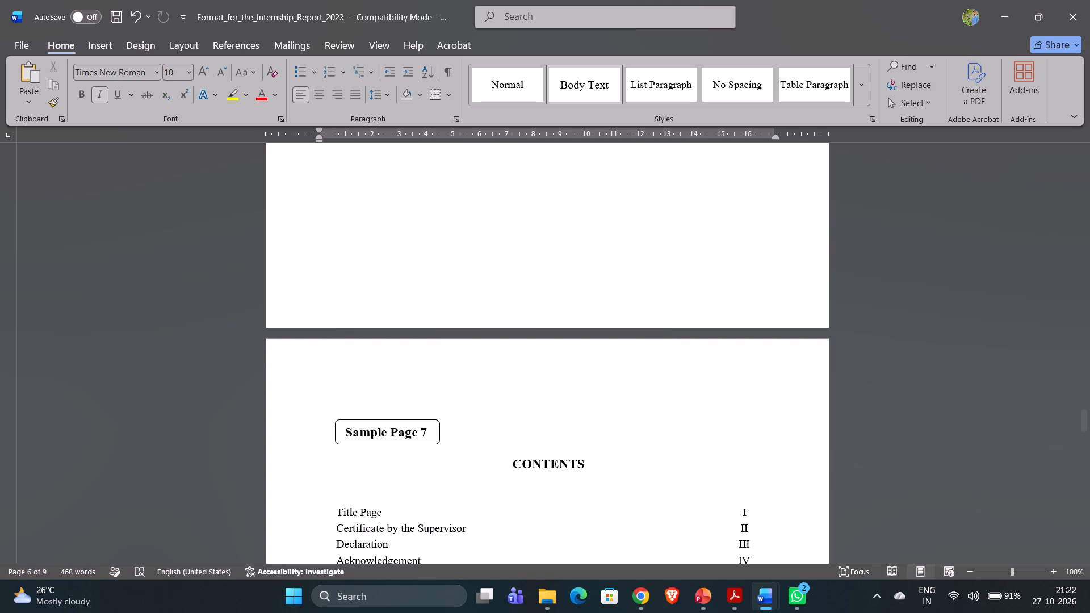
pyautogui.scroll(2, 498, 343)
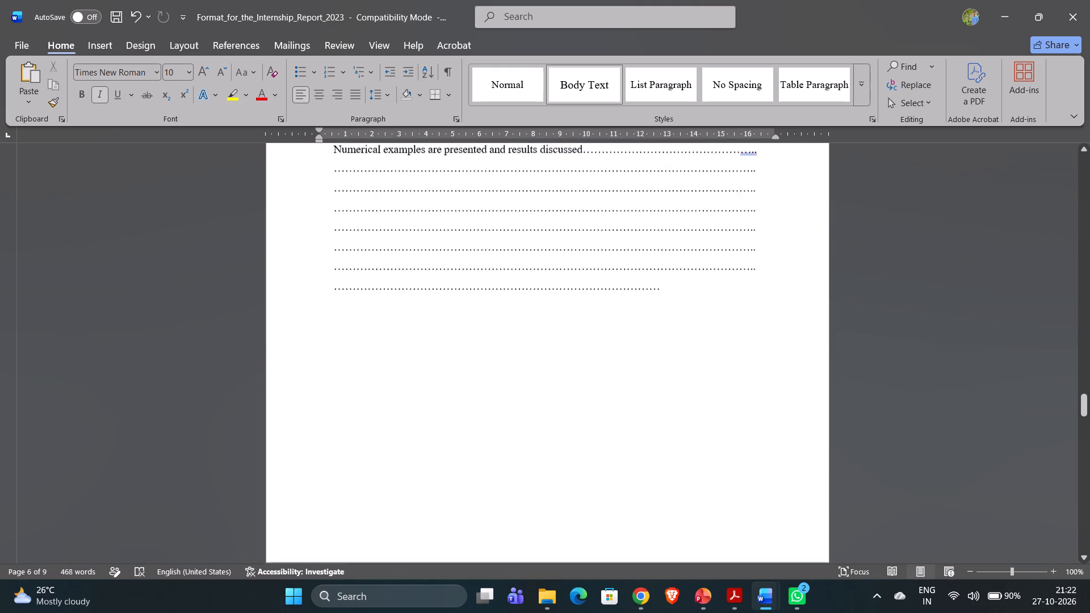
pyautogui.scroll(3, 498, 343)
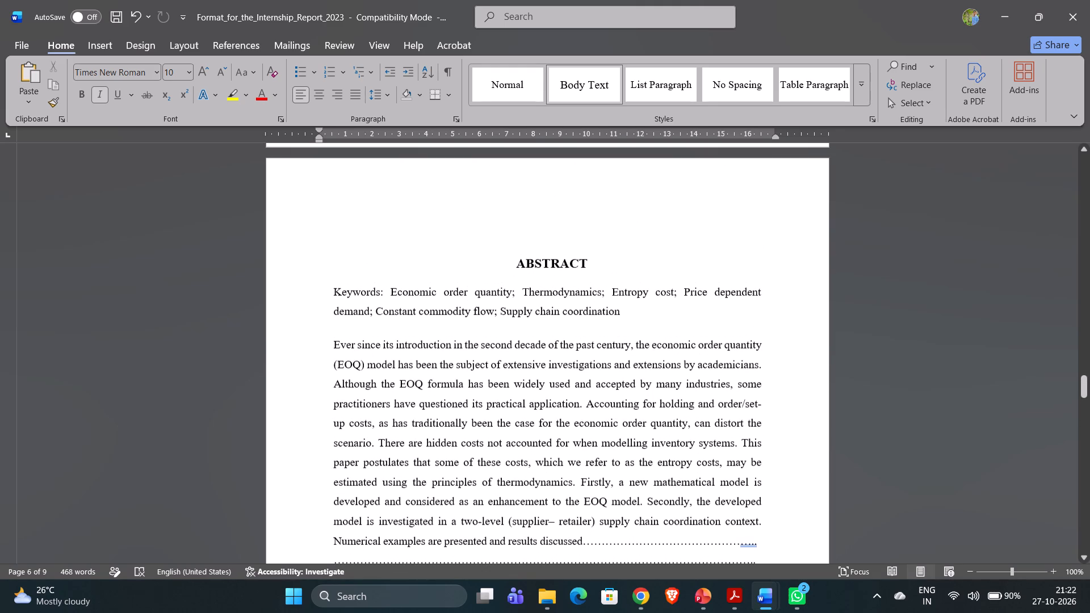
# Delete the sample keywords, sample abstract paragraph and dotted filler lines under the ABSTRACT heading, keeping the "Keywords:" label.
pyautogui.moveTo(389, 291); pyautogui.dragTo(618, 536)
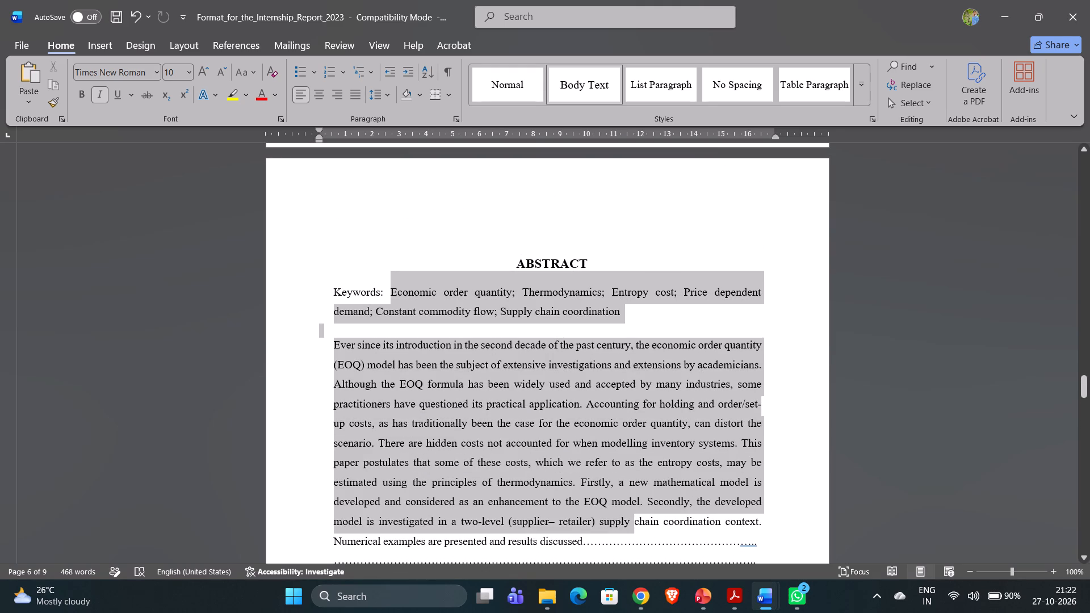
pyautogui.moveTo(618, 536); pyautogui.dragTo(669, 554)
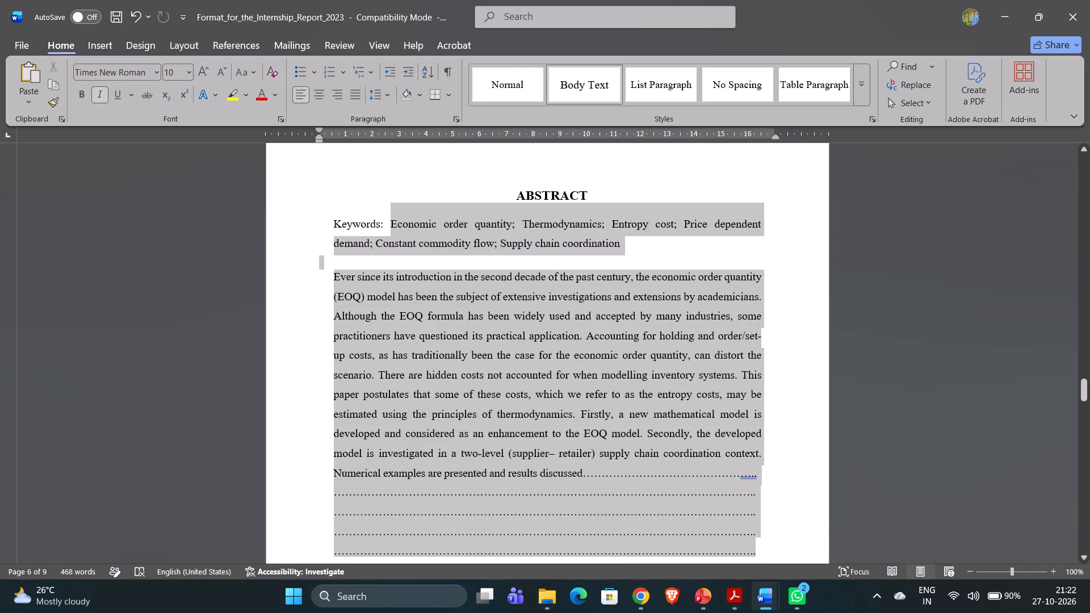
pyautogui.moveTo(669, 554); pyautogui.dragTo(663, 229)
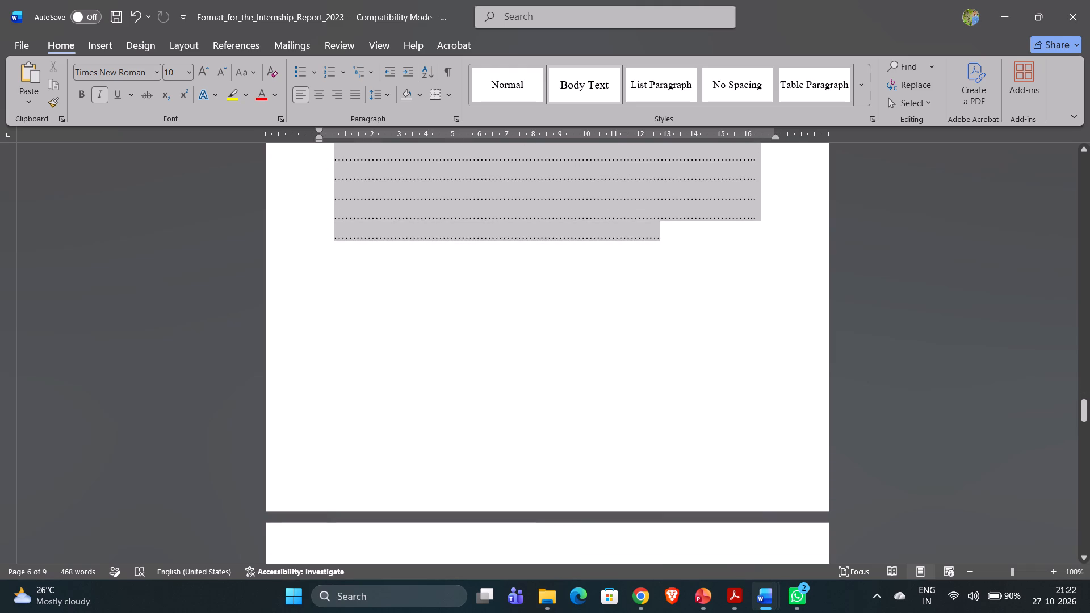
pyautogui.moveTo(663, 229); pyautogui.dragTo(661, 242)
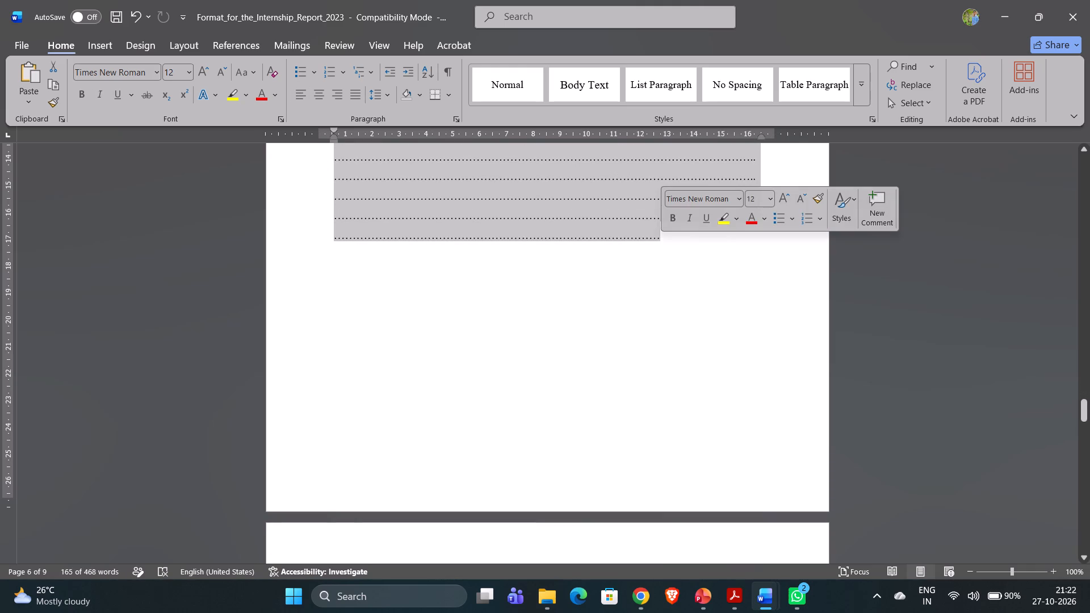
pyautogui.press('BackSpace')
pyautogui.scroll(3, 674, 244)
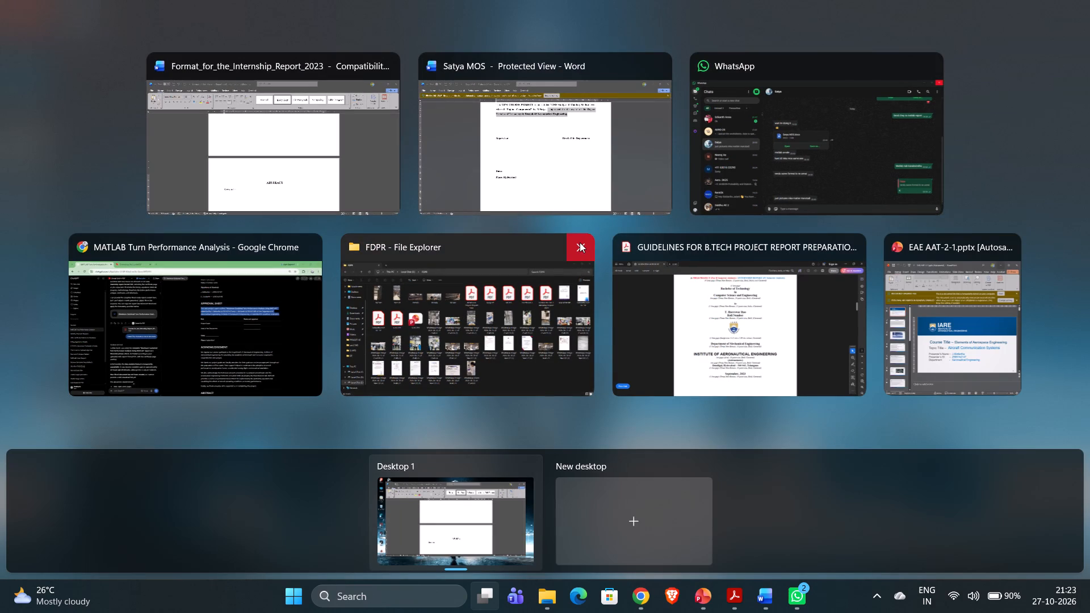
# Close the FDPR File Explorer window.
pyautogui.click(580, 242)
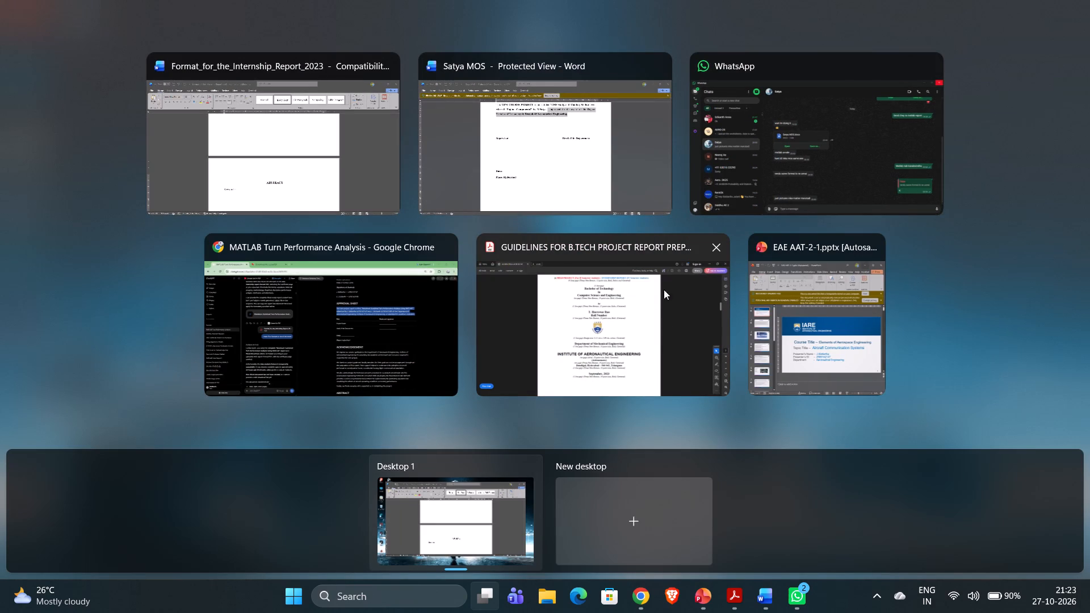
# Switch to the project report guidelines PDF in Acrobat and review the sample contents page and Sample Page 8 for the required report structure.
pyautogui.click(623, 328)
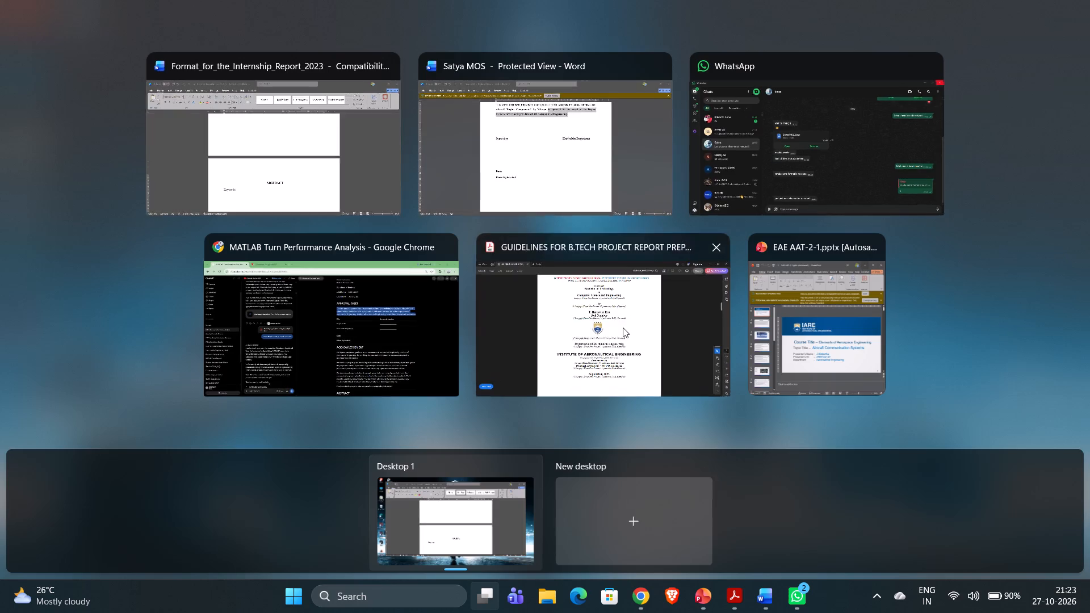
pyautogui.scroll(-16, 623, 328)
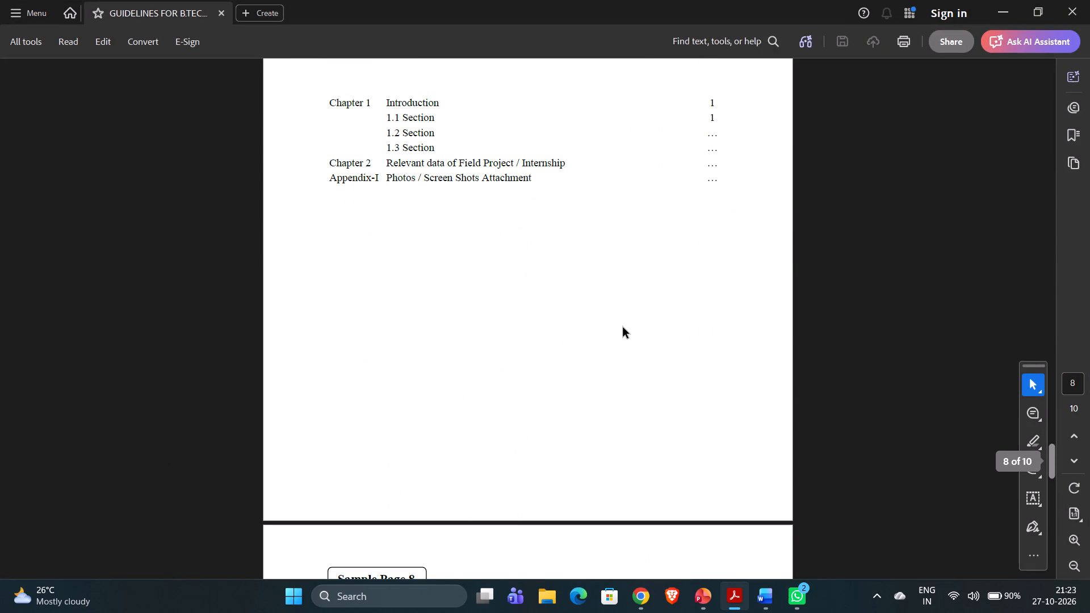
pyautogui.scroll(-6, 623, 328)
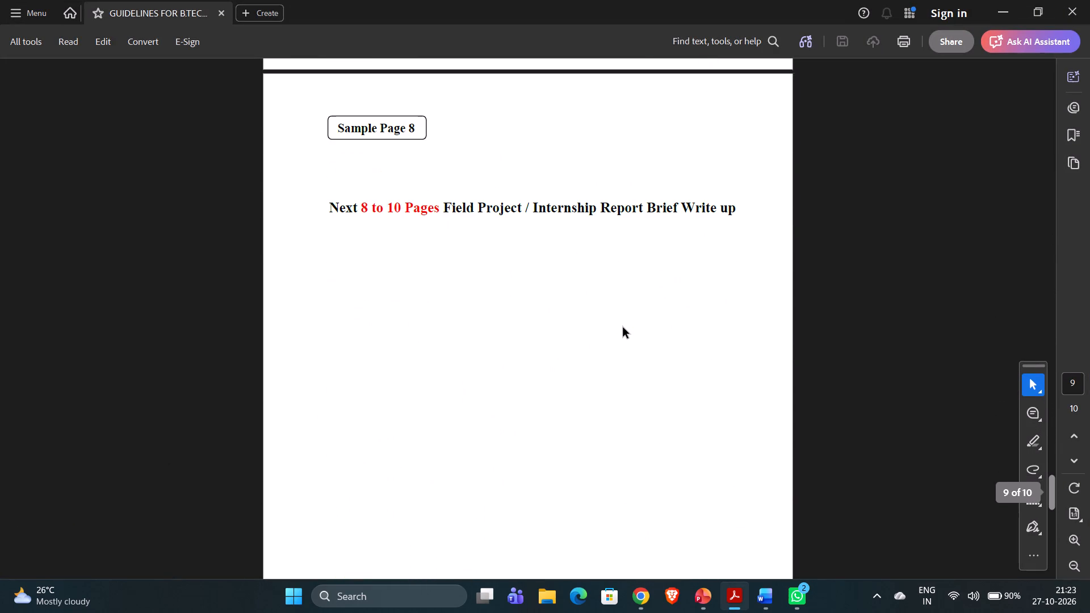
pyautogui.scroll(-1, 623, 328)
pyautogui.scroll(3, 623, 328)
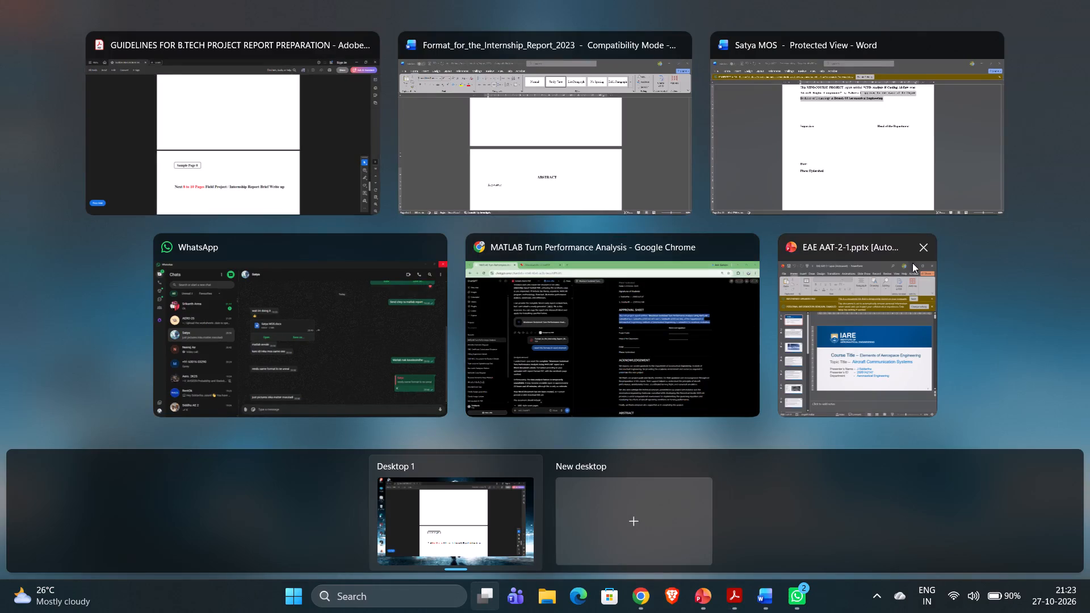
# Close the WhatsApp window and try to close the EAE AAT-2-1 presentation.
pyautogui.click(922, 246)
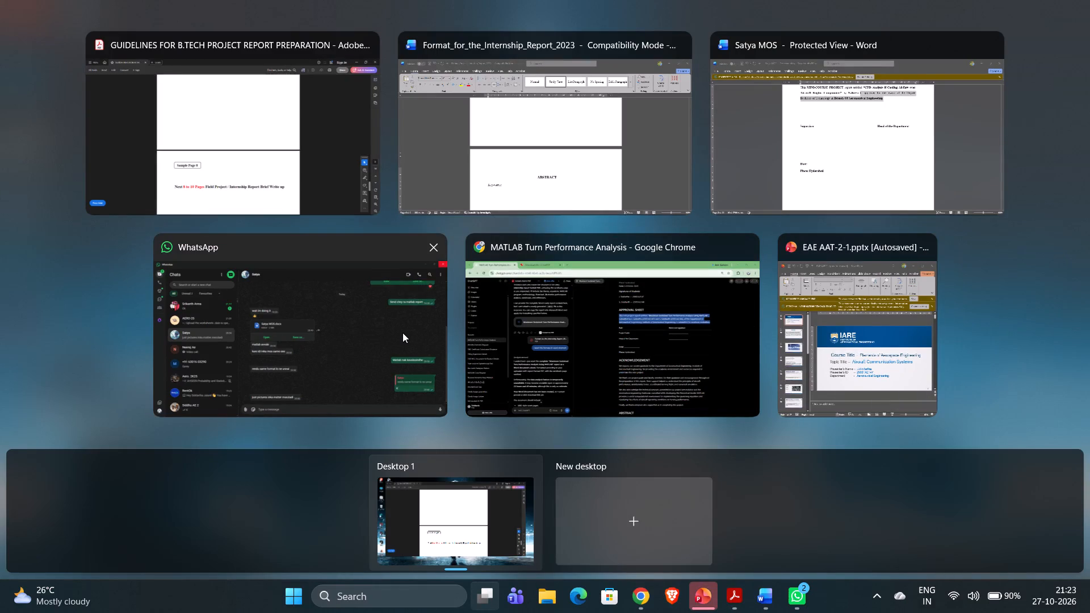
pyautogui.click(424, 249)
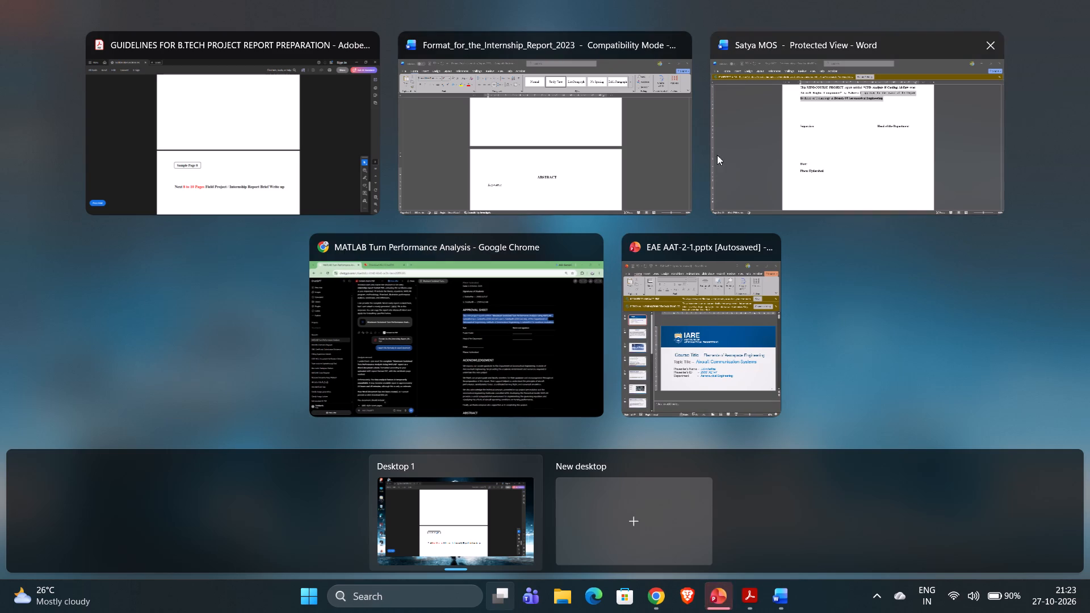
# Switch to the ChatGPT report in Chrome and copy all the abstract paragraphs together with the keywords line.
pyautogui.click(487, 346)
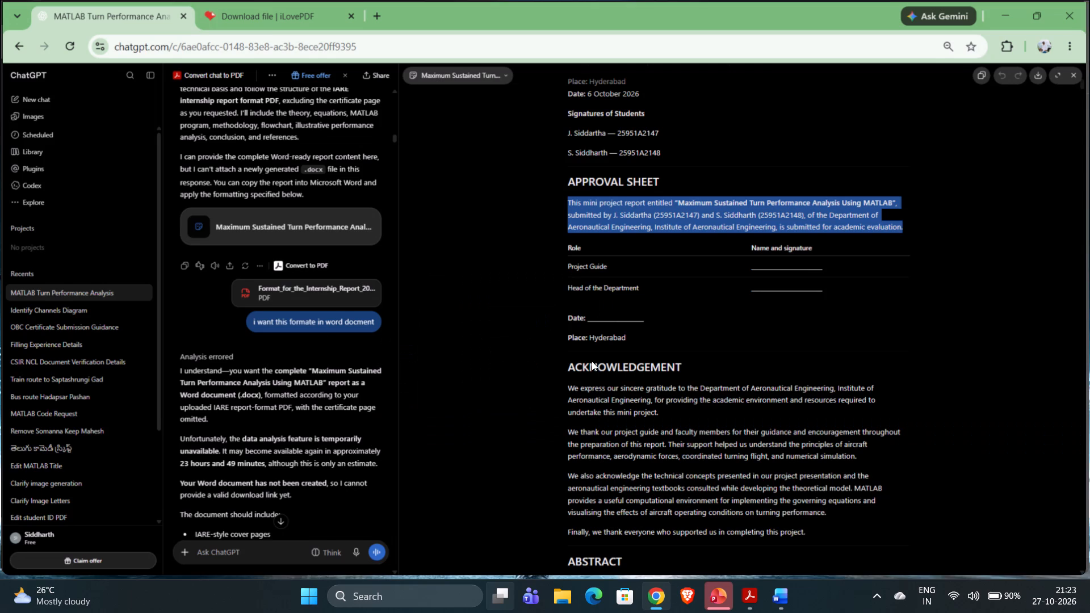
pyautogui.scroll(-5, 479, 391)
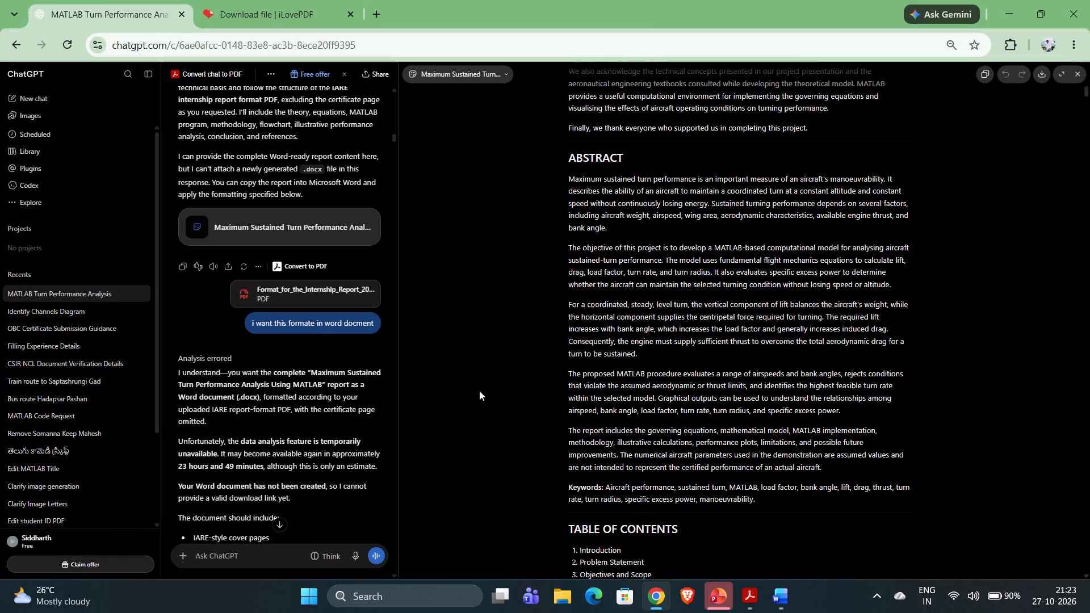
pyautogui.scroll(-1, 479, 391)
pyautogui.scroll(2, 479, 391)
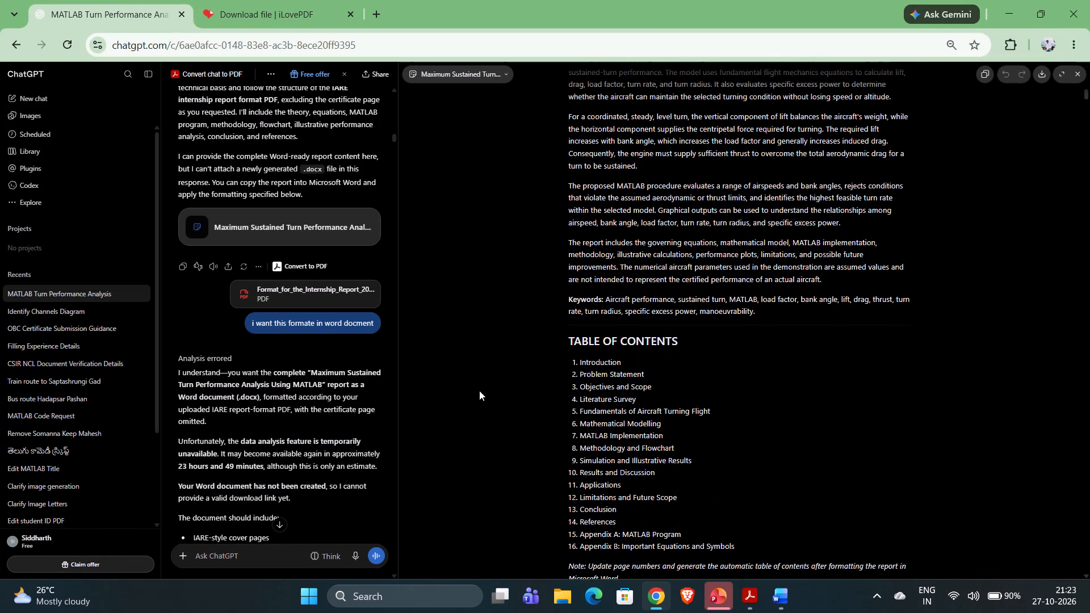
pyautogui.scroll(2, 479, 391)
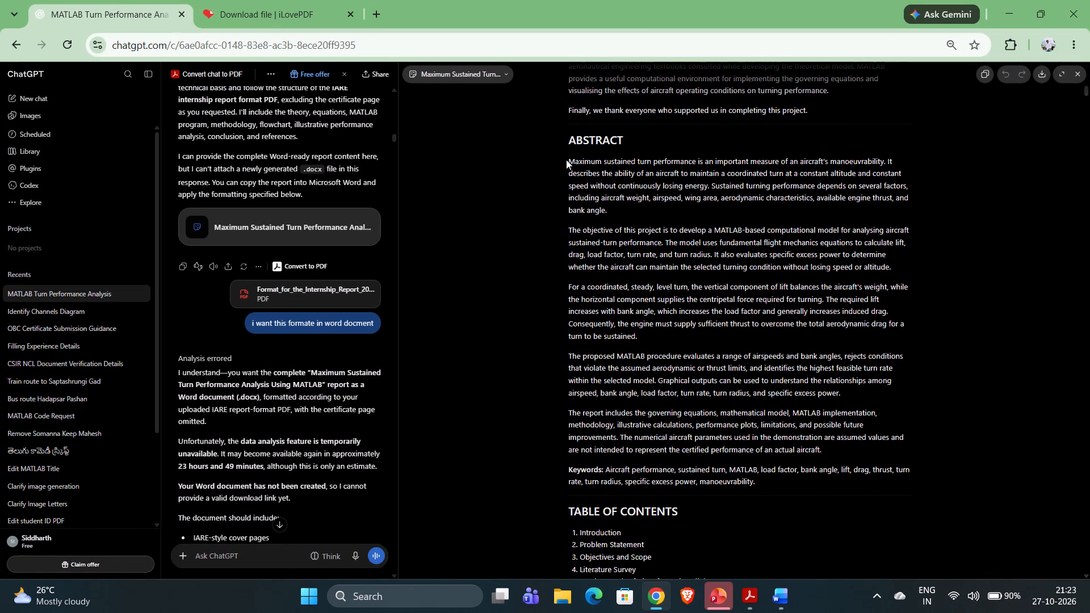
pyautogui.moveTo(569, 158); pyautogui.dragTo(743, 414)
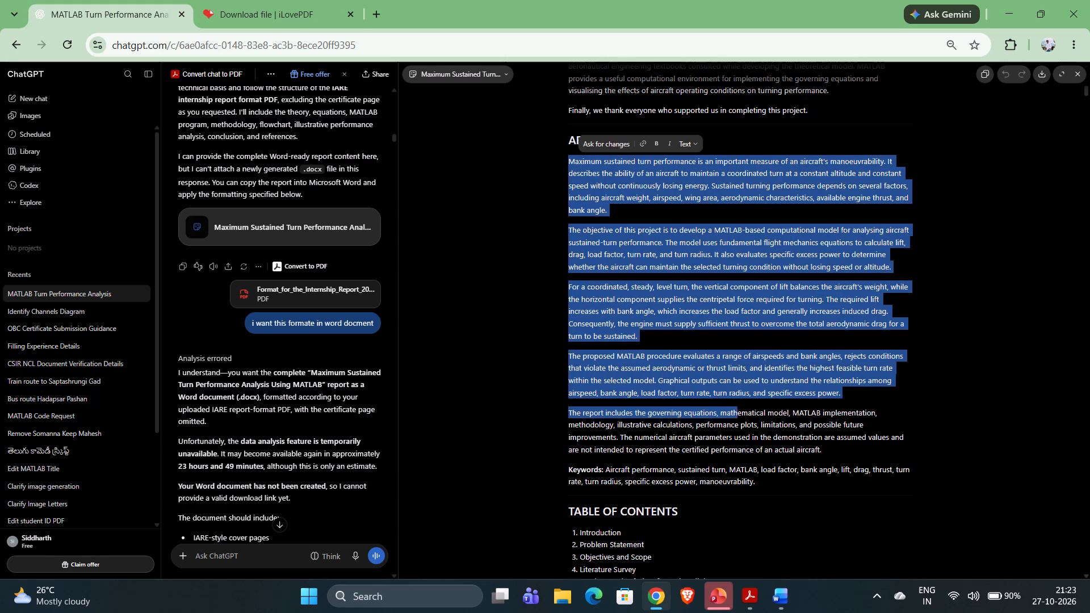
pyautogui.moveTo(743, 414); pyautogui.dragTo(757, 481)
pyautogui.hotkey('ctrl', 'c')
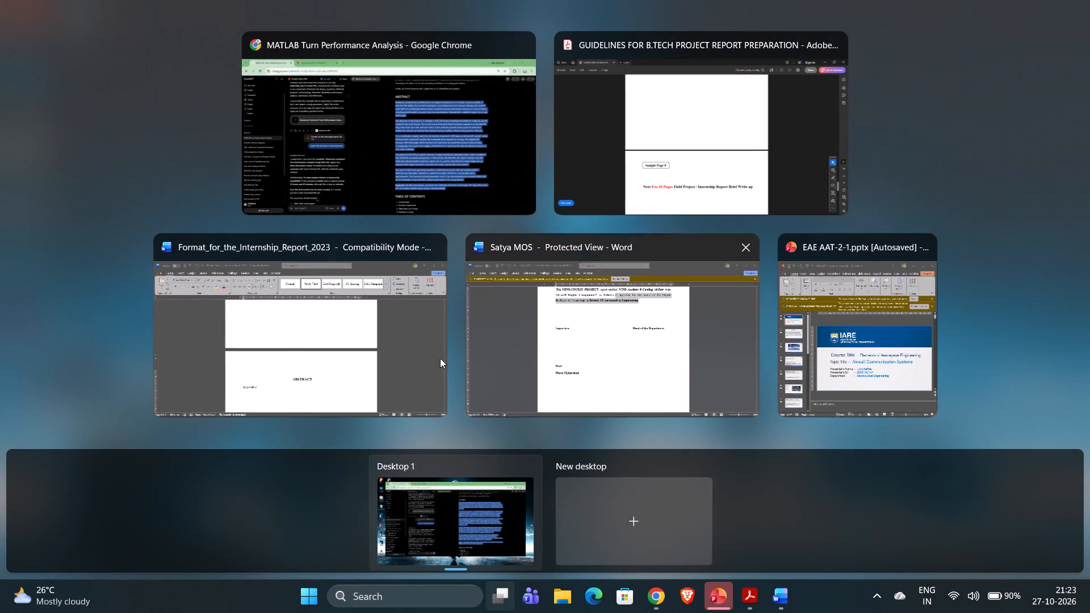
# Switch to the Format_for_the_Internship_Report_2023 document and paste the copied sustained turn performance abstract after "Keywords:" under the ABSTRACT heading.
pyautogui.click(351, 363)
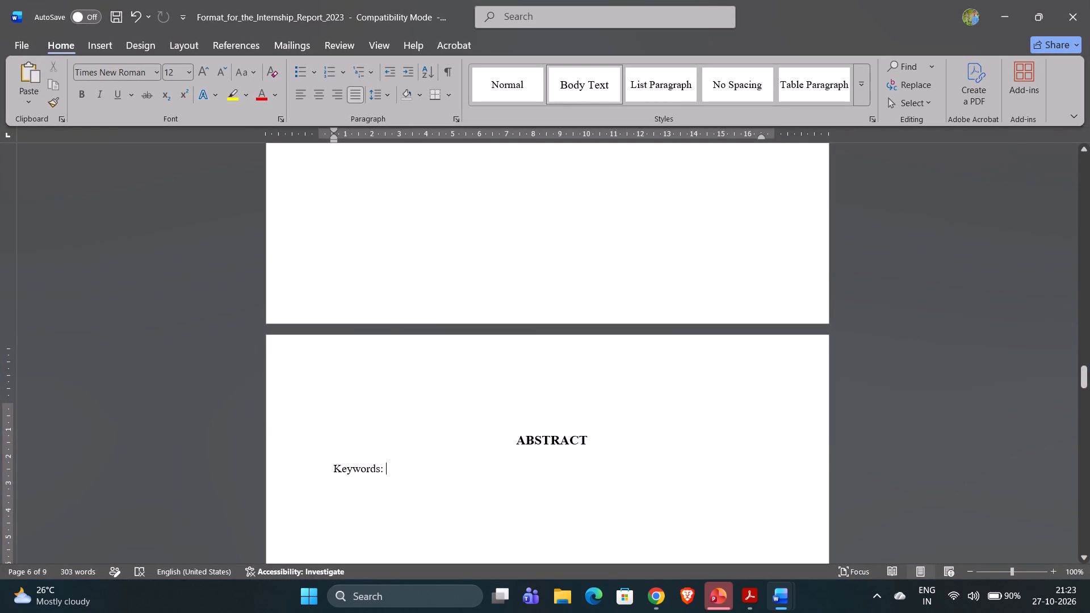
pyautogui.hotkey('ctrl', 'v')
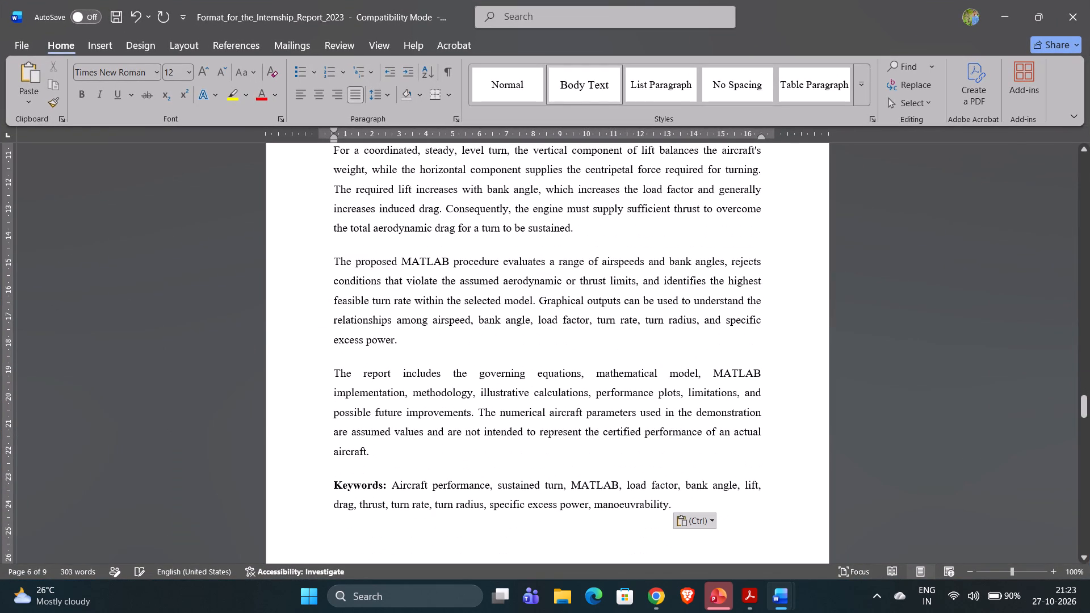
pyautogui.scroll(3, 382, 477)
pyautogui.scroll(-1, 382, 477)
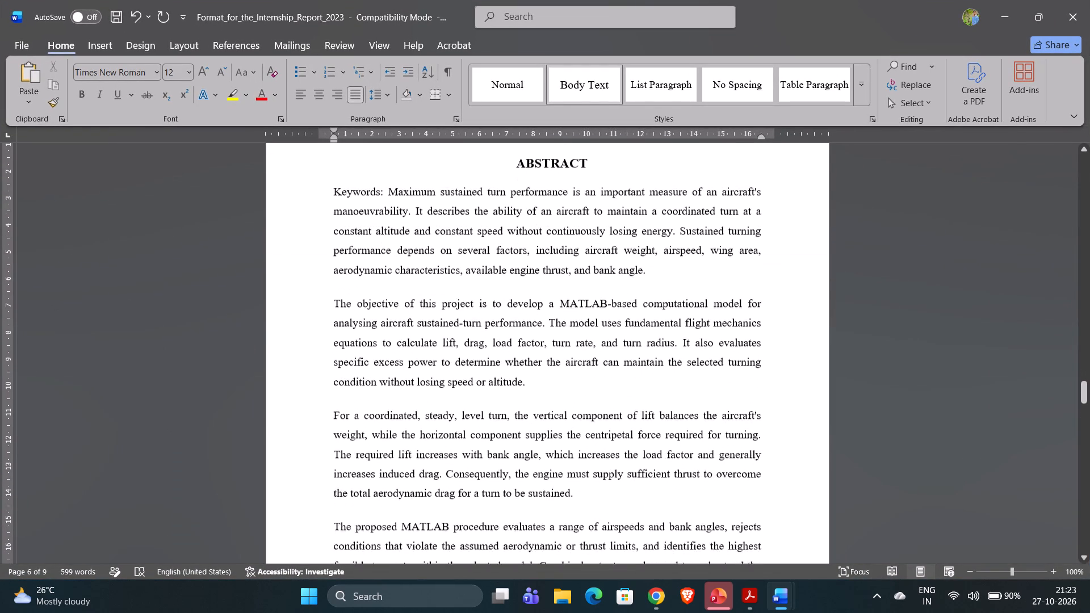
pyautogui.scroll(-4, 382, 477)
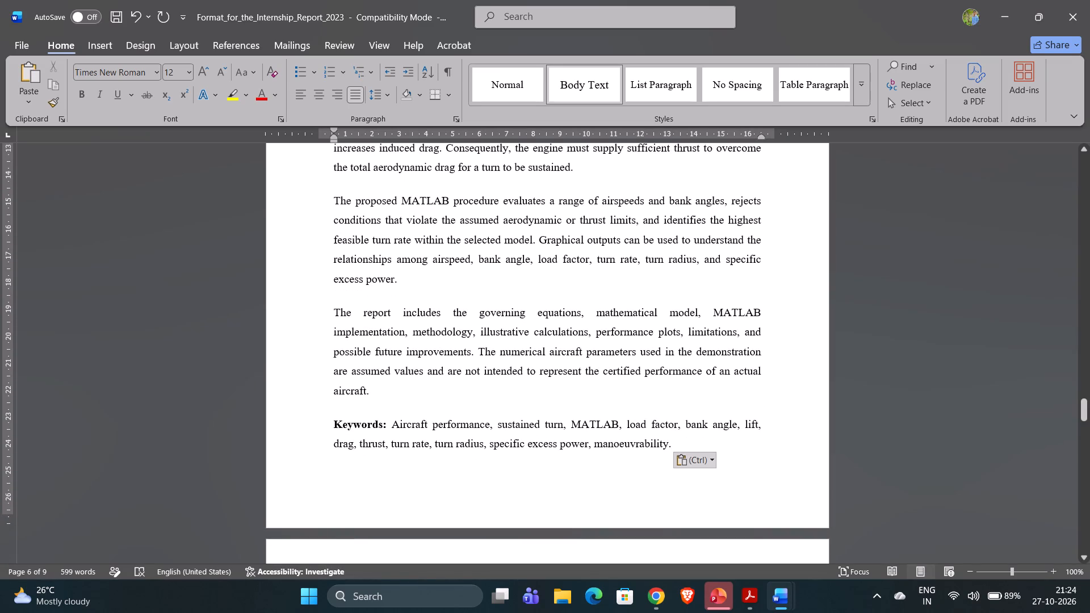
# Delete the leftover "Keywords:" label in front of the abstract's opening sentence, "Maximum sustained turn performance".
pyautogui.scroll(3, 502, 284)
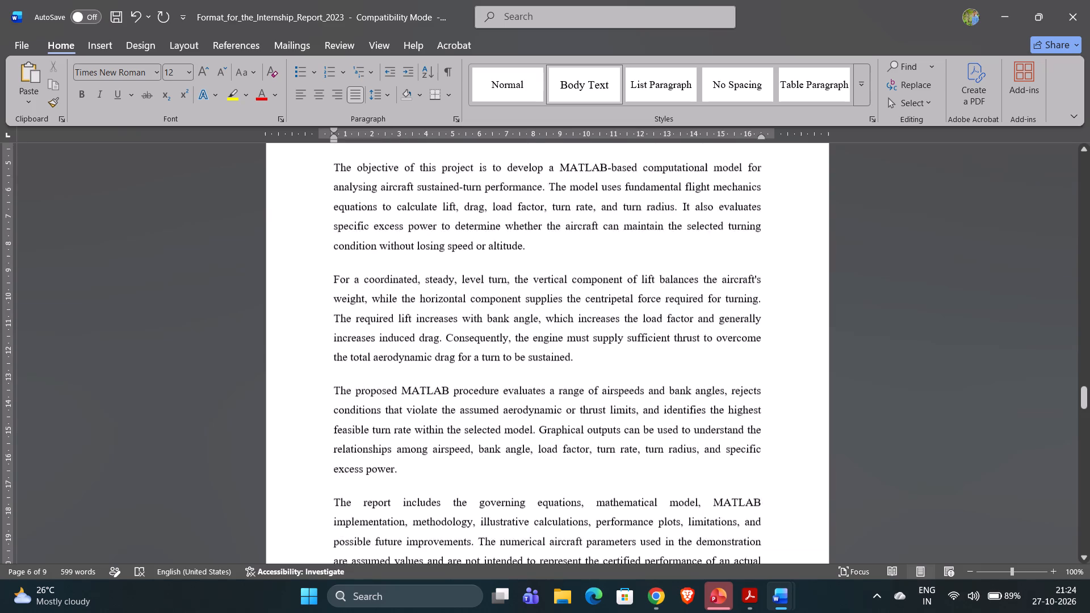
pyautogui.scroll(2, 502, 284)
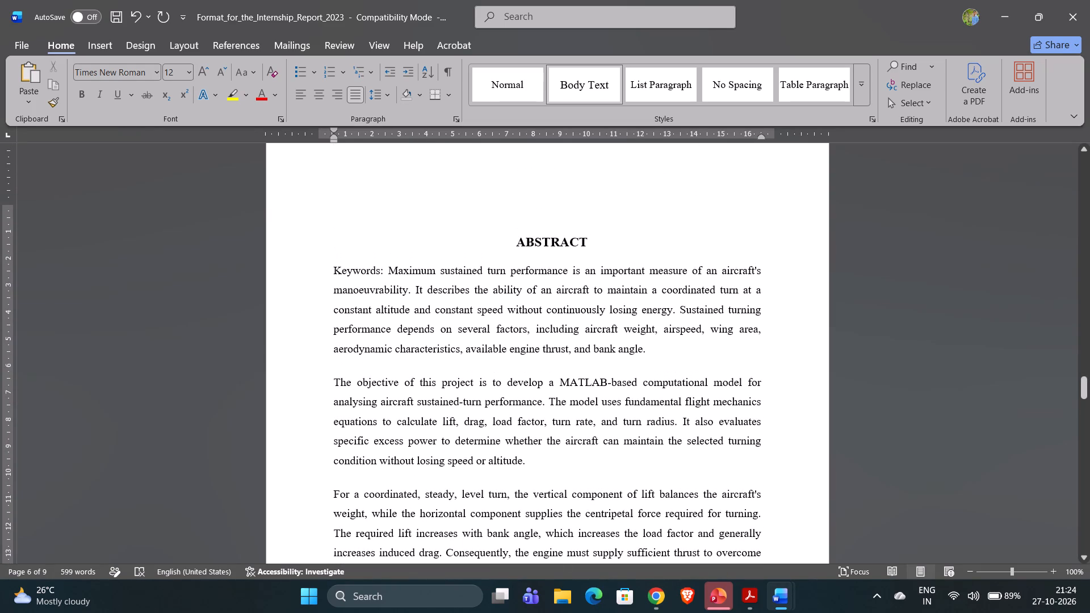
pyautogui.click(382, 269)
pyautogui.press('BackSpace')
pyautogui.press('BackSpace')
pyautogui.press('BackSpace')
pyautogui.press('BackSpace')
pyautogui.press('BackSpace')
pyautogui.press('BackSpace')
pyautogui.press('BackSpace')
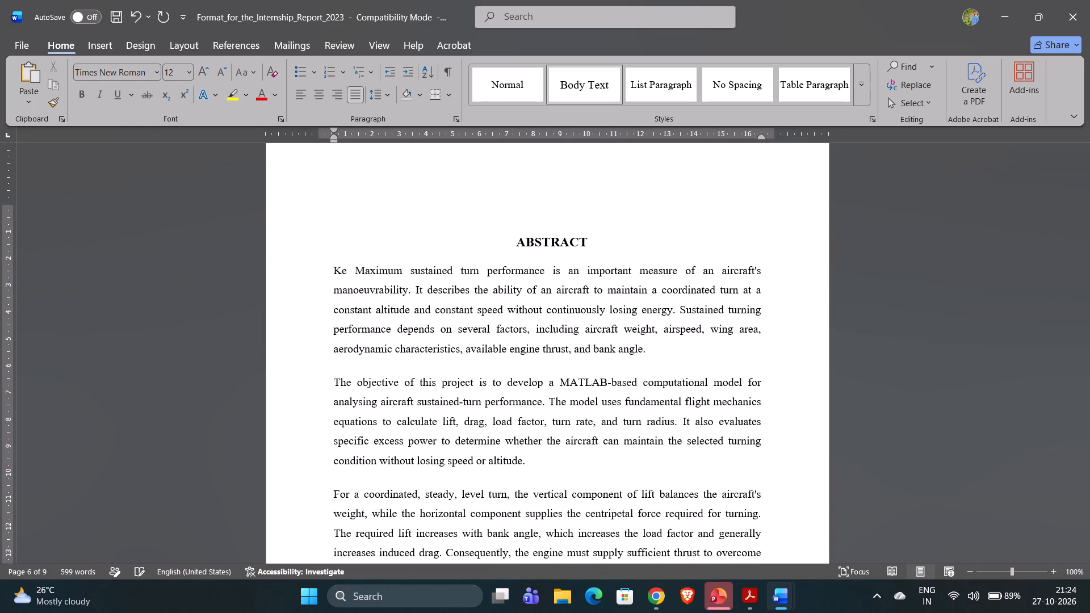
pyautogui.press('BackSpace')
pyautogui.press('BackSpace')
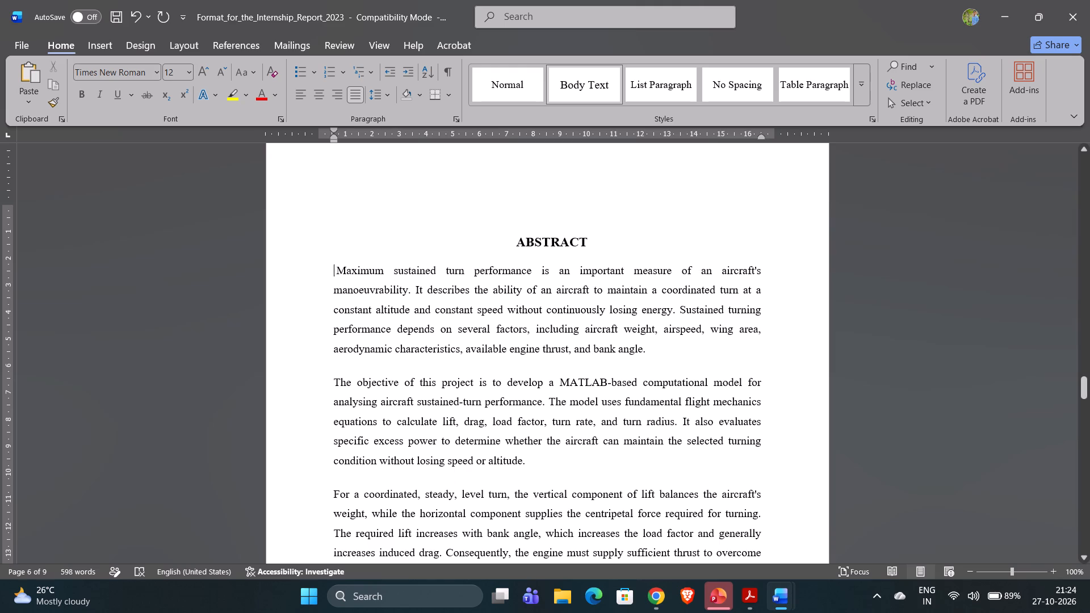
# Join the abstract paragraphs starting "The objective", "For a coordinated" and "The proposed MATLAB procedure" onto the first paragraph as continuous text.
pyautogui.click(336, 370)
pyautogui.press('BackSpace')
pyautogui.press('BackSpace')
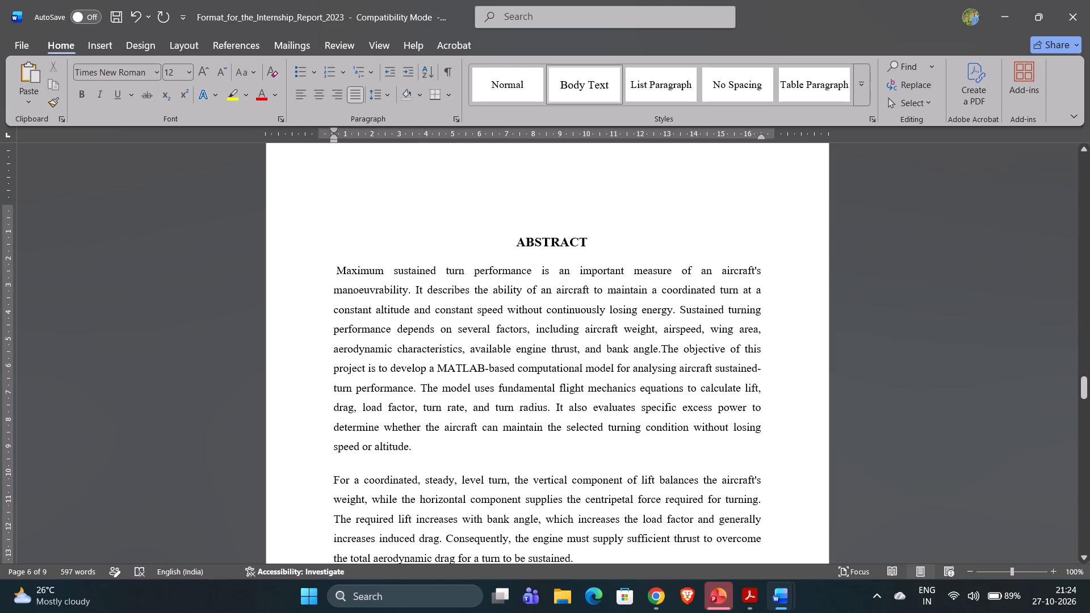
pyautogui.click(334, 470)
pyautogui.press('BackSpace')
pyautogui.press('BackSpace')
pyautogui.scroll(-1, 334, 470)
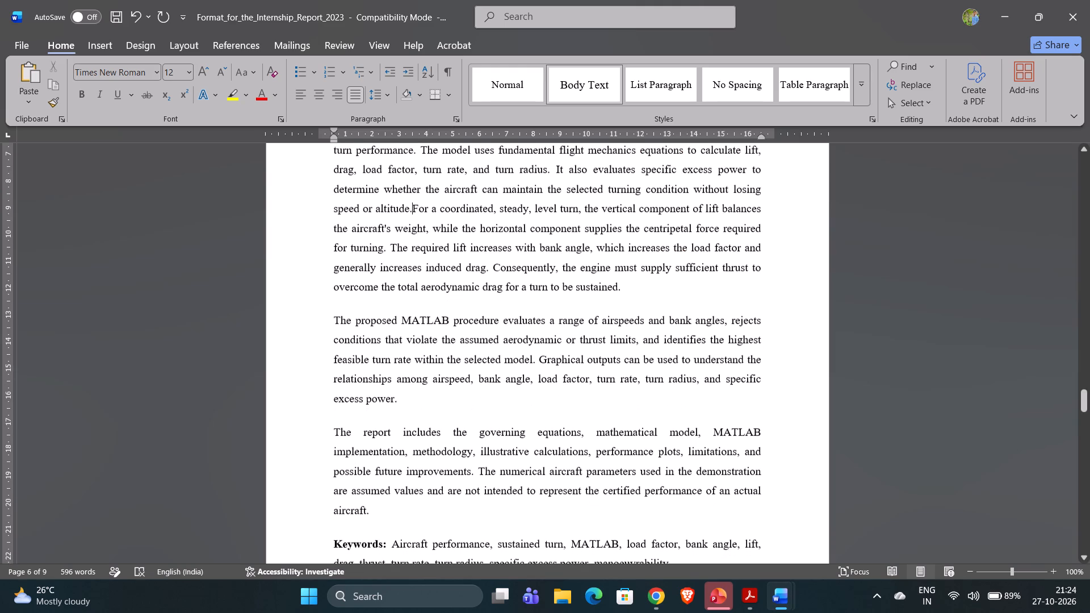
pyautogui.click(333, 320)
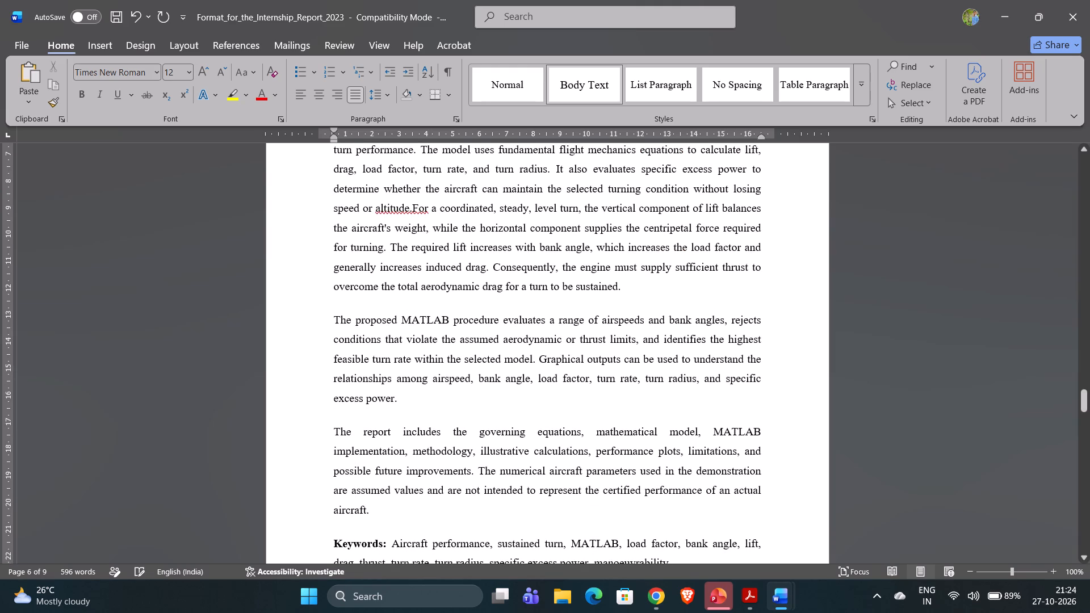
pyautogui.press('BackSpace')
pyautogui.press('BackSpace')
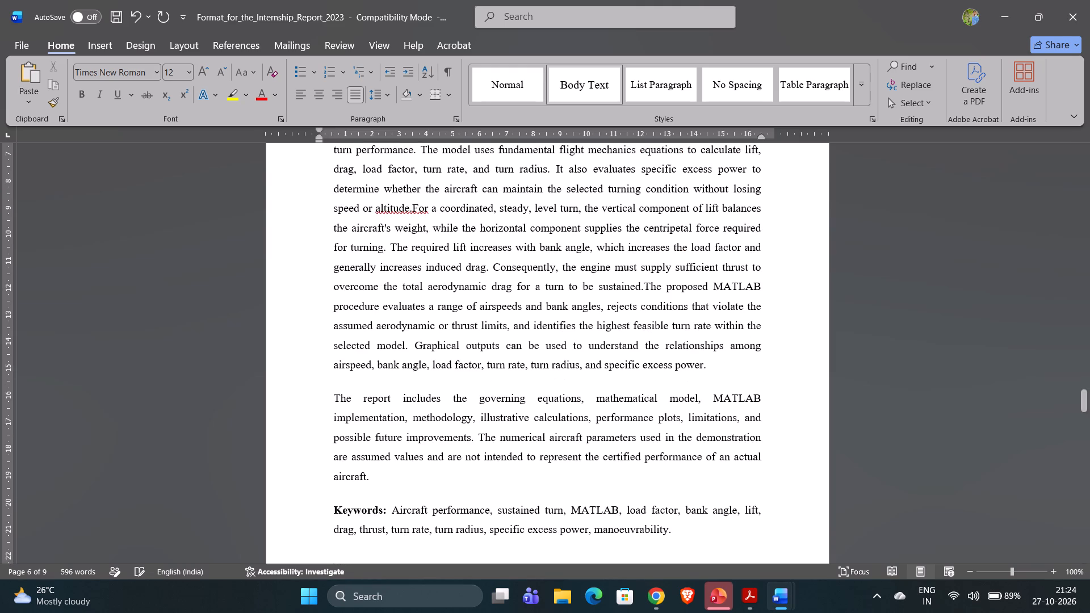
# Insert the missing spaces before "For a coordinated" and "The proposed MATLAB" in the merged abstract paragraph.
pyautogui.scroll(-1, 333, 320)
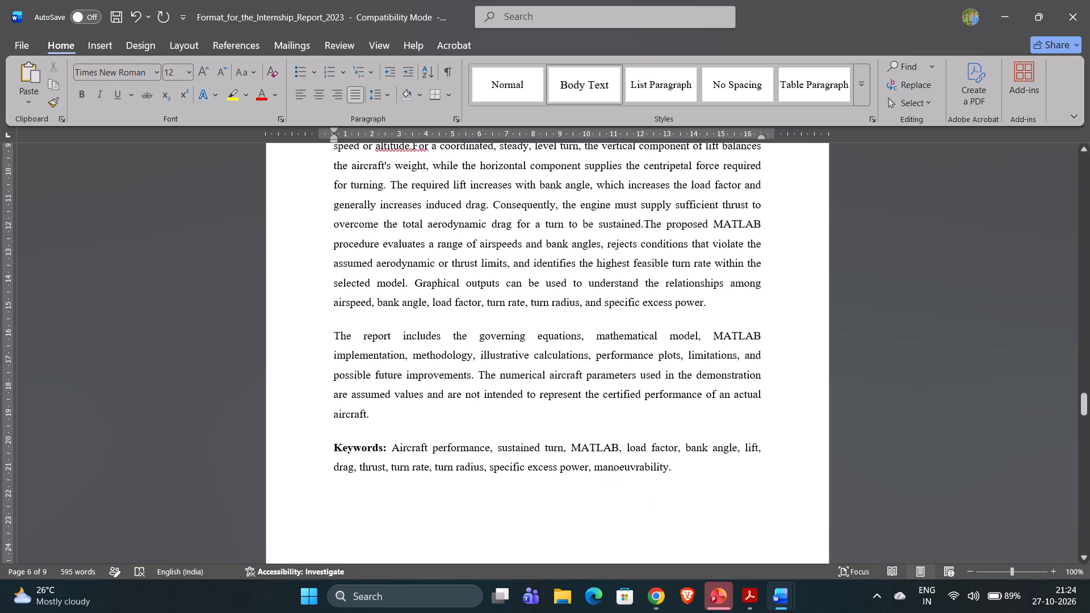
pyautogui.scroll(-1, 333, 320)
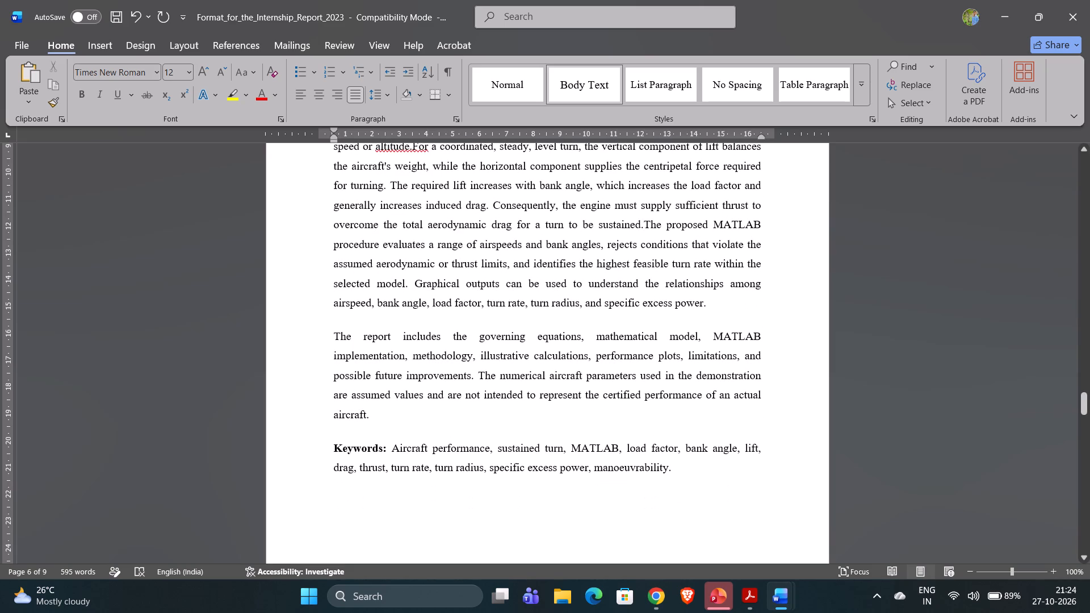
pyautogui.scroll(3, 333, 320)
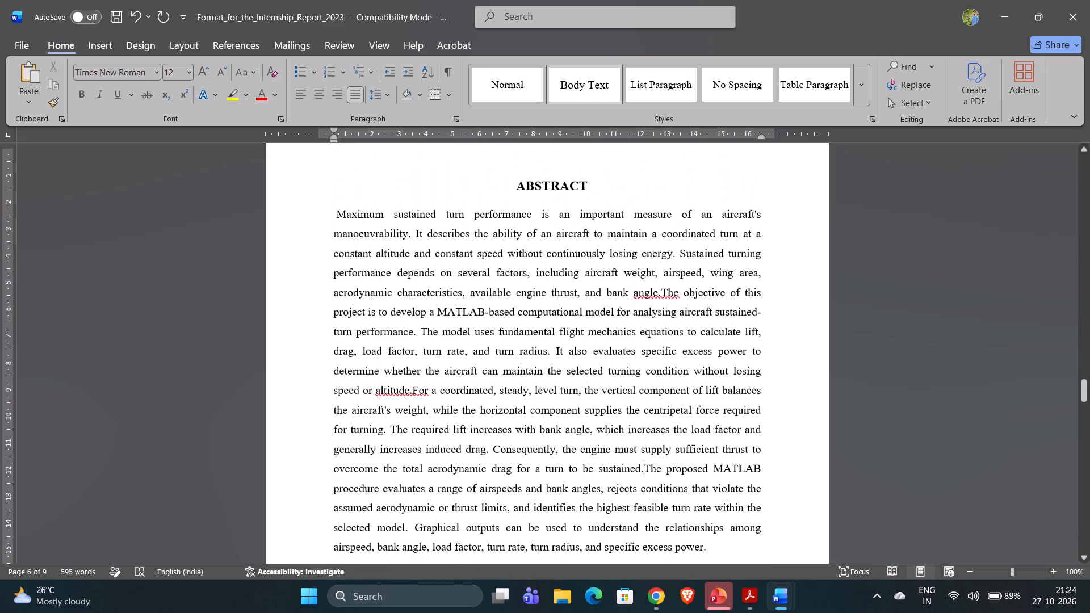
pyautogui.click(411, 388)
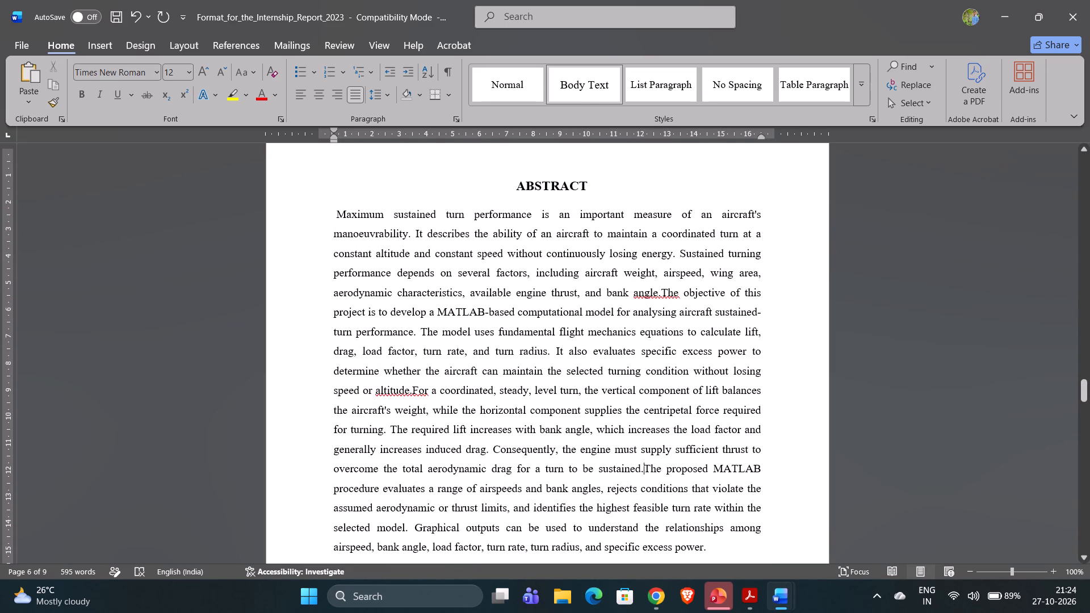
pyautogui.press('space')
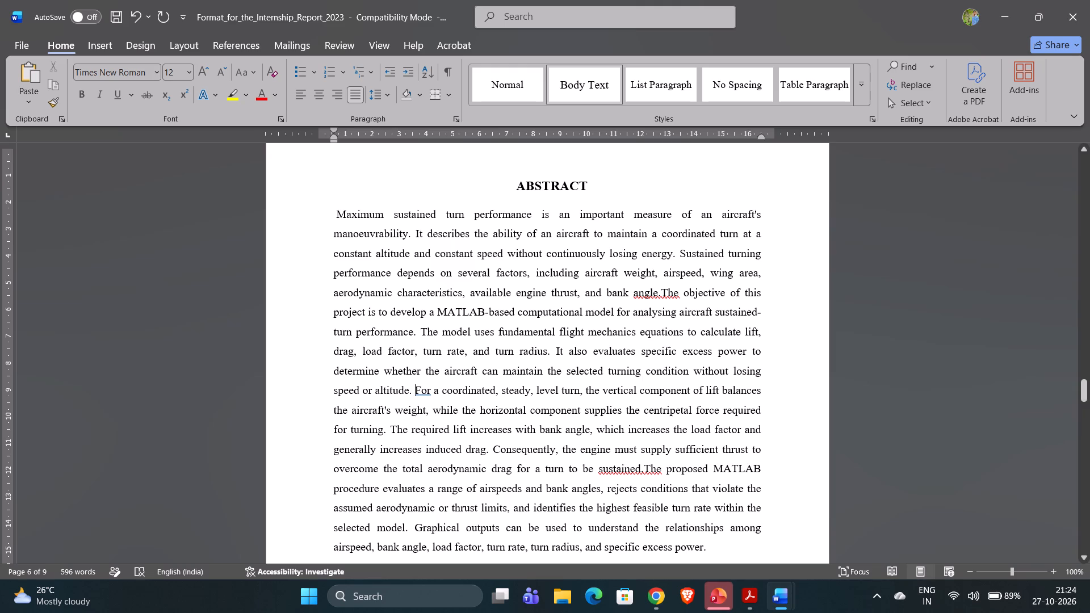
pyautogui.click(645, 467)
pyautogui.press('space')
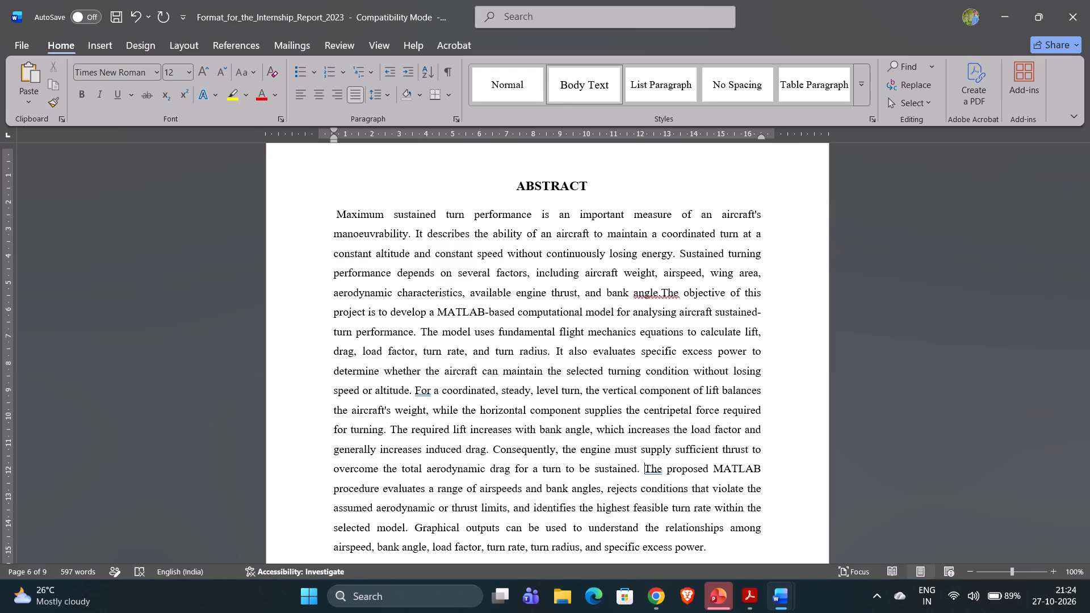
# Insert the missing space before "The objective of this project" in the merged abstract paragraph.
pyautogui.click(662, 292)
pyautogui.press('space')
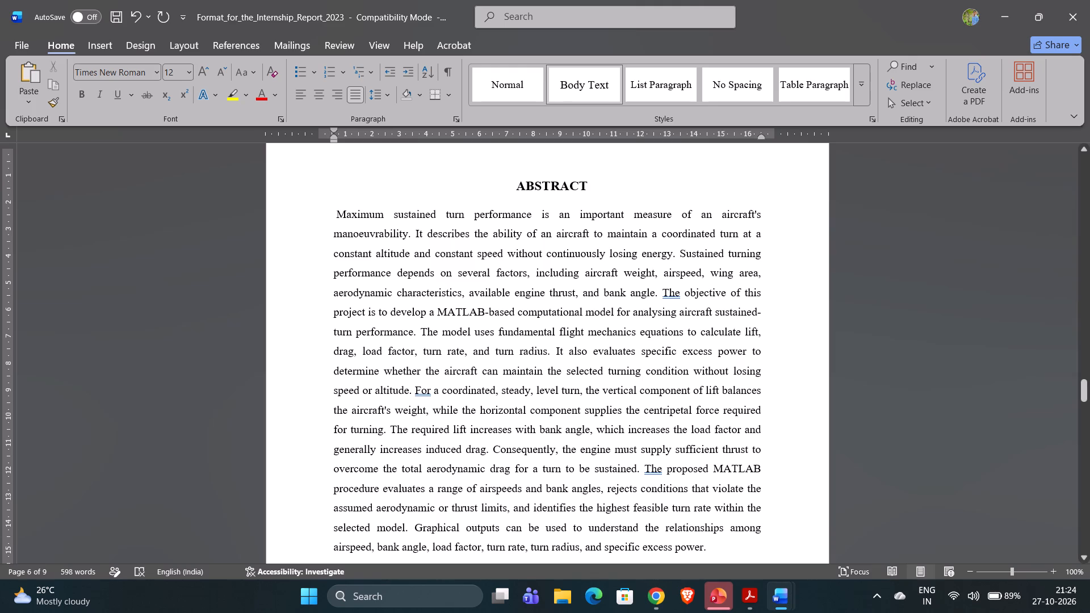
pyautogui.click(671, 293)
pyautogui.rightClick(671, 293)
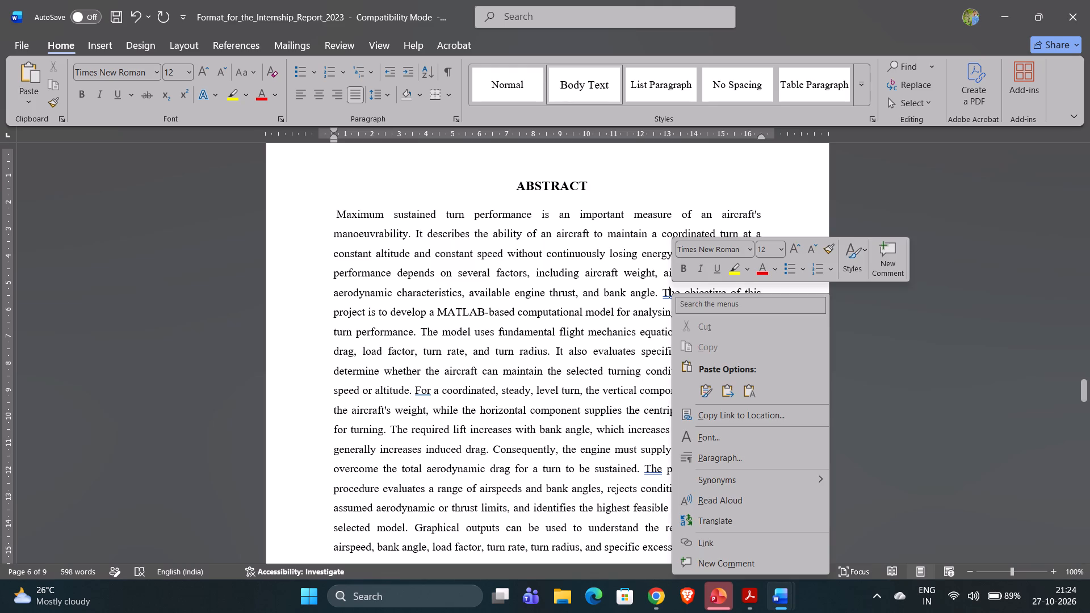
pyautogui.click(618, 274)
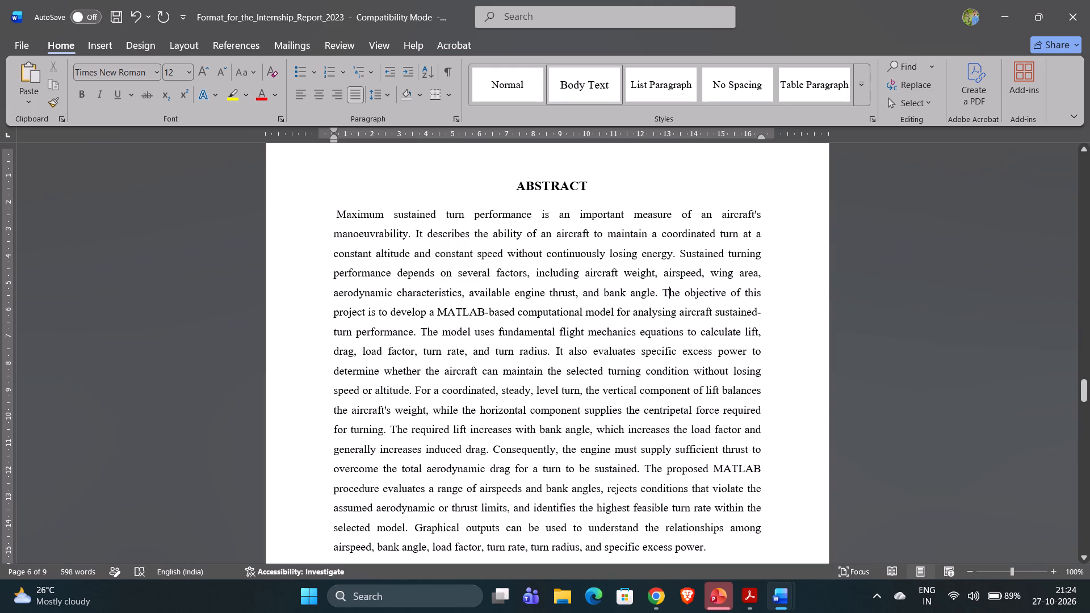
# Delete the "Sample Page 7" label box above the CONTENTS heading.
pyautogui.scroll(-2, 722, 456)
pyautogui.scroll(-1, 763, 321)
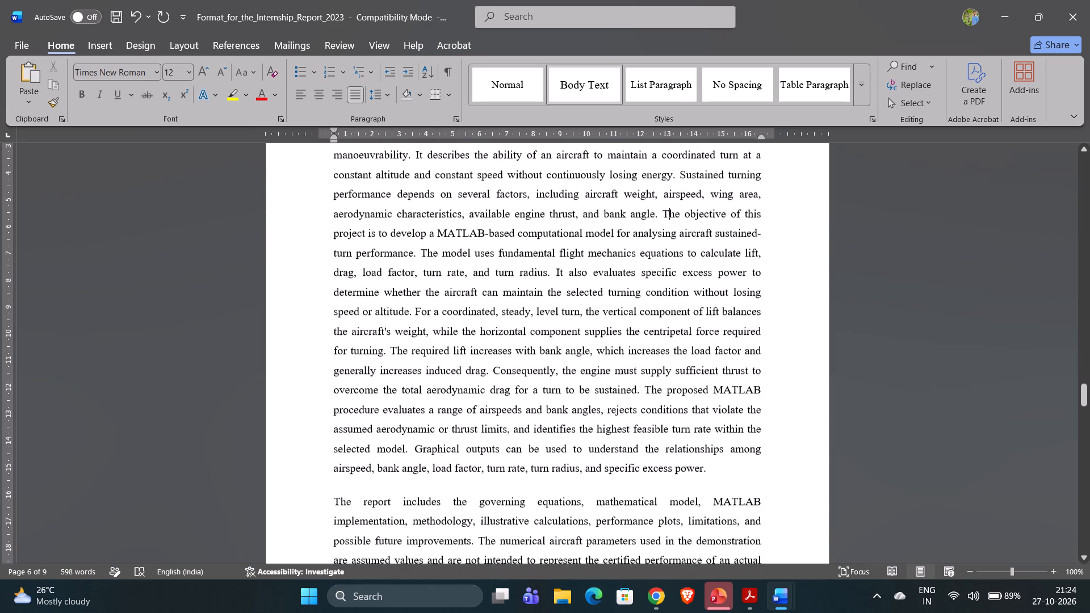
pyautogui.scroll(-3, 763, 321)
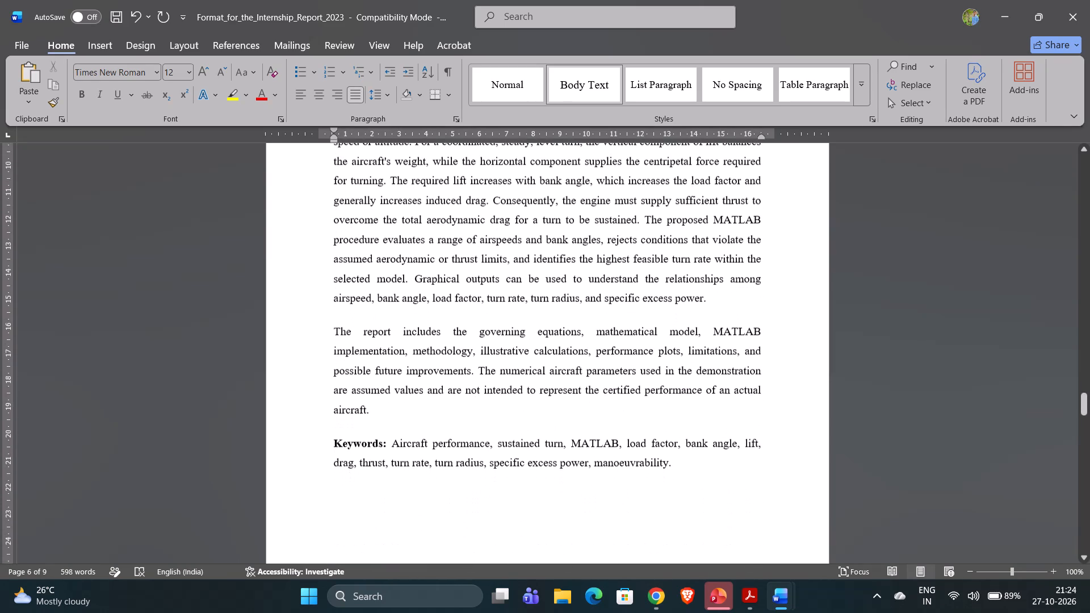
pyautogui.scroll(3, 763, 321)
pyautogui.scroll(-1, 763, 321)
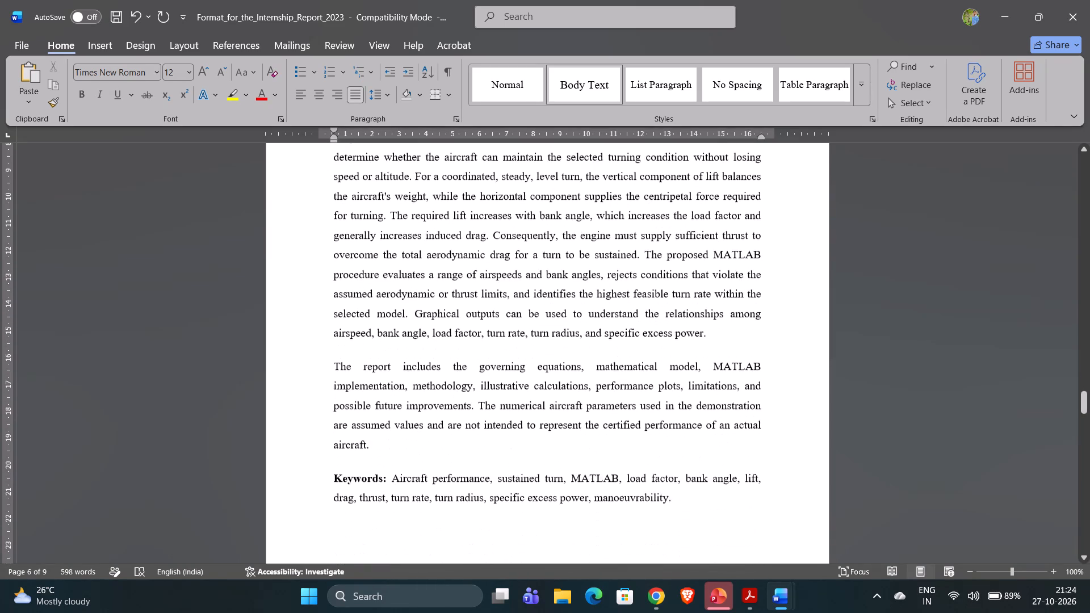
pyautogui.scroll(-3, 763, 321)
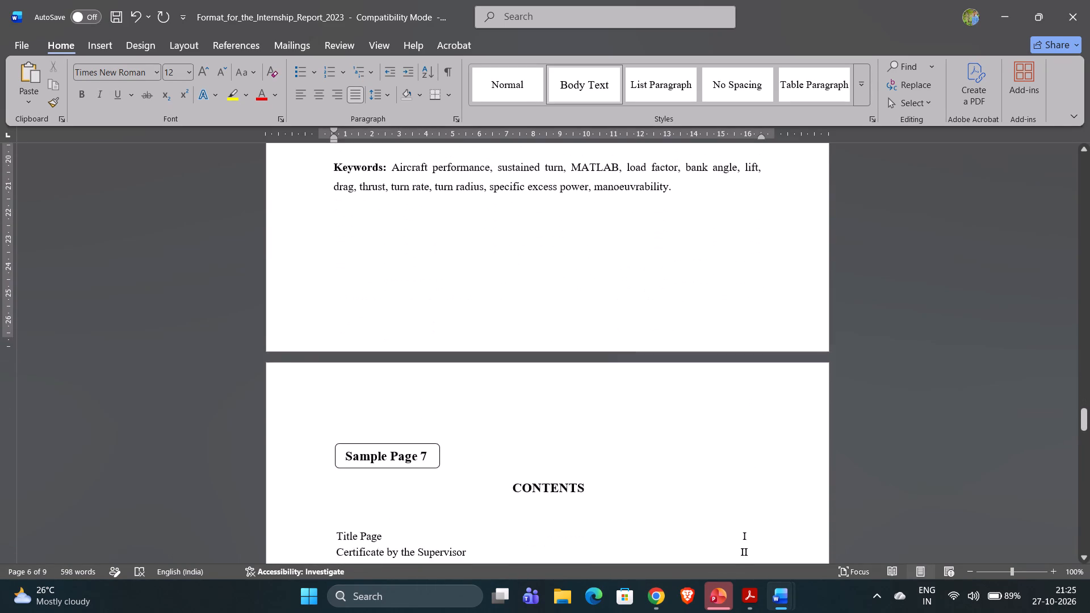
pyautogui.scroll(-3, 763, 321)
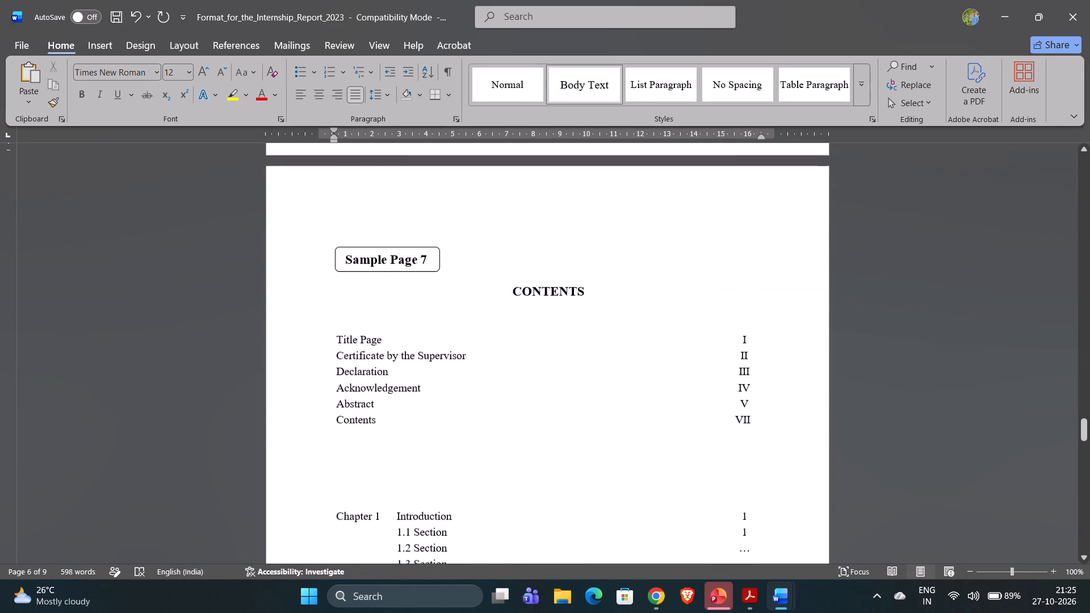
pyautogui.scroll(-1, 763, 321)
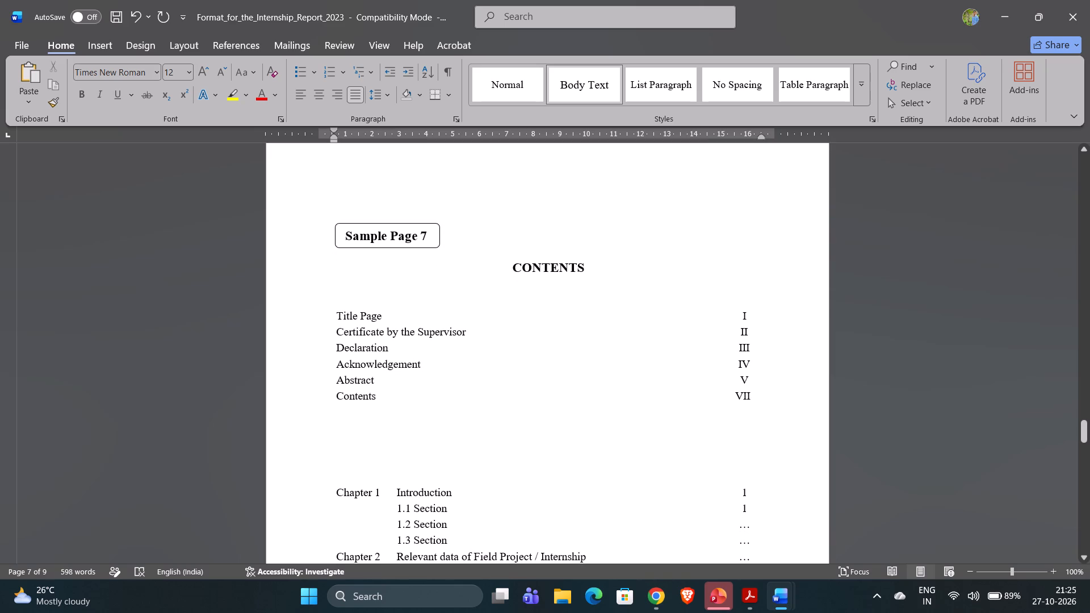
pyautogui.click(398, 221)
pyautogui.click(398, 228)
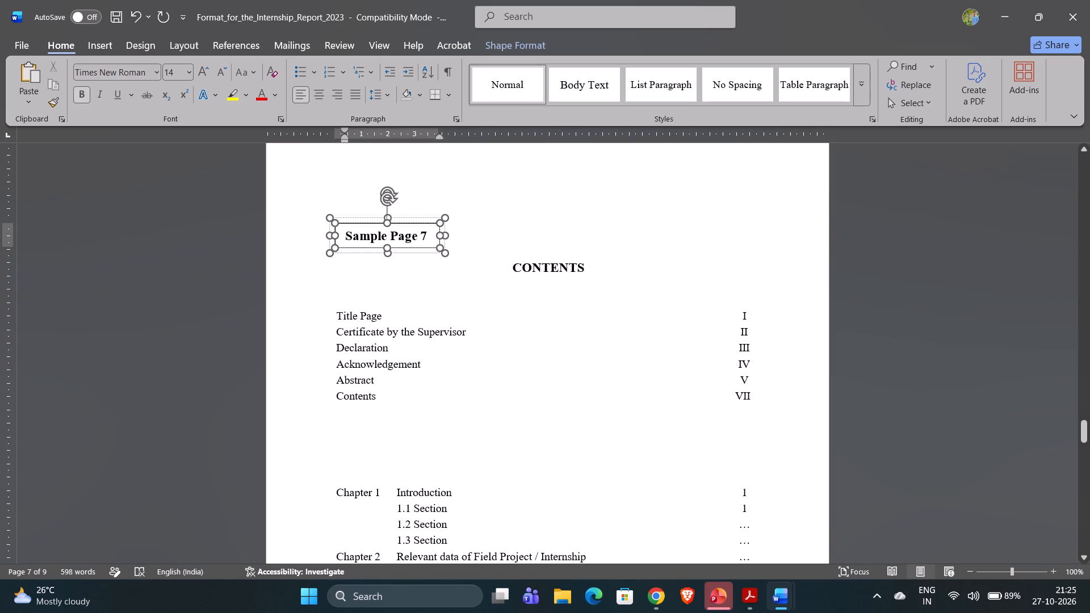
pyautogui.click(412, 215)
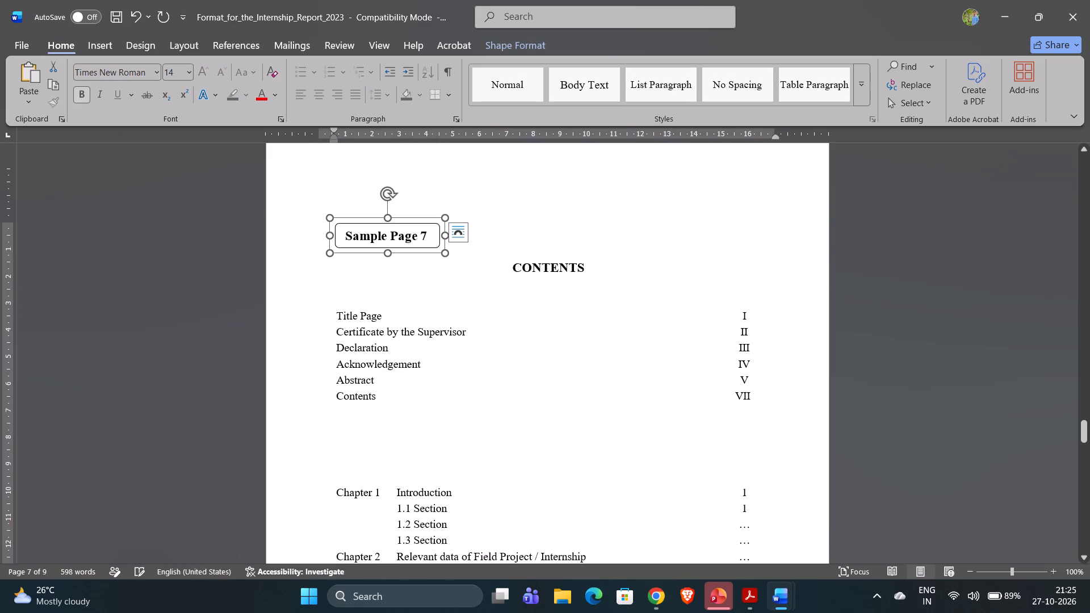
pyautogui.press('Delete')
pyautogui.press('BackSpace')
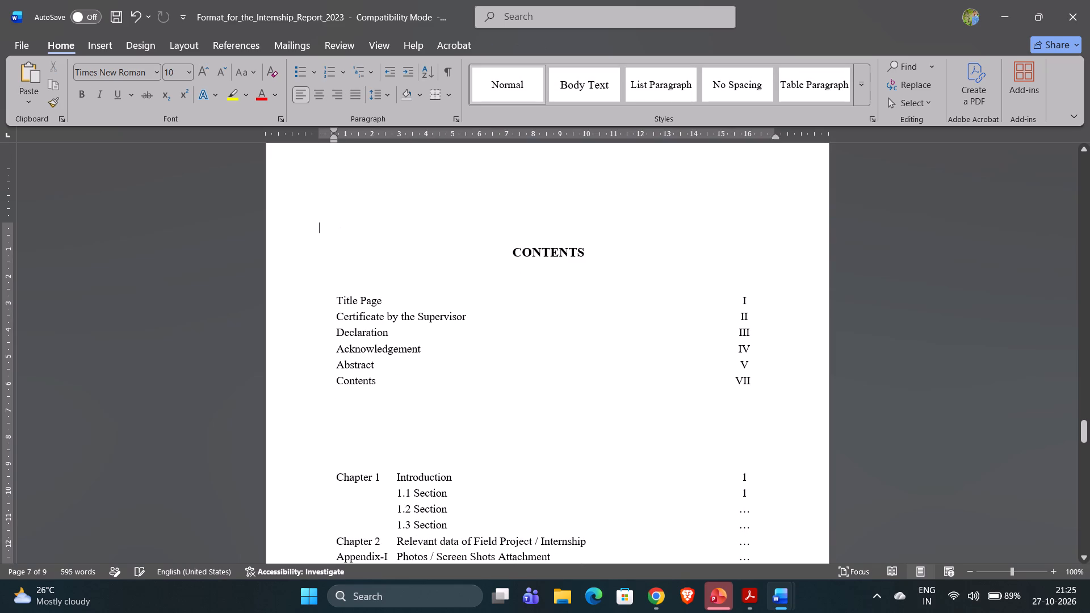
# Remove the leftover empty lines between the abstract's keywords paragraph and the CONTENTS heading, keeping CONTENTS on its own page.
pyautogui.press('BackSpace')
pyautogui.scroll(3, 412, 215)
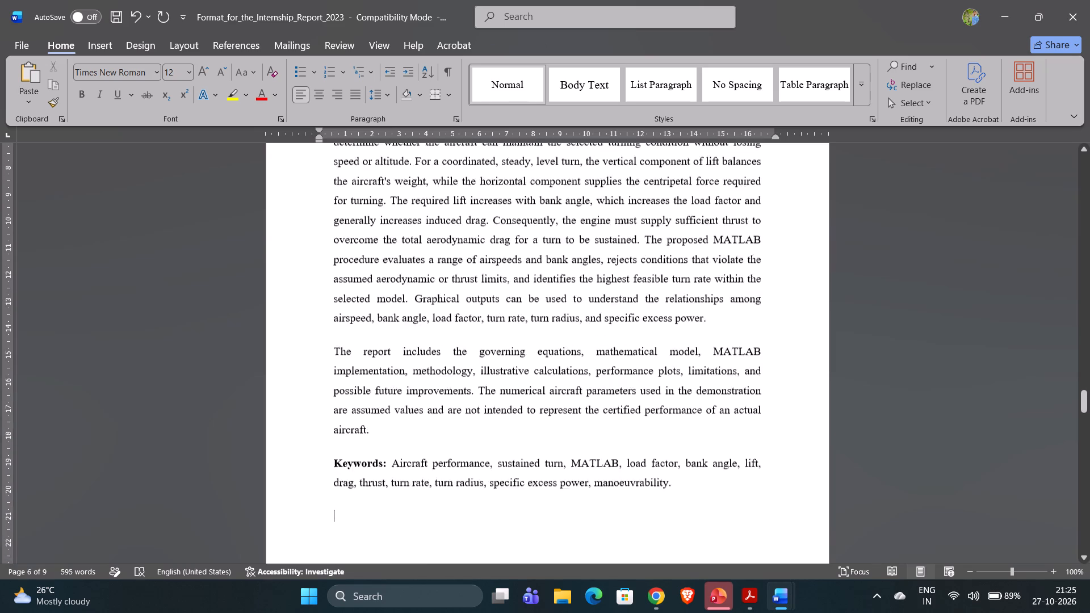
pyautogui.scroll(2, 412, 215)
pyautogui.scroll(-6, 412, 215)
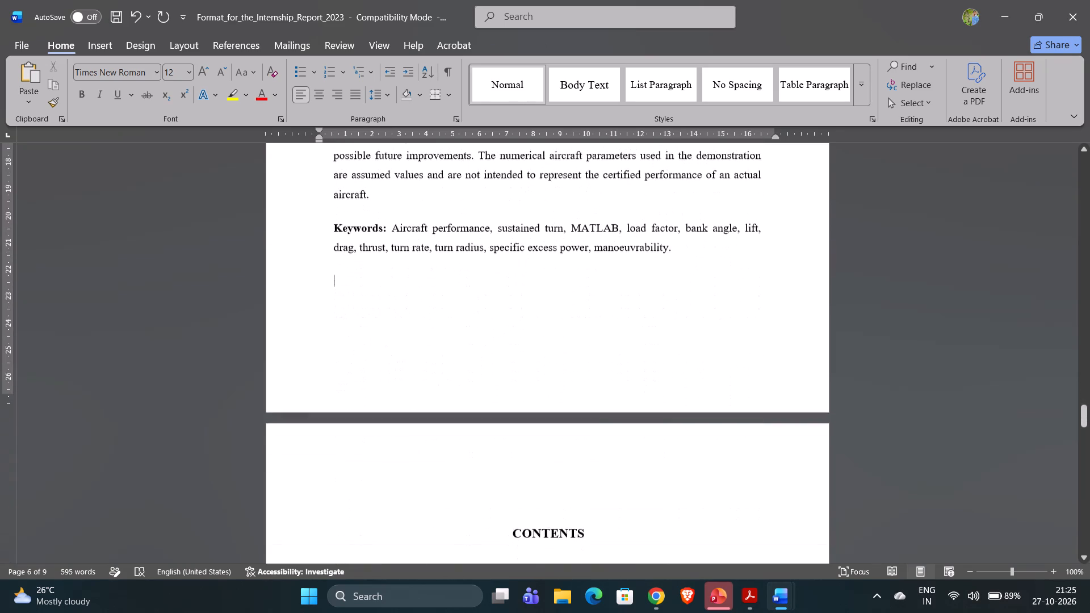
pyautogui.scroll(-1, 412, 215)
pyautogui.click(466, 434)
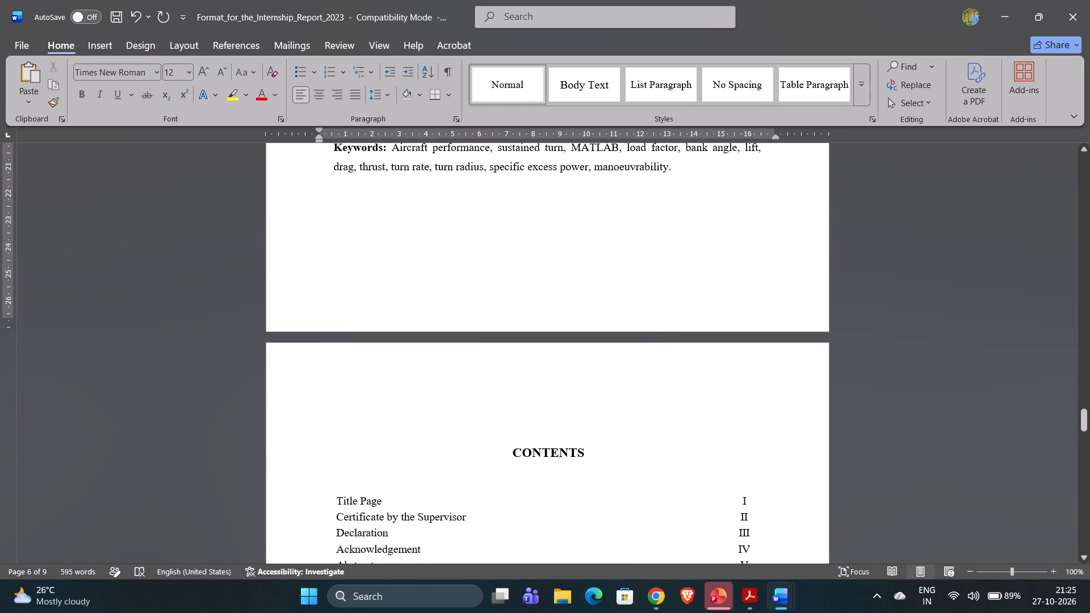
pyautogui.click(456, 427)
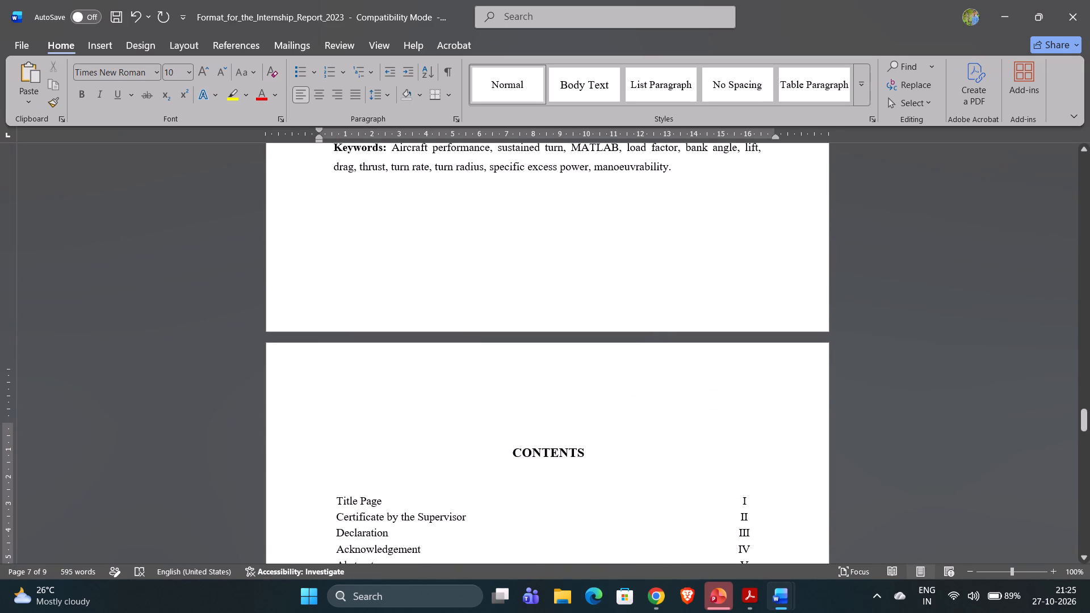
pyautogui.press('BackSpace')
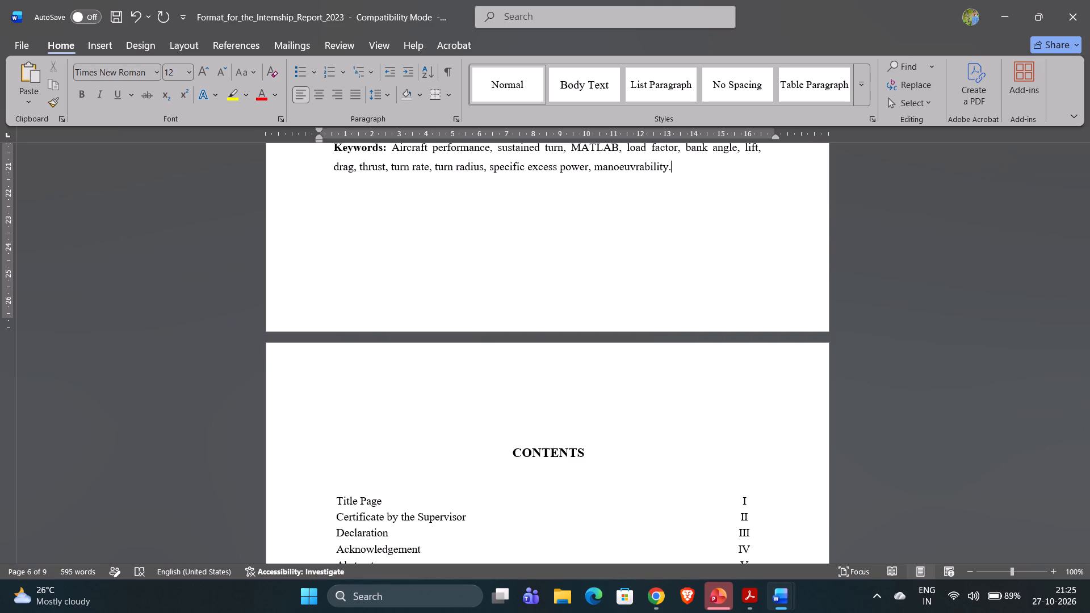
pyautogui.click(516, 458)
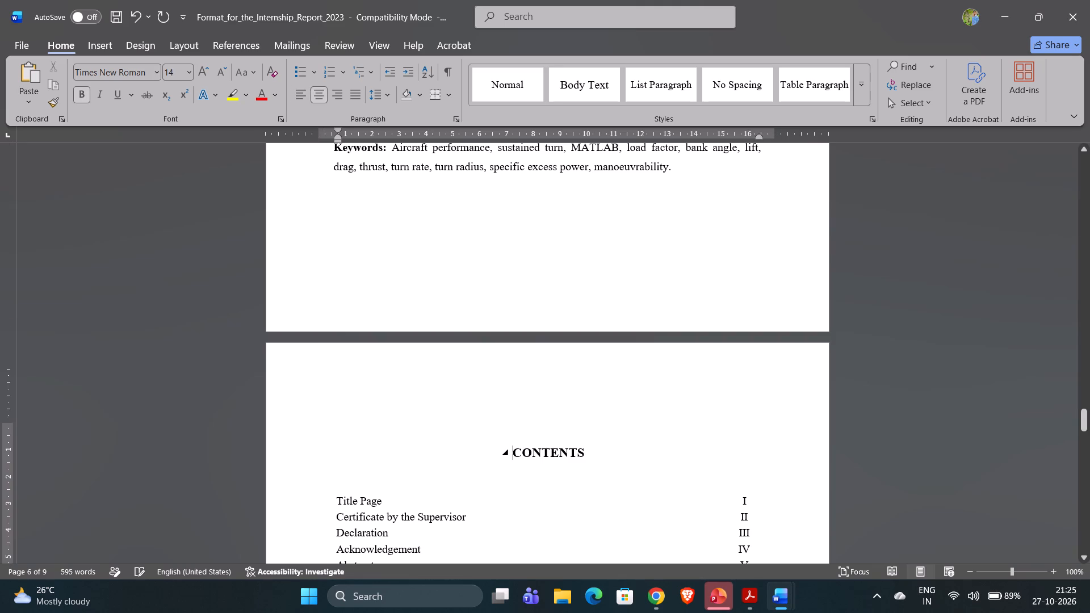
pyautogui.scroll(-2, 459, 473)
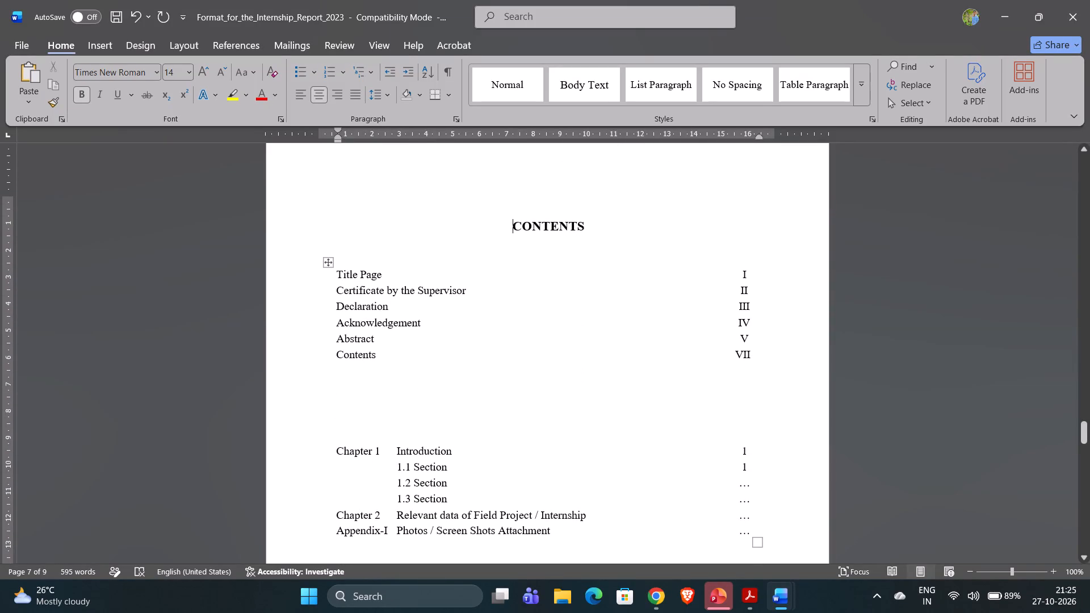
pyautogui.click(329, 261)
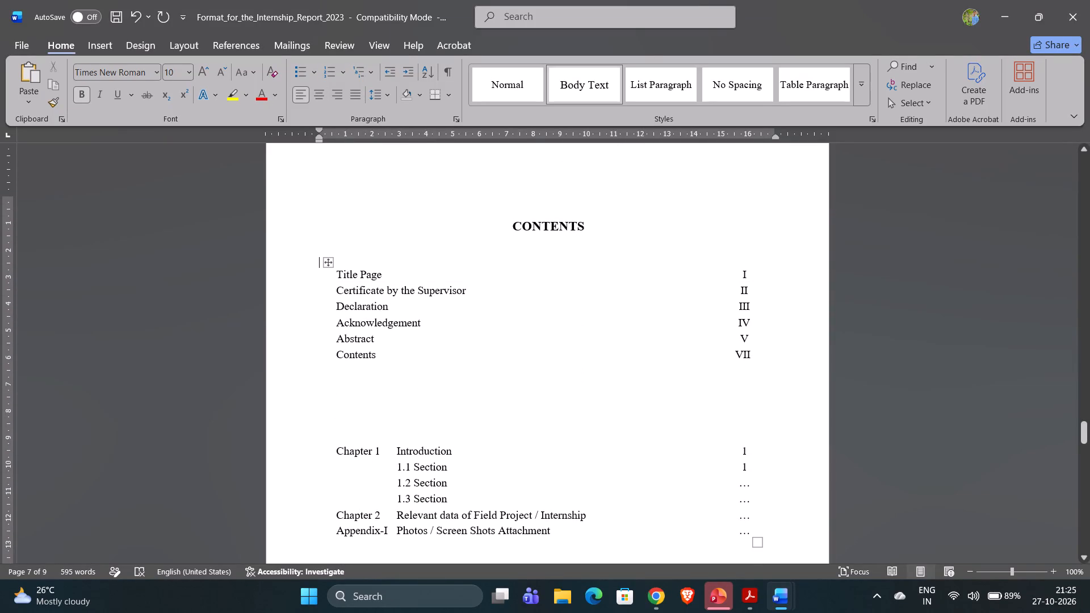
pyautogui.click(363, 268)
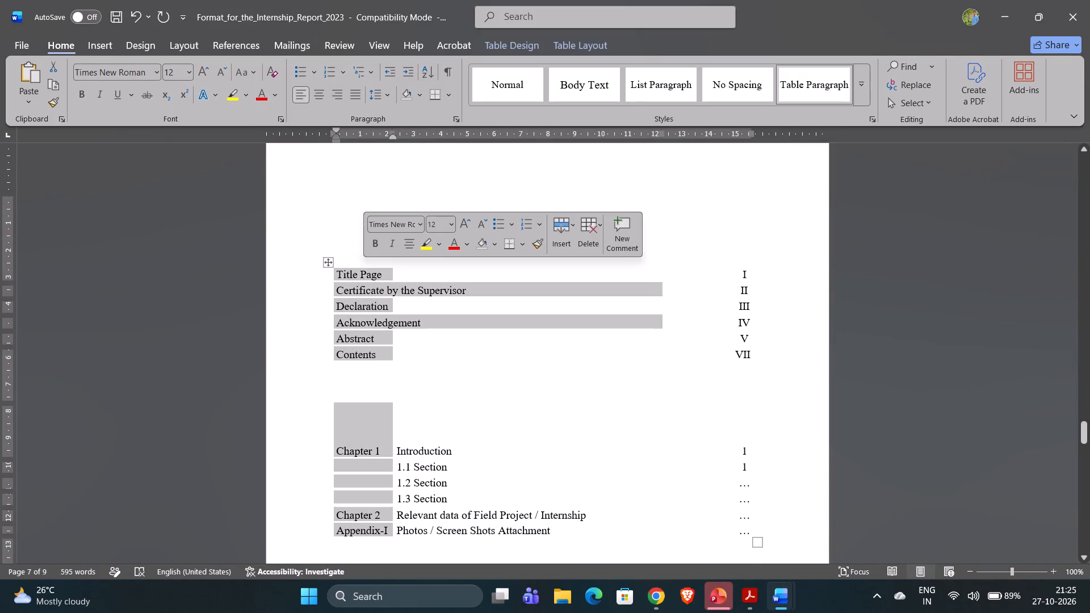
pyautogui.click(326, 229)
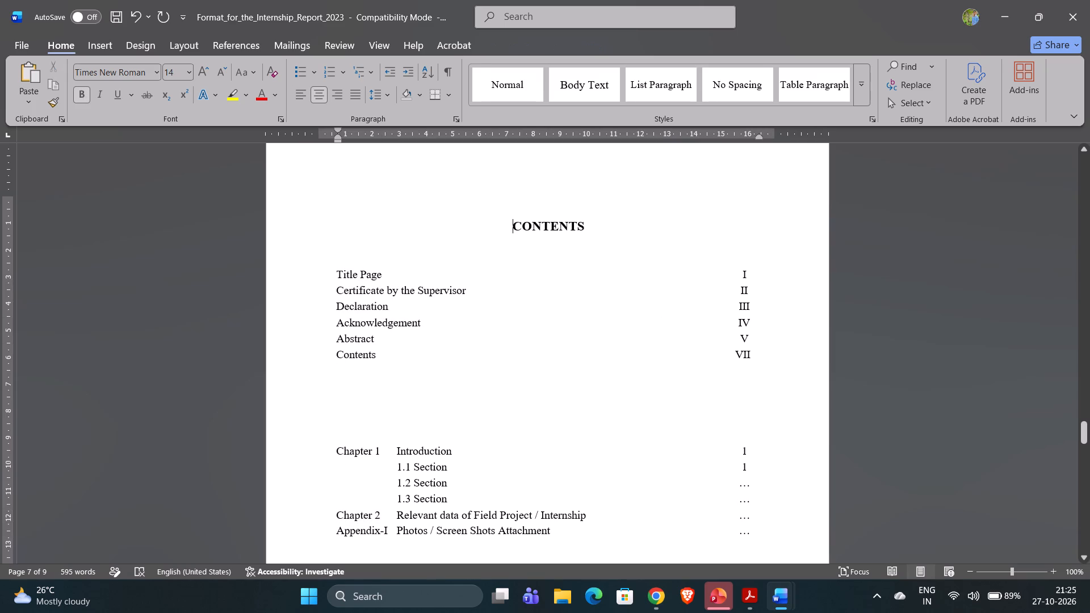
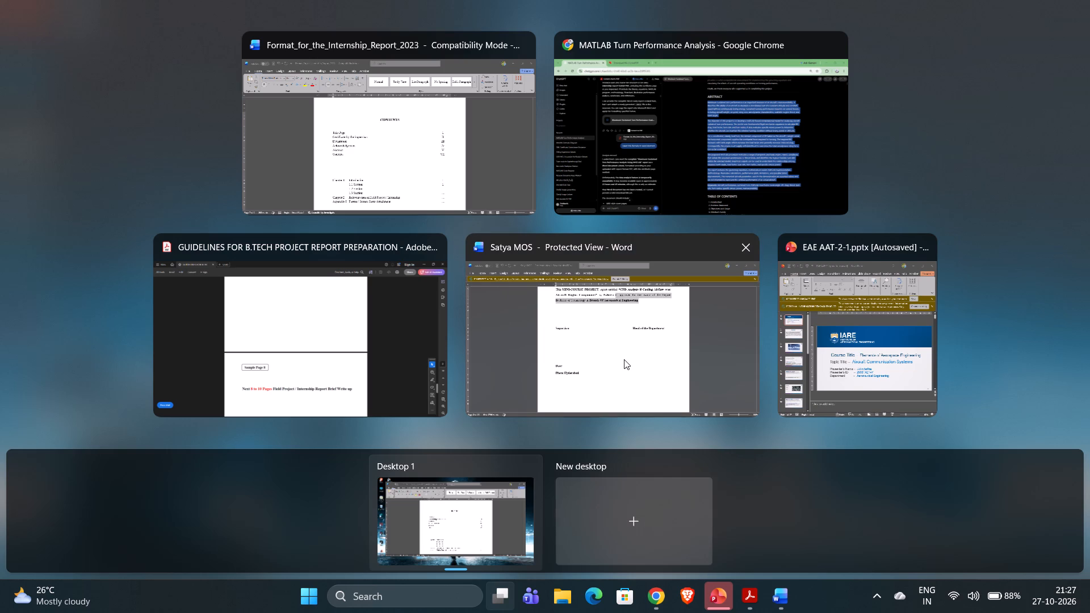
# Close the reference Word document that is open in Protected View.
pyautogui.click(750, 250)
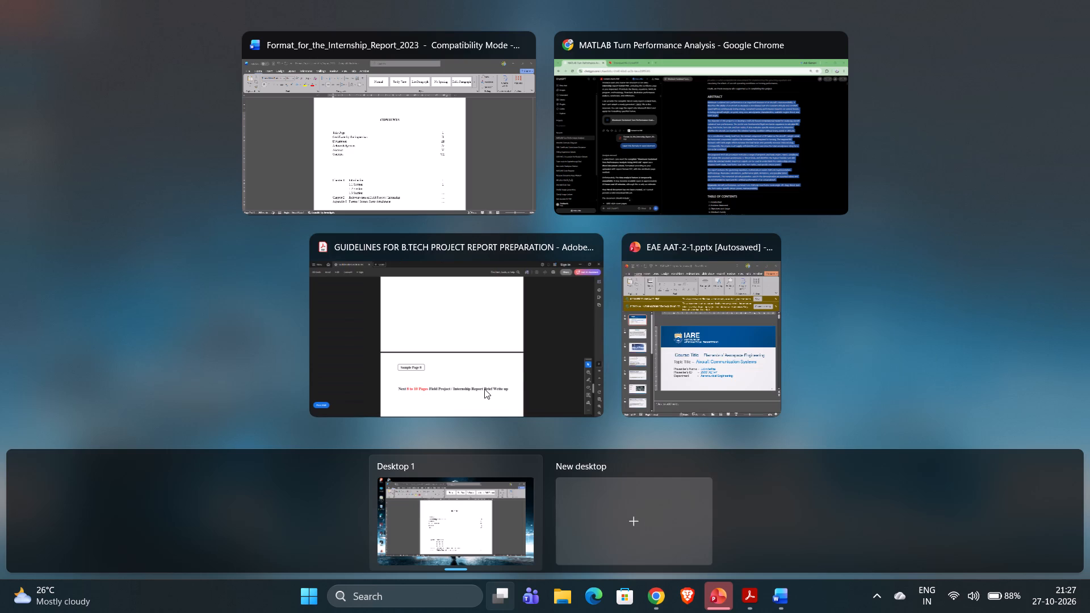
# Open the FDP BT-1st field project report from the recent files and go to its CONTENTS page.
pyautogui.click(560, 602)
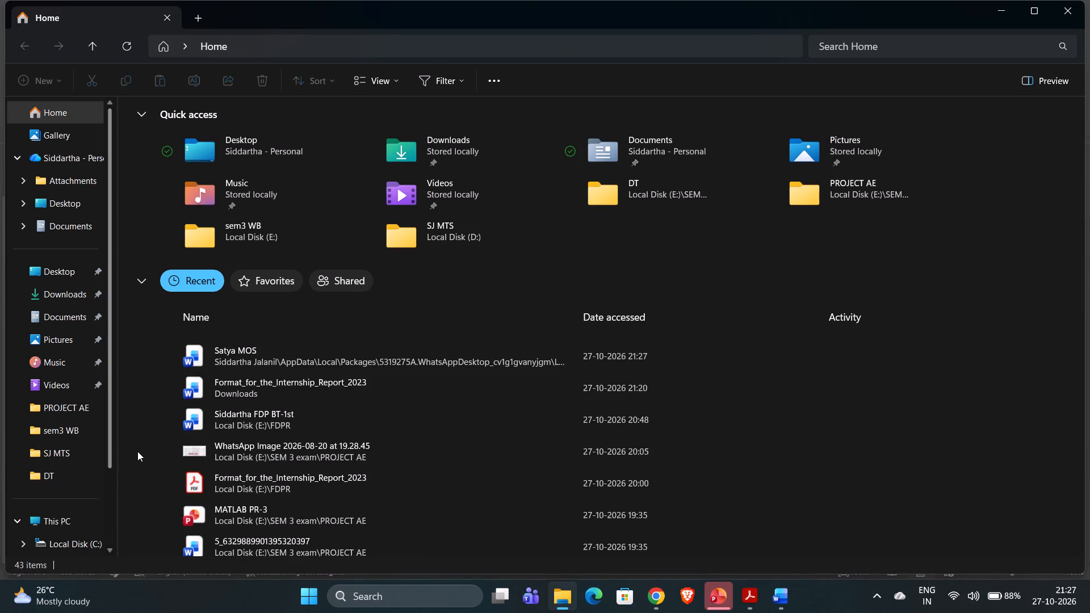
pyautogui.doubleClick(271, 412)
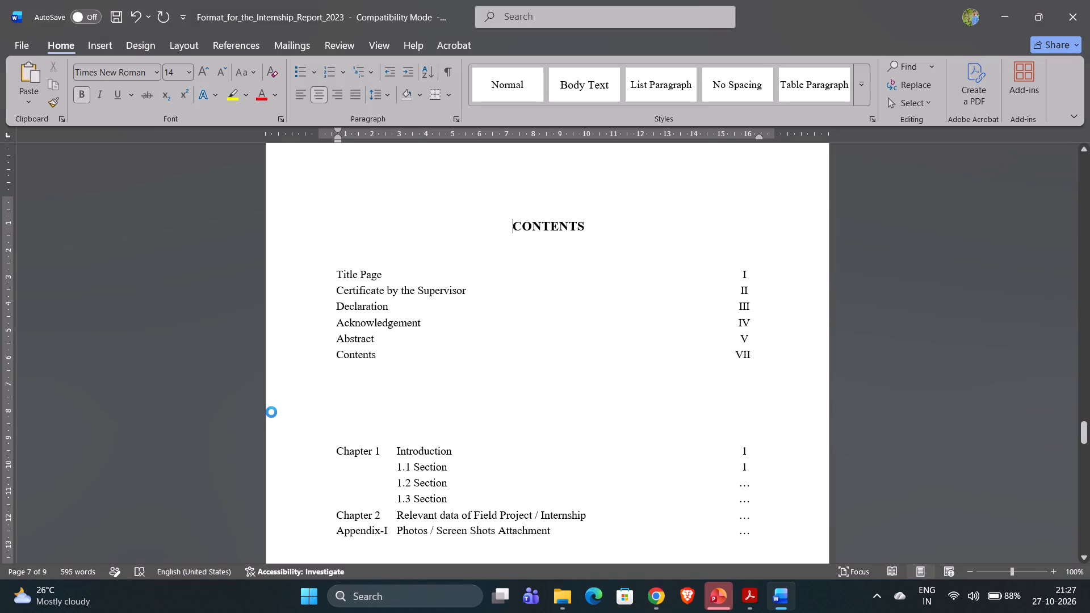
pyautogui.scroll(-3, 505, 433)
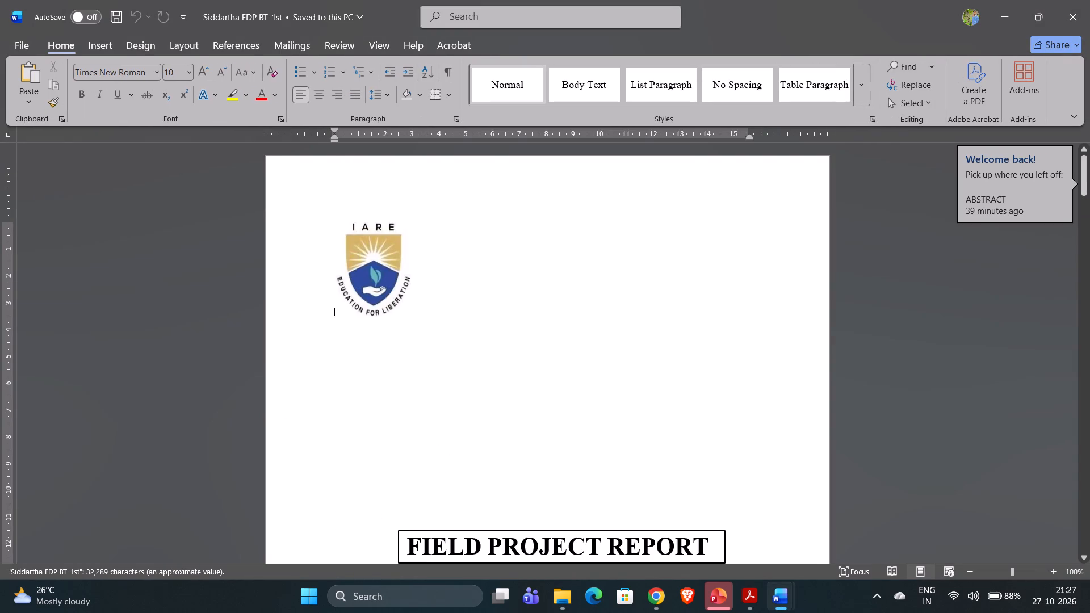
pyautogui.scroll(-19, 505, 433)
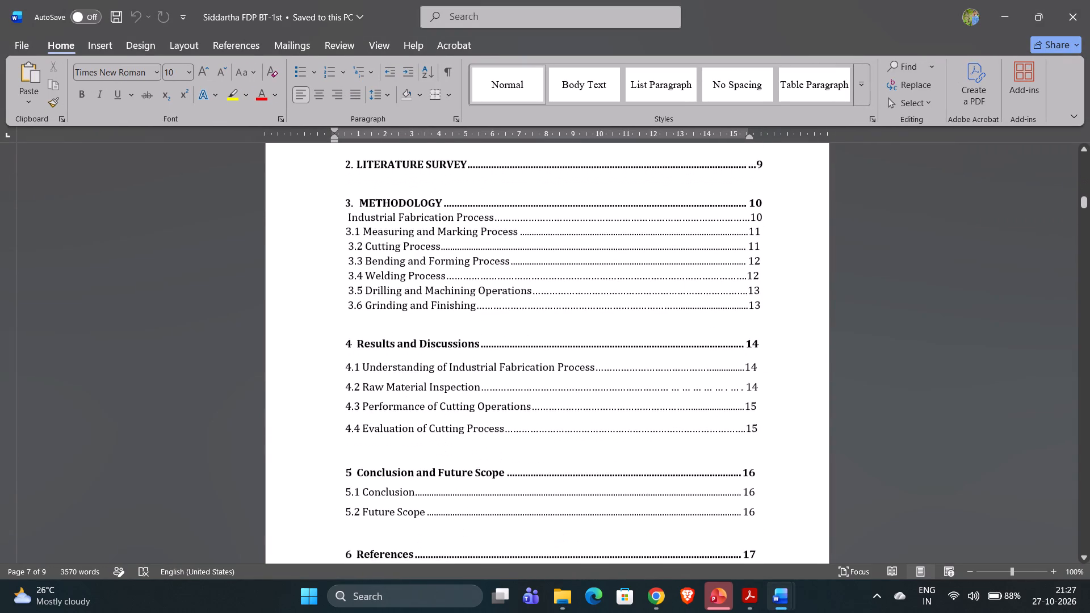
pyautogui.scroll(2, 502, 424)
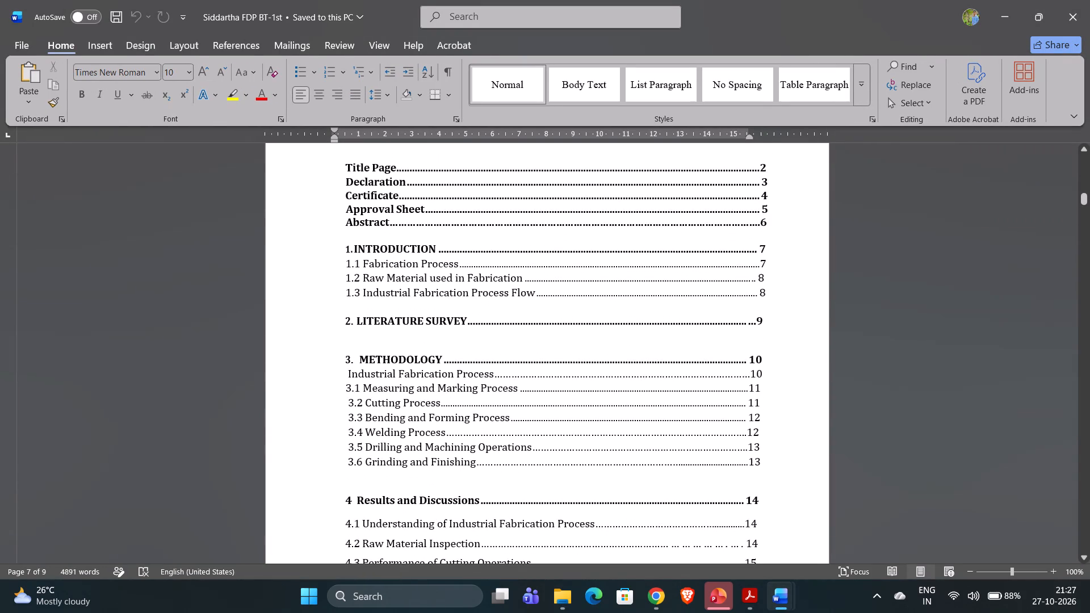
pyautogui.scroll(1, 502, 424)
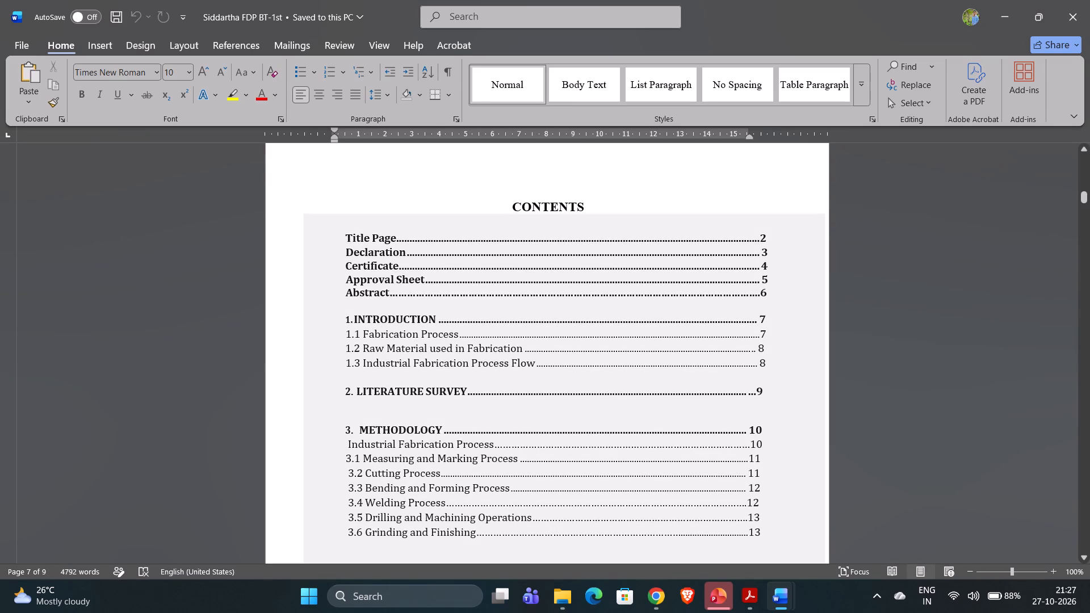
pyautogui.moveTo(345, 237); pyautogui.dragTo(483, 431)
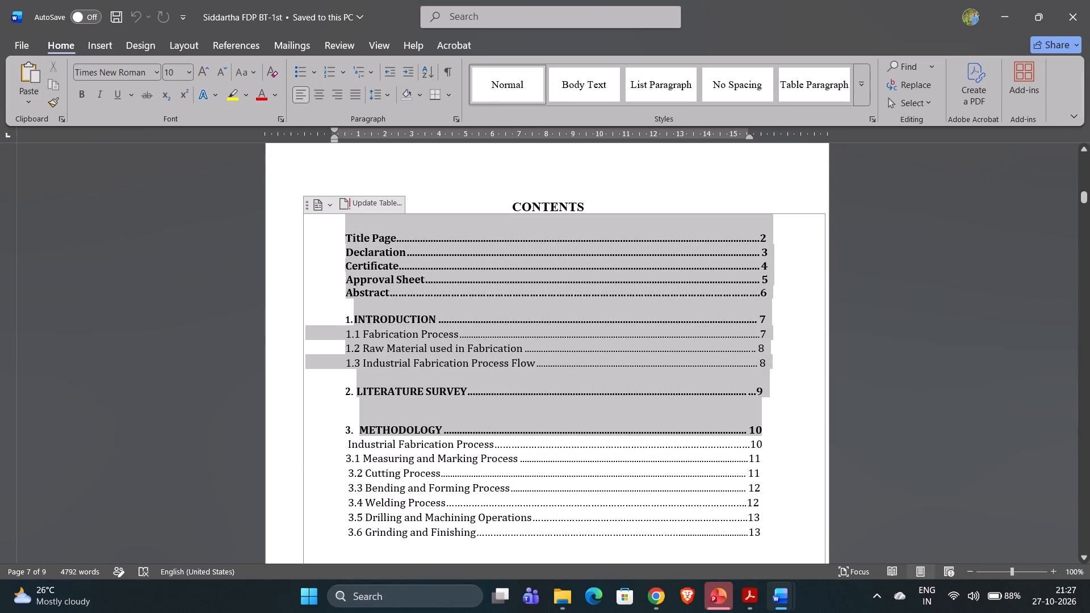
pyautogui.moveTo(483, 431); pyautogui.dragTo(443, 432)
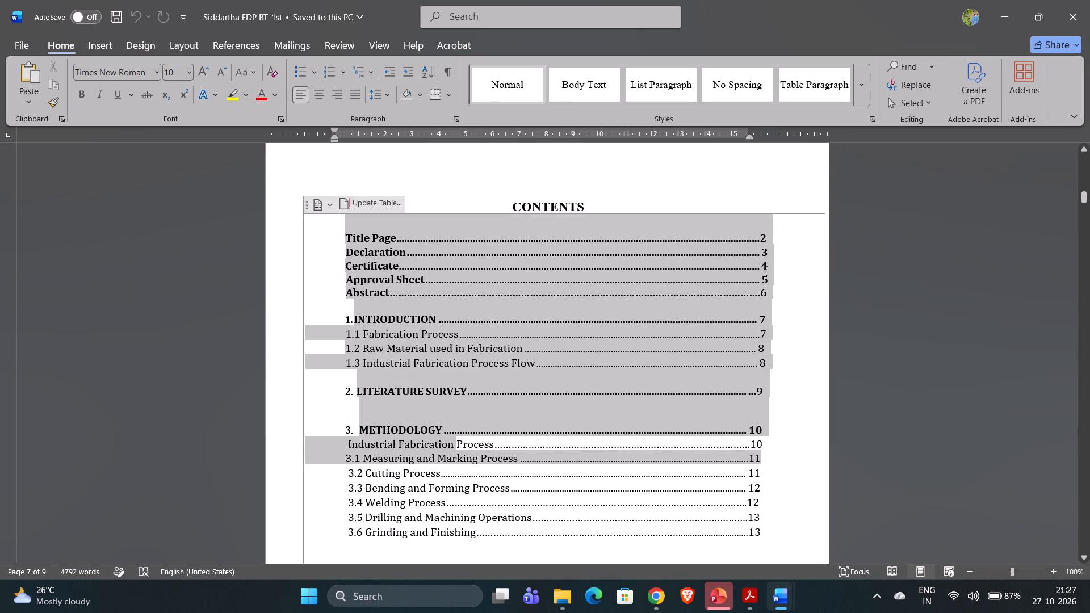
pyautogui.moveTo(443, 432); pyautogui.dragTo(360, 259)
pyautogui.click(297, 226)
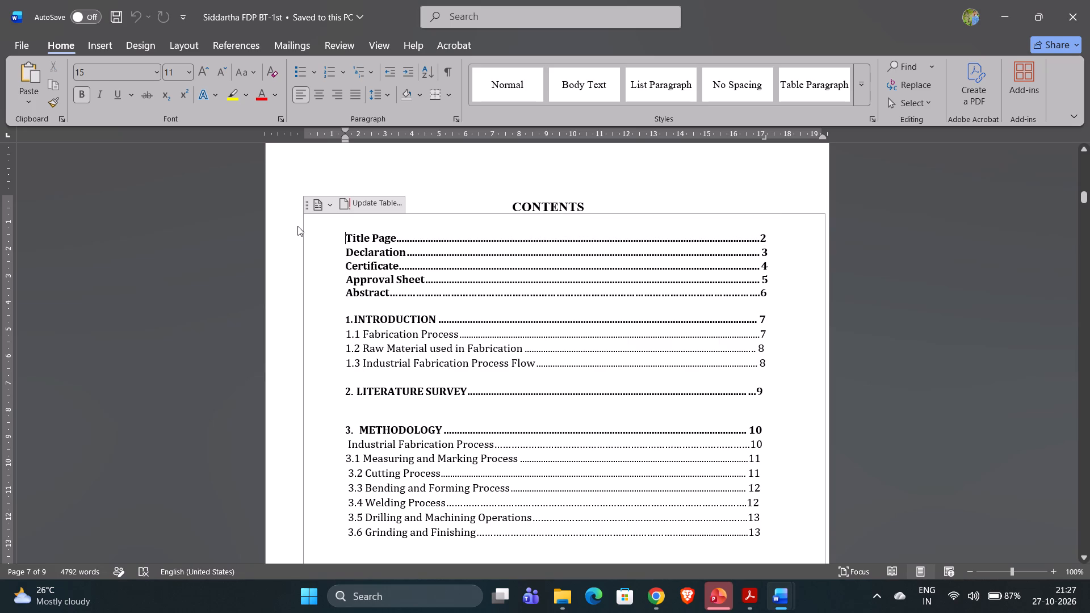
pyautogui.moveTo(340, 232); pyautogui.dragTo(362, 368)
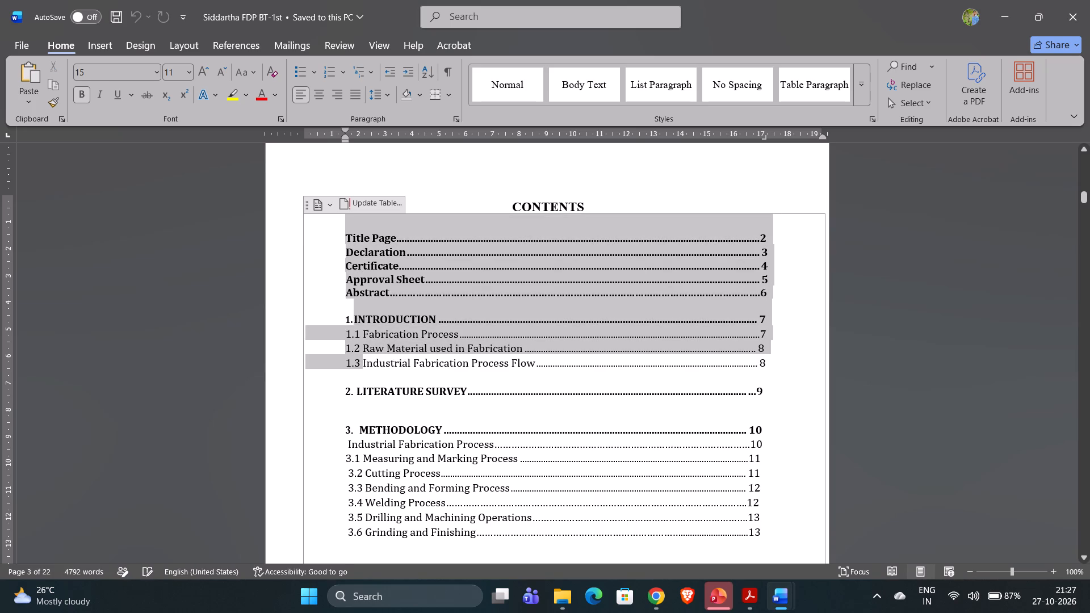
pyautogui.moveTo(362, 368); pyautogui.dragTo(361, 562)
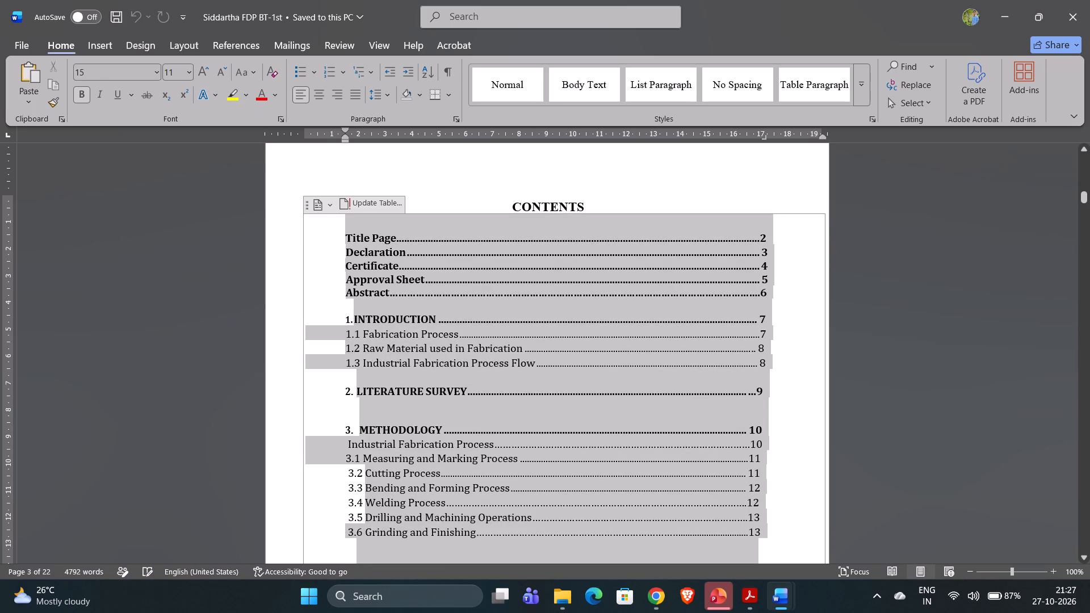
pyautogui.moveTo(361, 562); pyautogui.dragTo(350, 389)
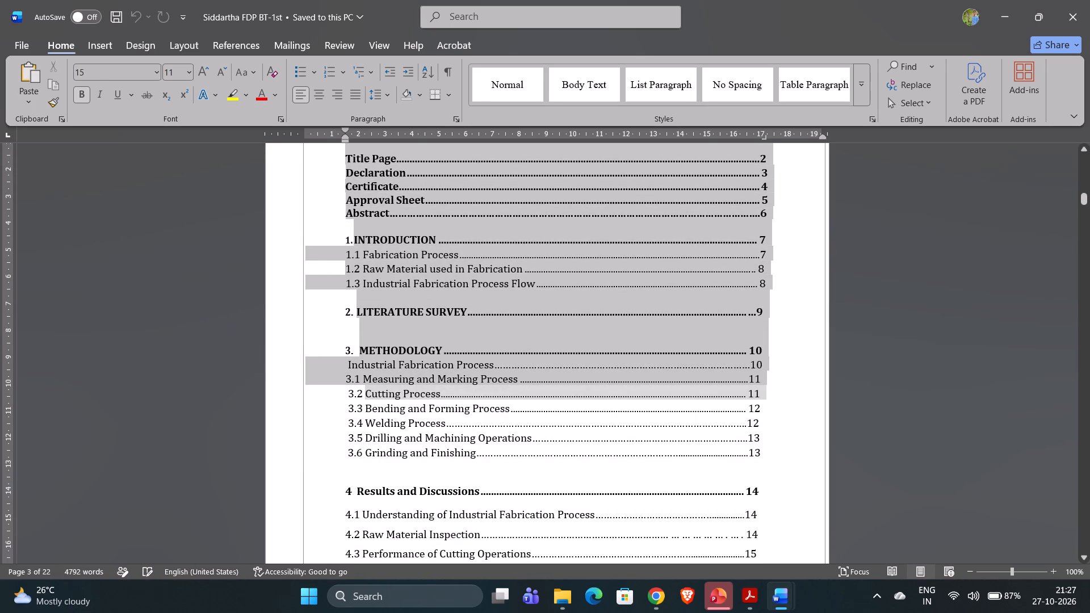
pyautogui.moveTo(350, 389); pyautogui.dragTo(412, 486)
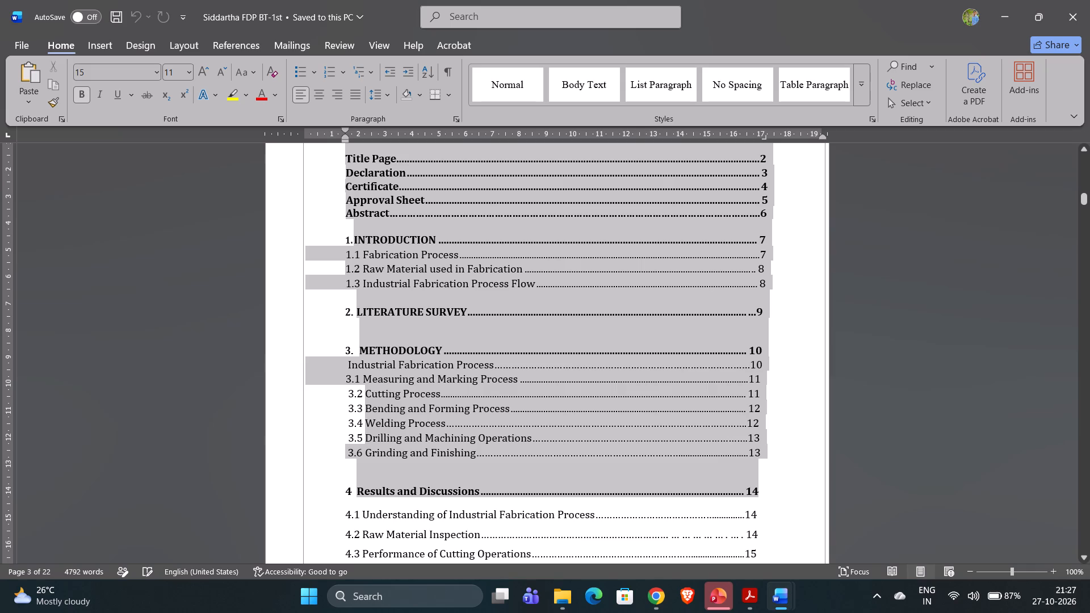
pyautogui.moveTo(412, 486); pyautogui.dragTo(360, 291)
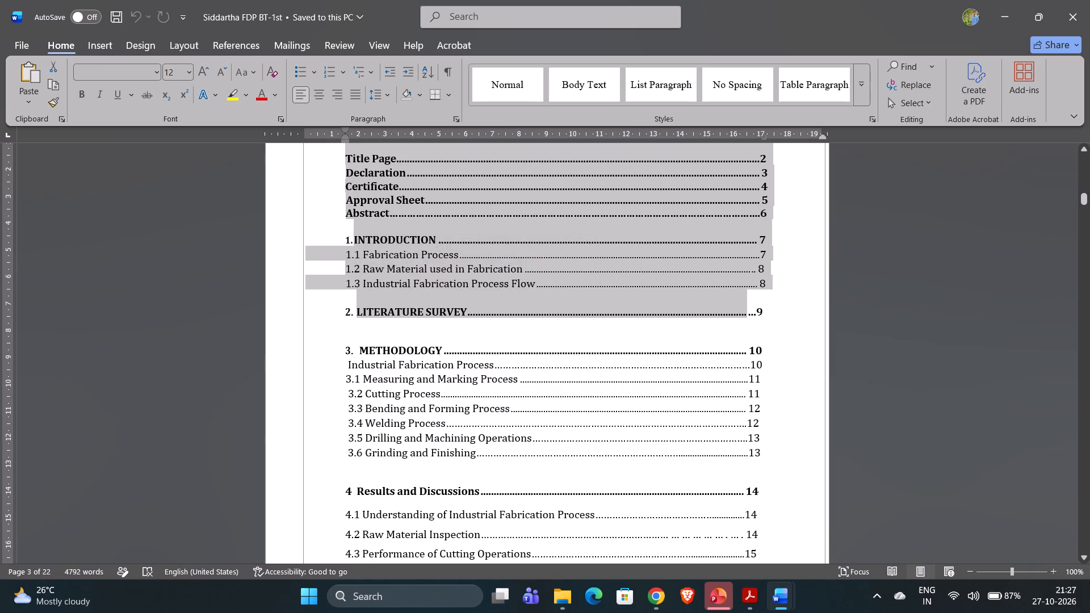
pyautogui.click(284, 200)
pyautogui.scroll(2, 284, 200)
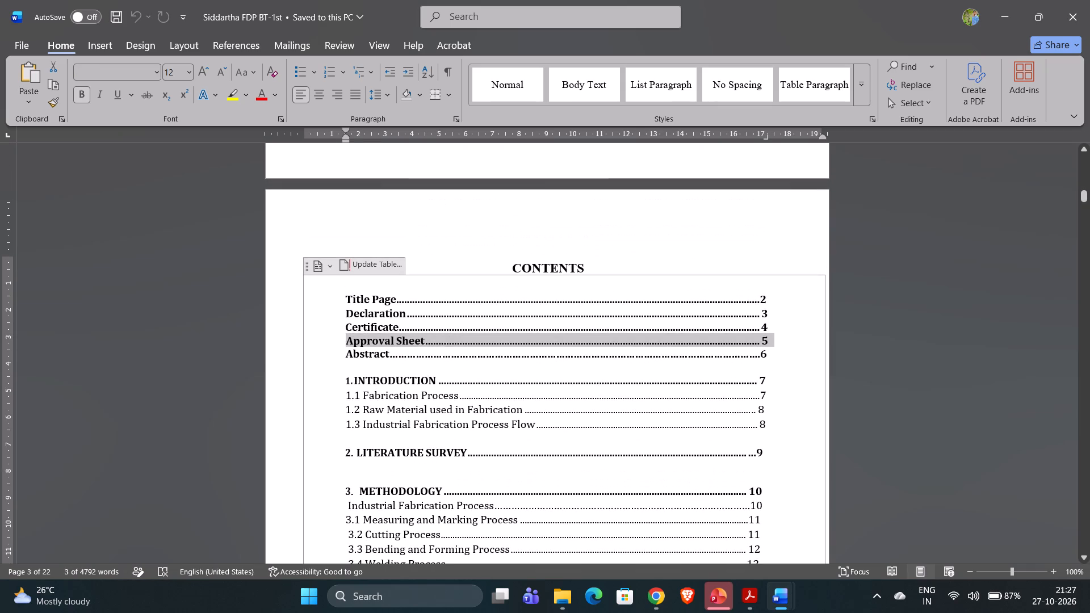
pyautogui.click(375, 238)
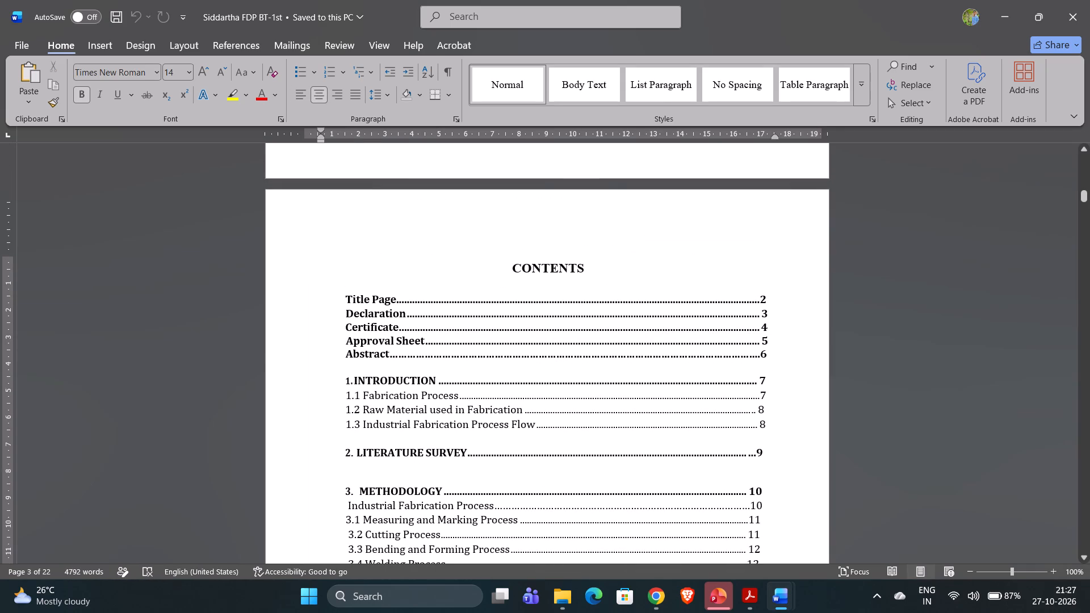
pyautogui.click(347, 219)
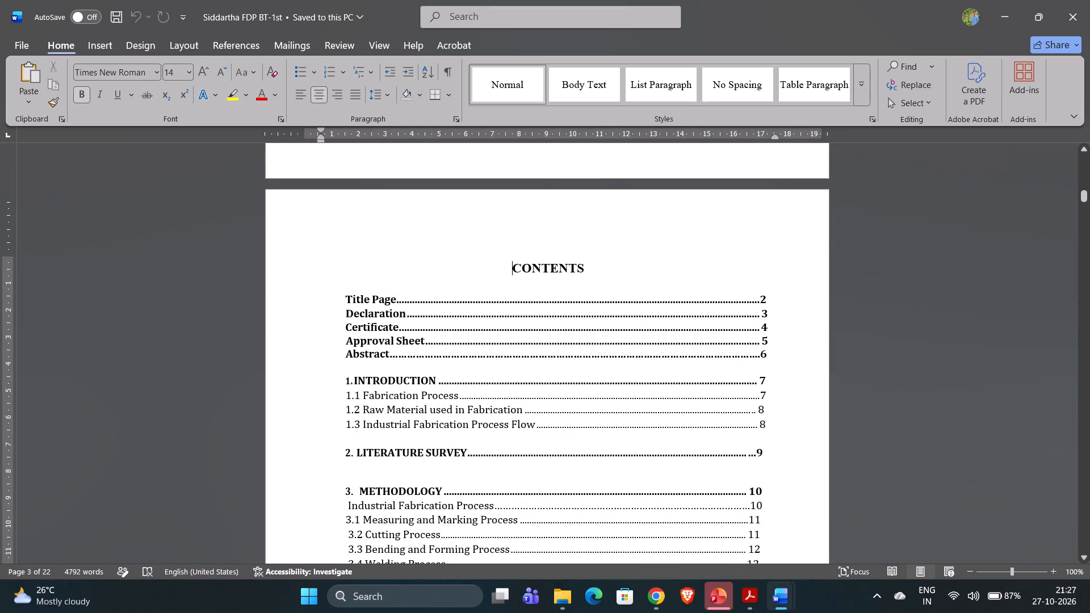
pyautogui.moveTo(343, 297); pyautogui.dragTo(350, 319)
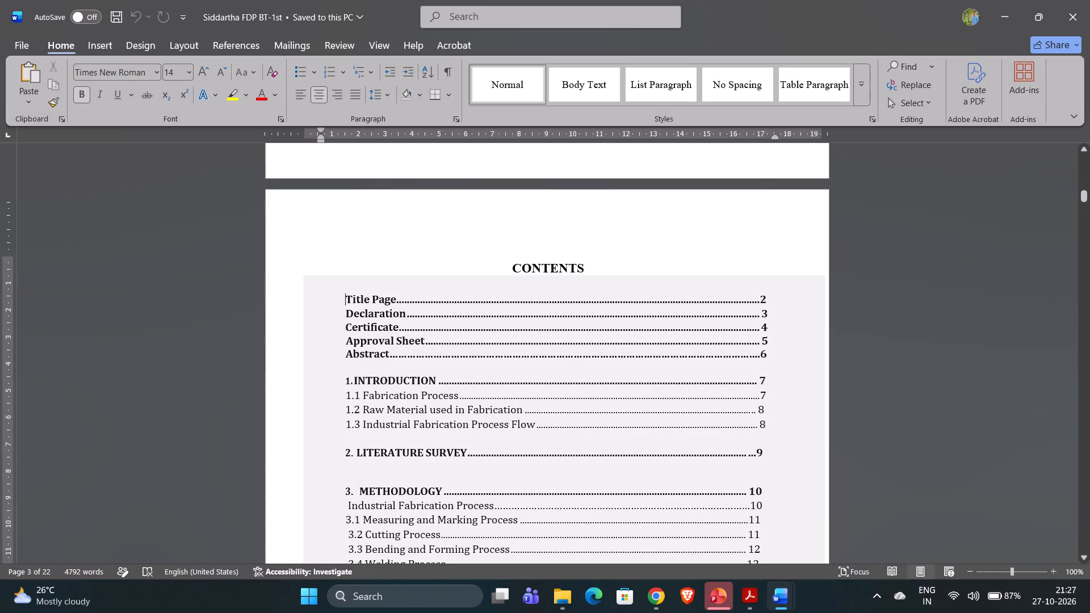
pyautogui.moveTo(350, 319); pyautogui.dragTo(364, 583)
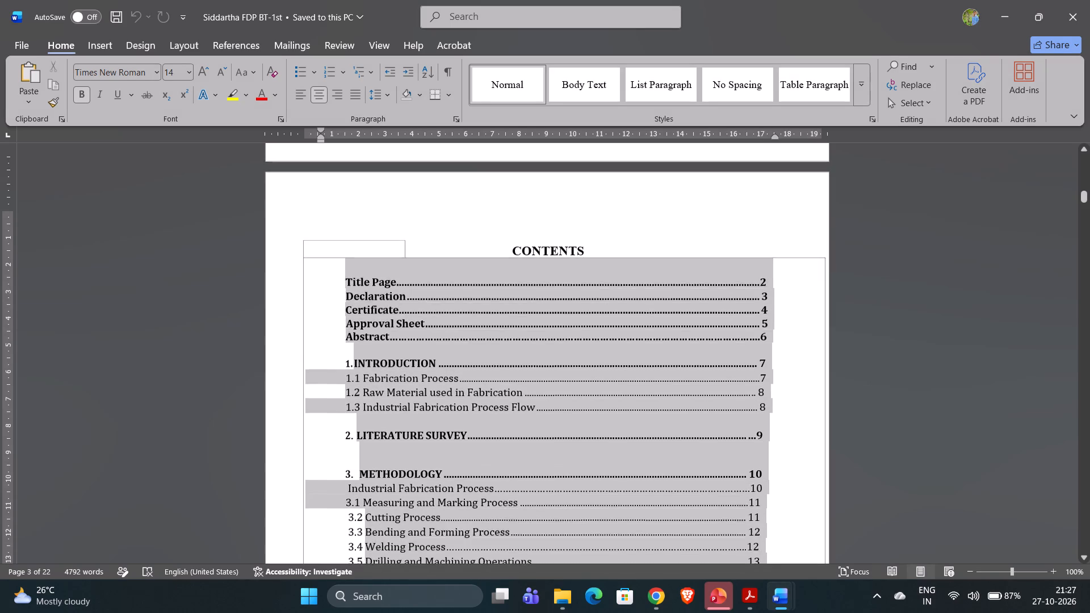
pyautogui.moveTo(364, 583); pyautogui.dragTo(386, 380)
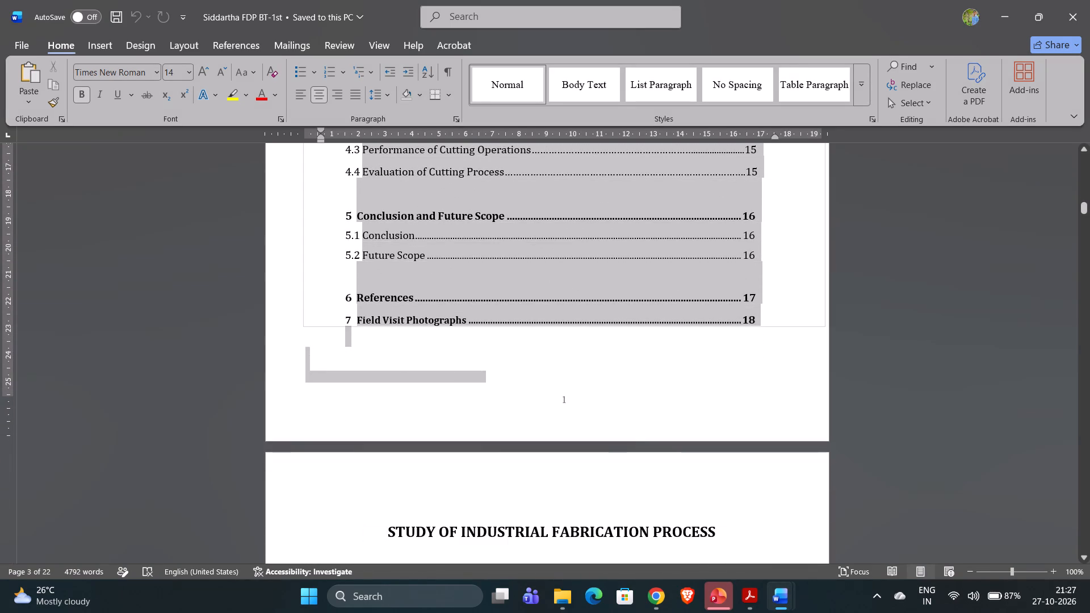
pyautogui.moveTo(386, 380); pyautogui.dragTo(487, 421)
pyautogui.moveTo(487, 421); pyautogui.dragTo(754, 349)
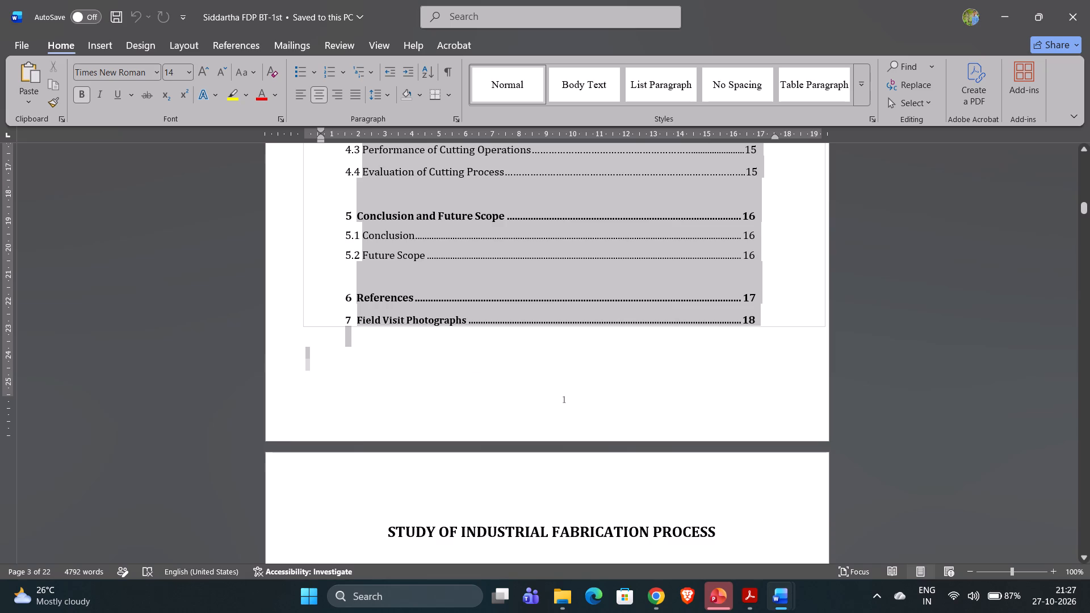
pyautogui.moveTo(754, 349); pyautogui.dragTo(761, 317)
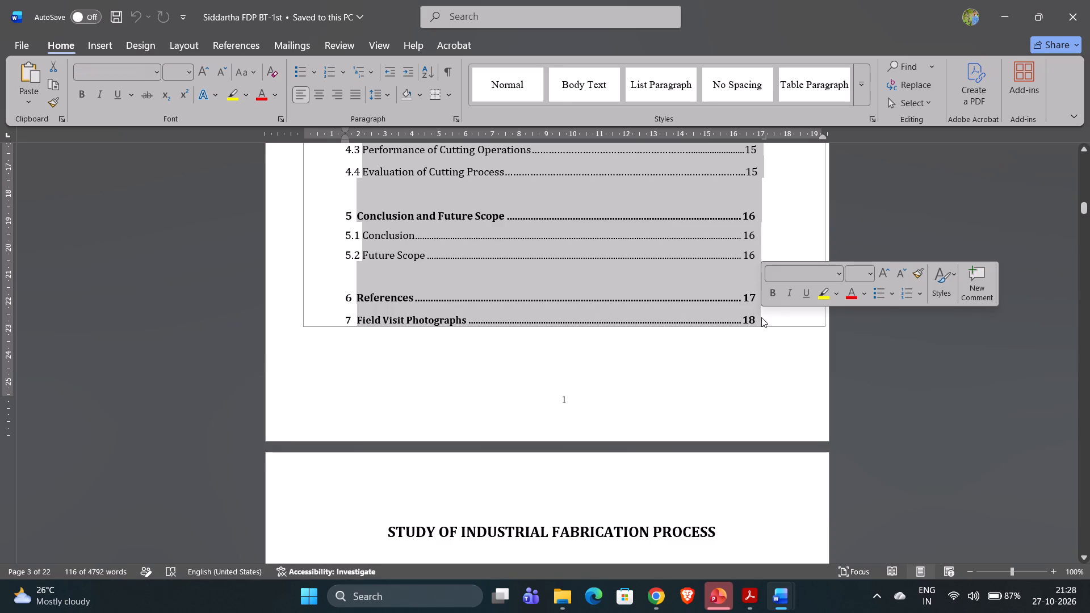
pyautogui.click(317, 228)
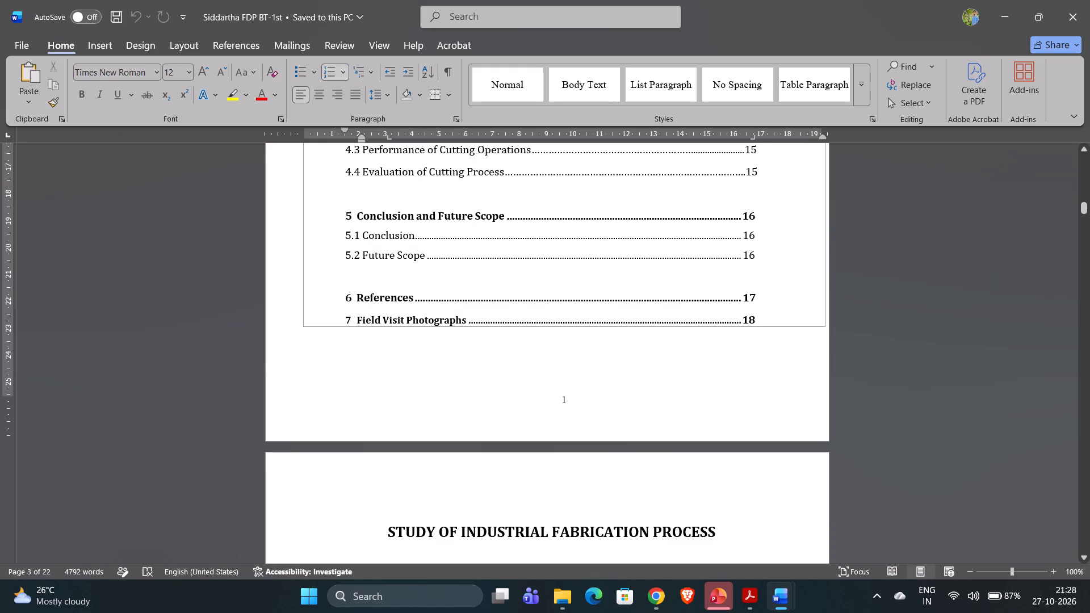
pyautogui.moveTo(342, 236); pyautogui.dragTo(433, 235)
# Copy all the contents entries of the field project report, from Title Page through Field Visit Photographs.
pyautogui.scroll(2, 433, 235)
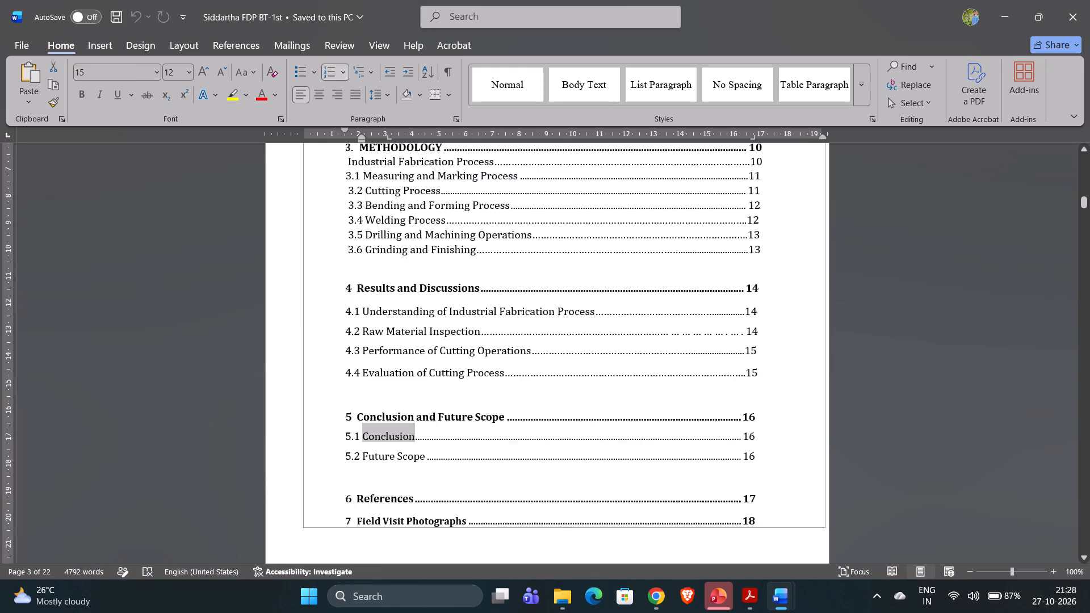
pyautogui.scroll(1, 433, 235)
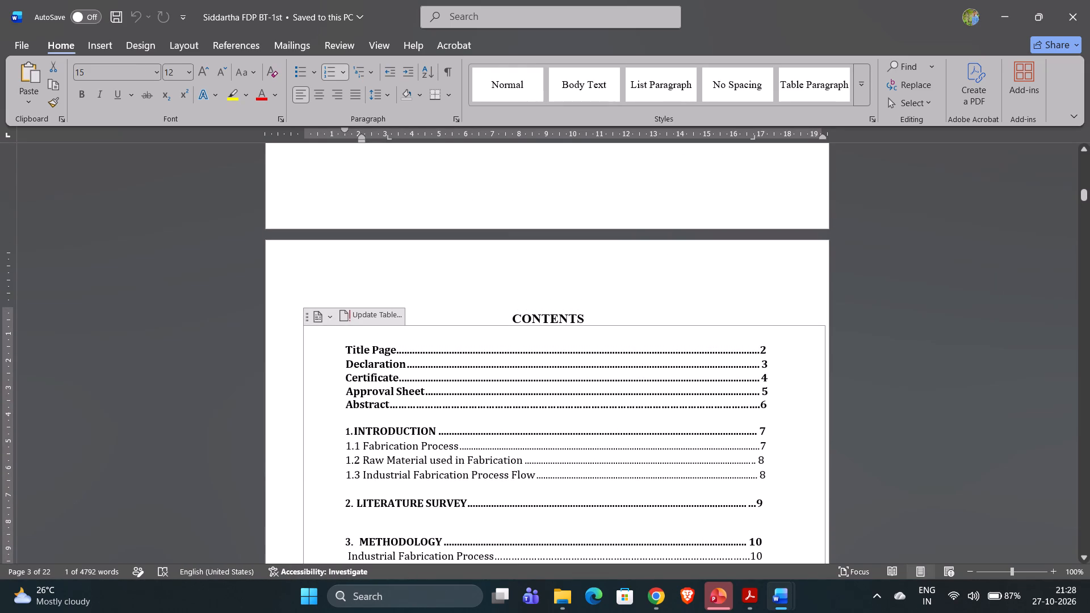
pyautogui.moveTo(344, 349); pyautogui.dragTo(555, 540)
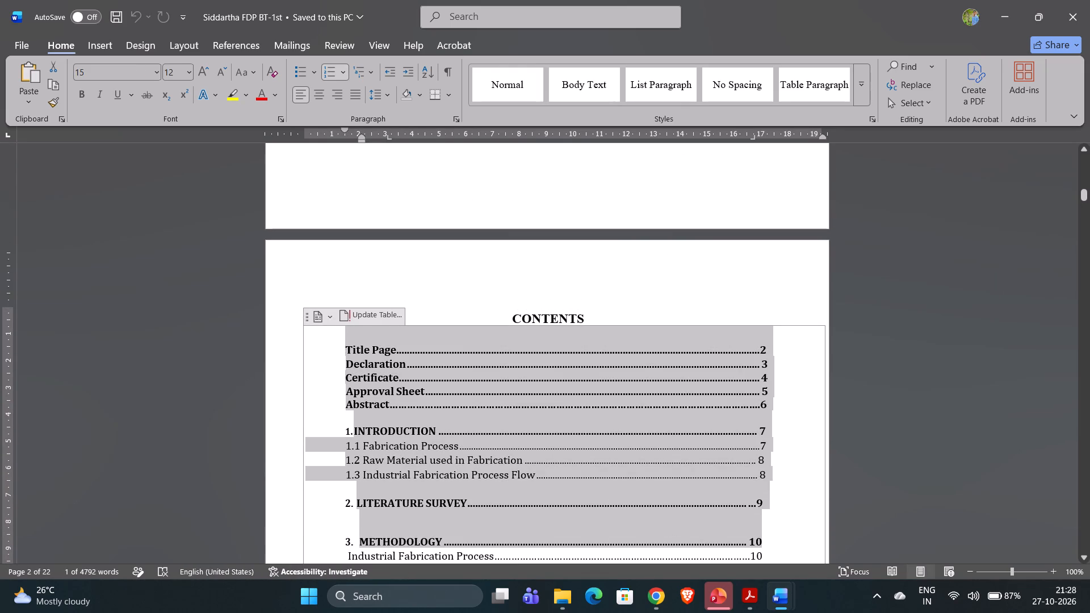
pyautogui.moveTo(555, 540); pyautogui.dragTo(594, 518)
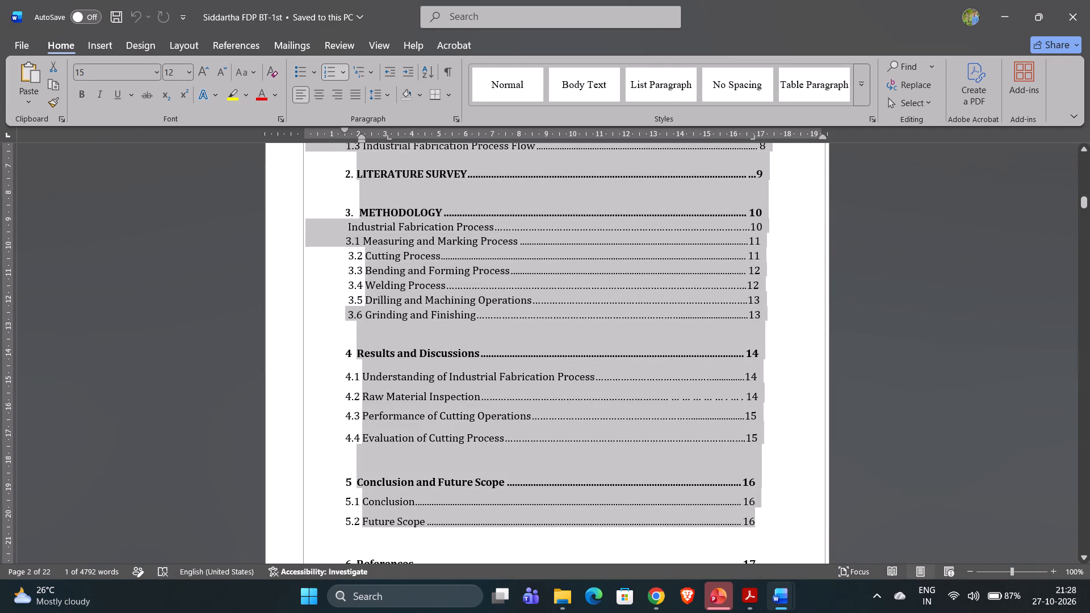
pyautogui.moveTo(594, 518); pyautogui.dragTo(697, 380)
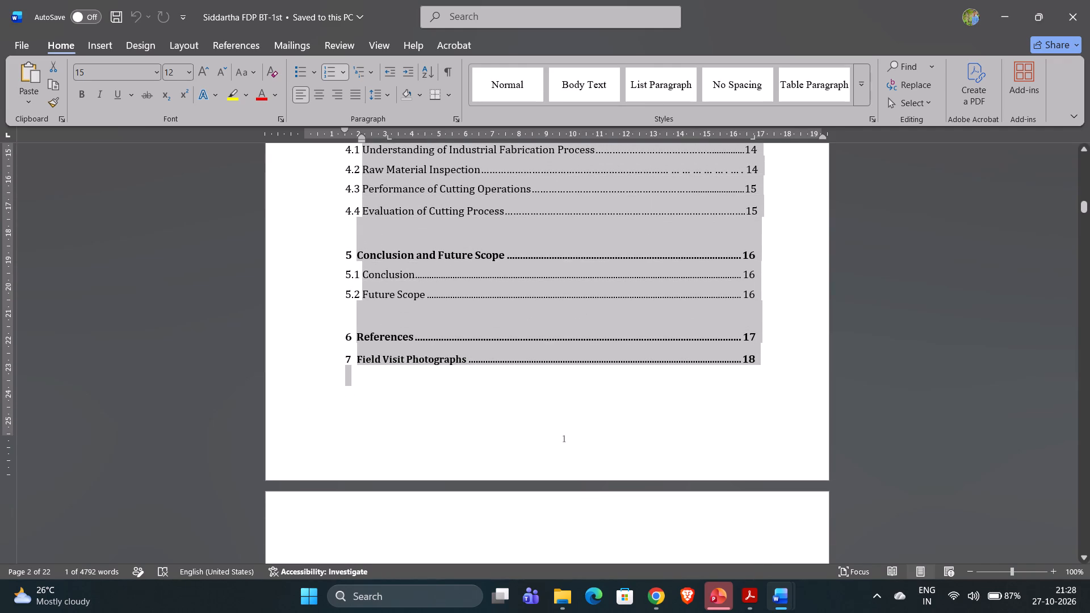
pyautogui.moveTo(697, 380); pyautogui.dragTo(757, 363)
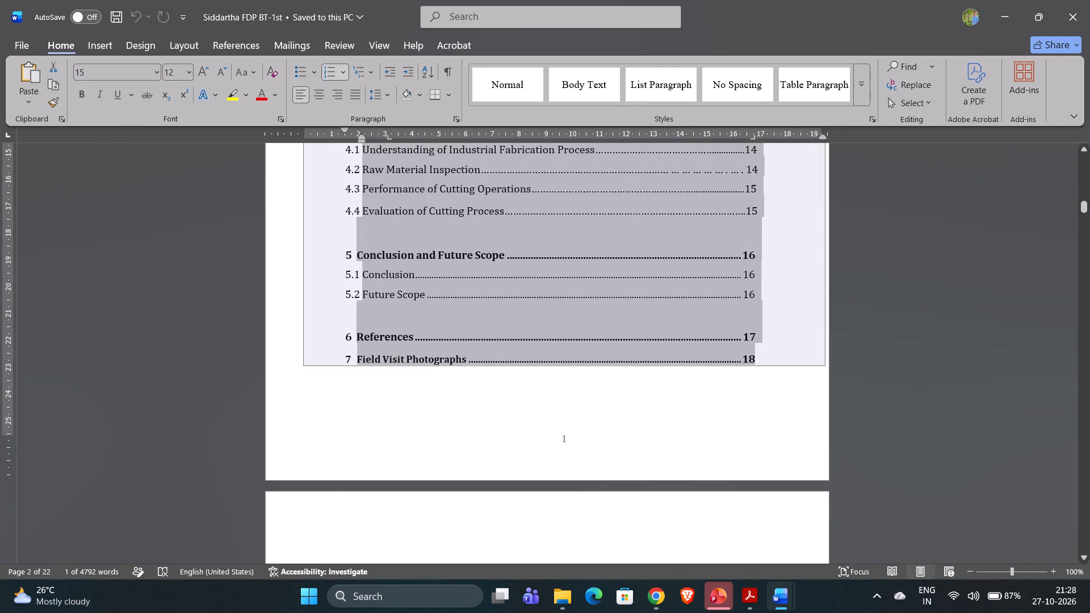
pyautogui.moveTo(757, 363); pyautogui.dragTo(758, 366)
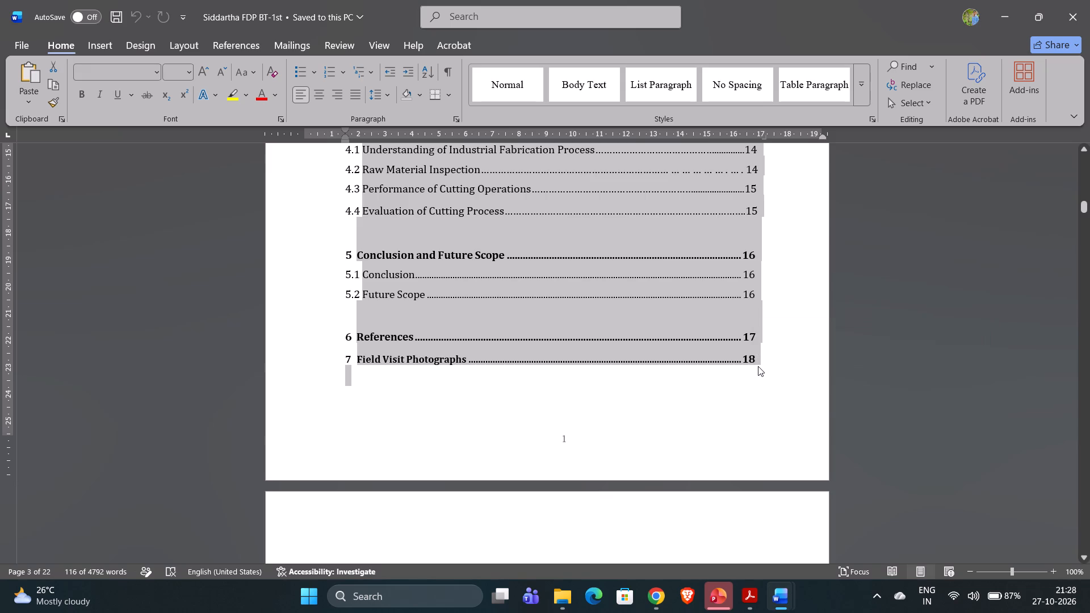
pyautogui.hotkey('ctrl', 'c')
# Switch to the internship report template and replace its sample contents table with the copied field project contents entries.
pyautogui.click(584, 169)
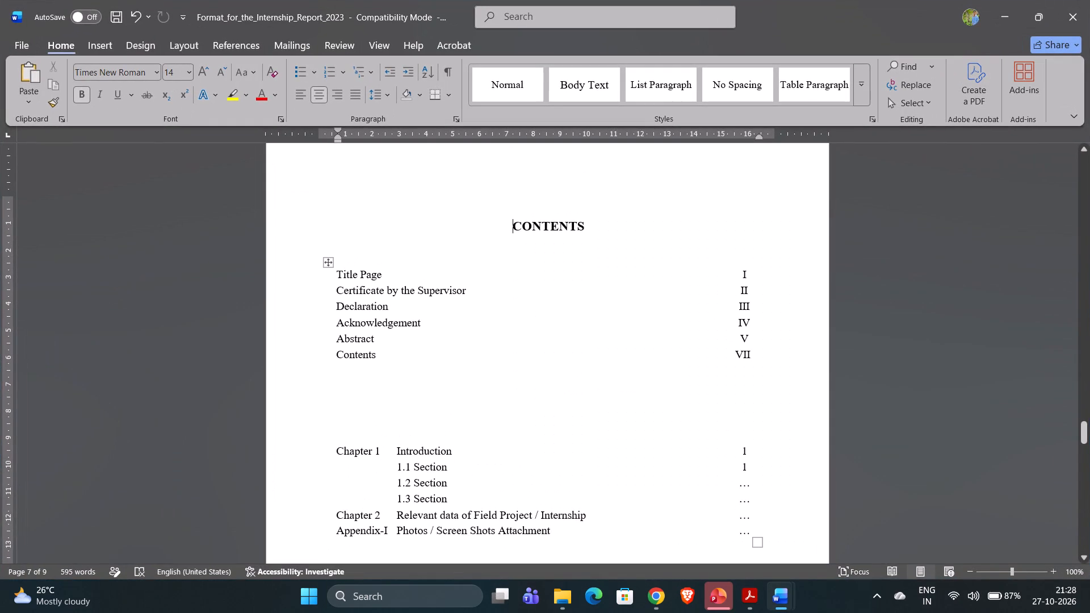
pyautogui.click(329, 261)
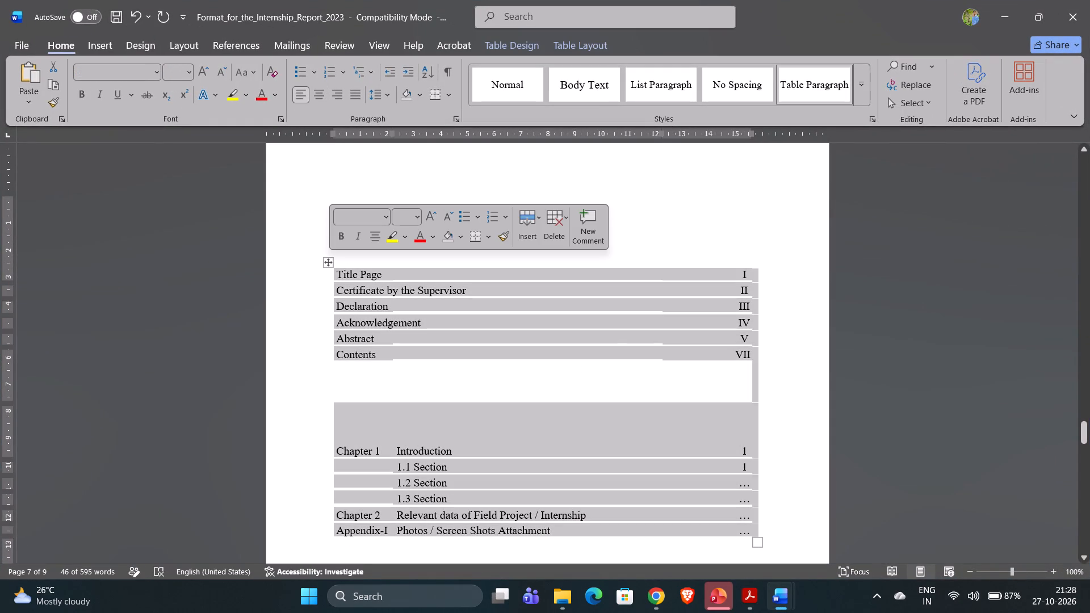
pyautogui.press('BackSpace')
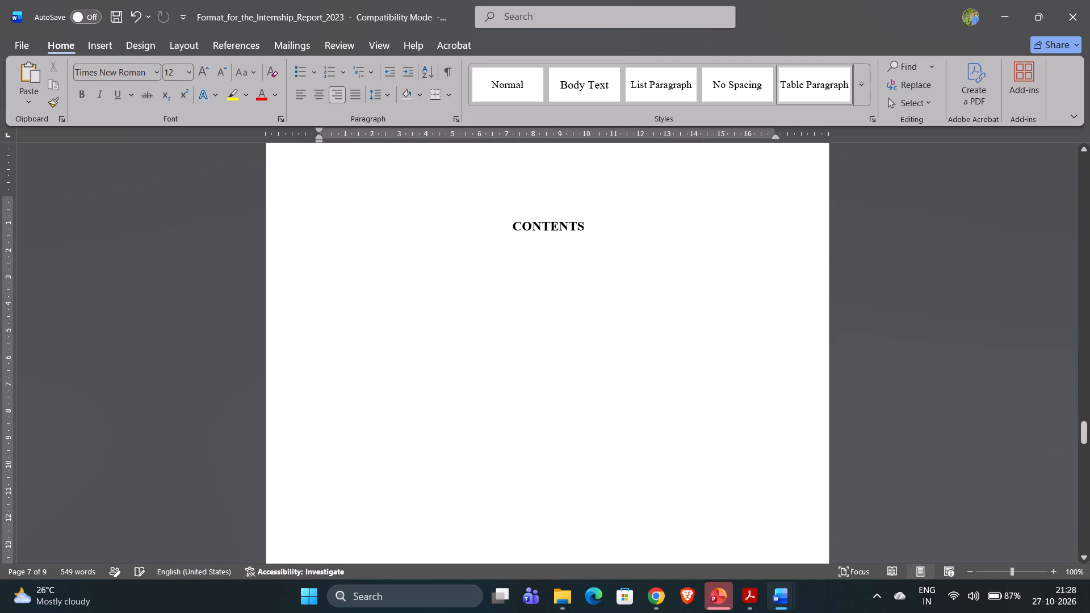
pyautogui.hotkey('ctrl', 'v')
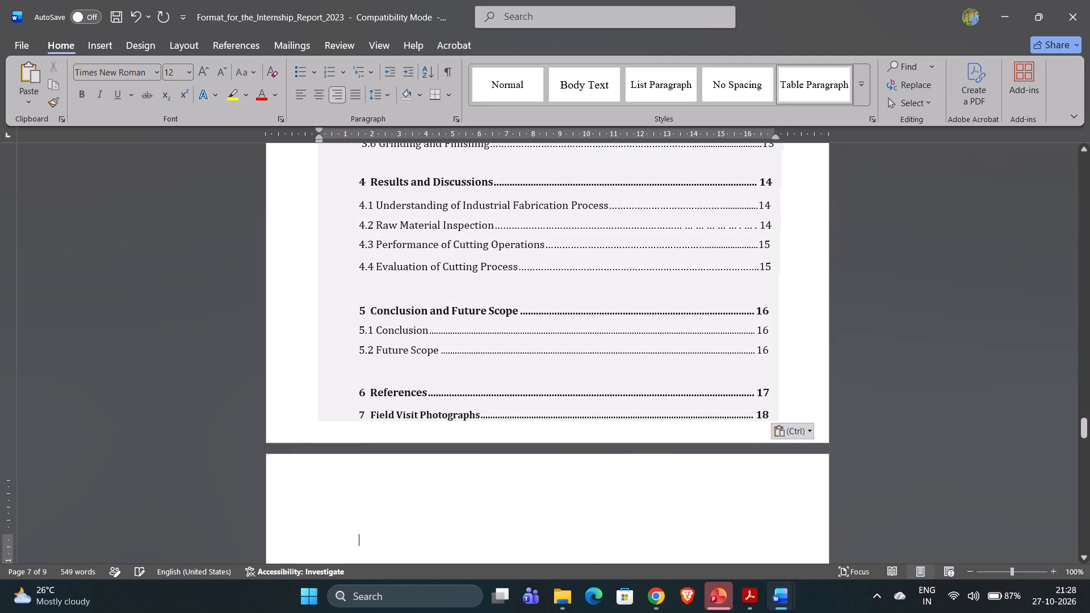
# Remove the empty lines between the CONTENTS heading and the pasted Title Page entry.
pyautogui.scroll(4, 329, 261)
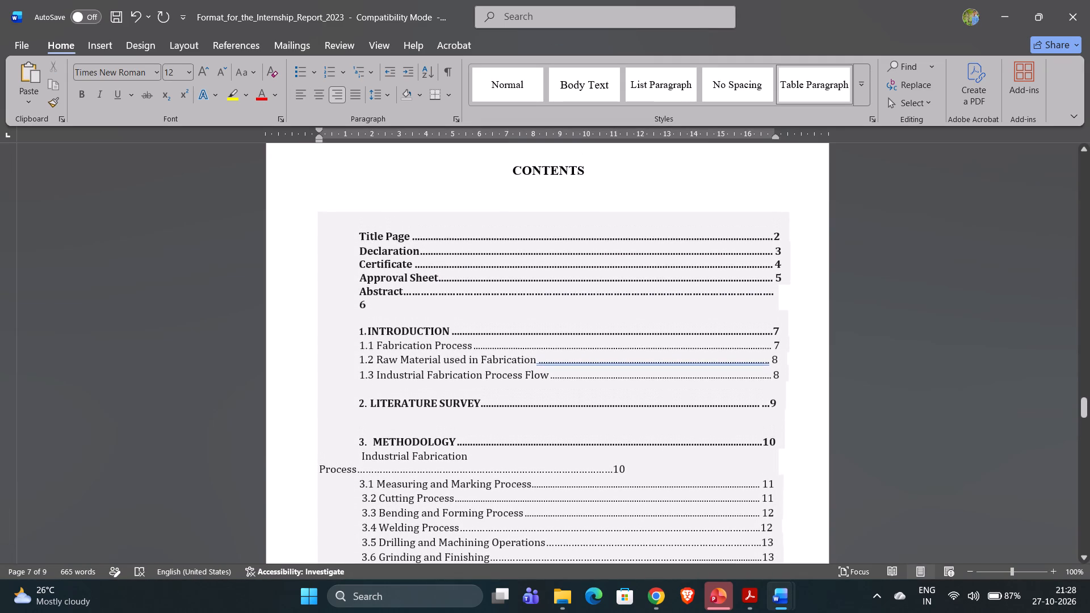
pyautogui.click(383, 205)
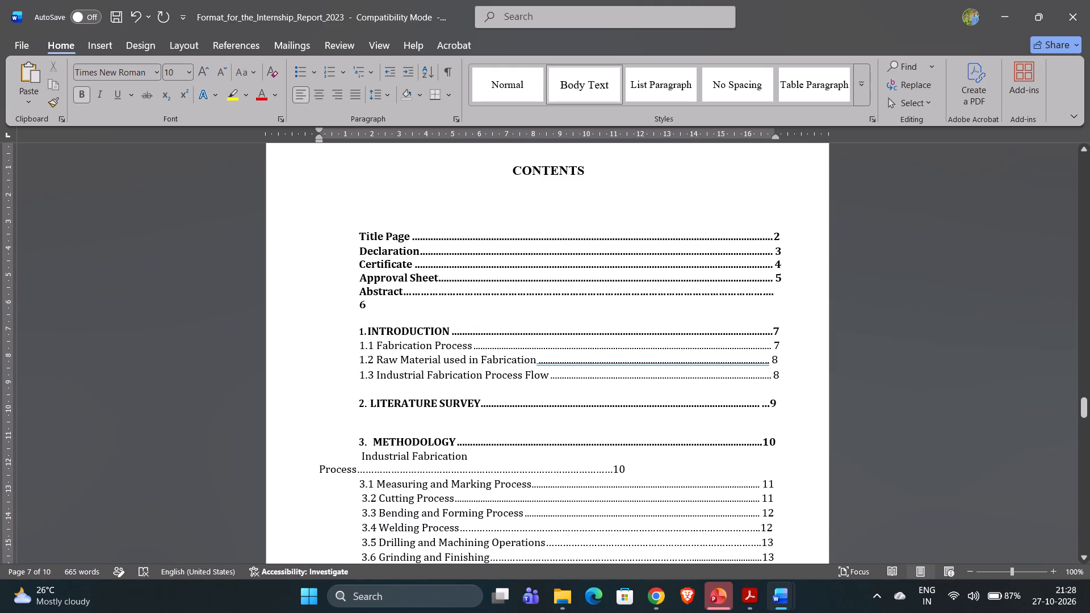
pyautogui.press('BackSpace')
pyautogui.press('BackSpace')
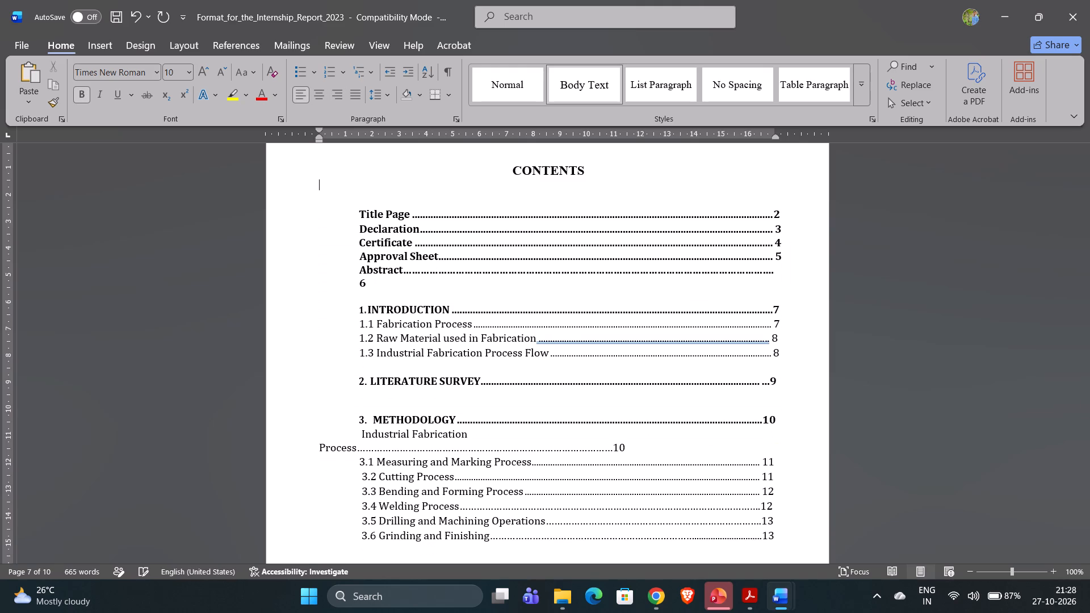
pyautogui.press('BackSpace')
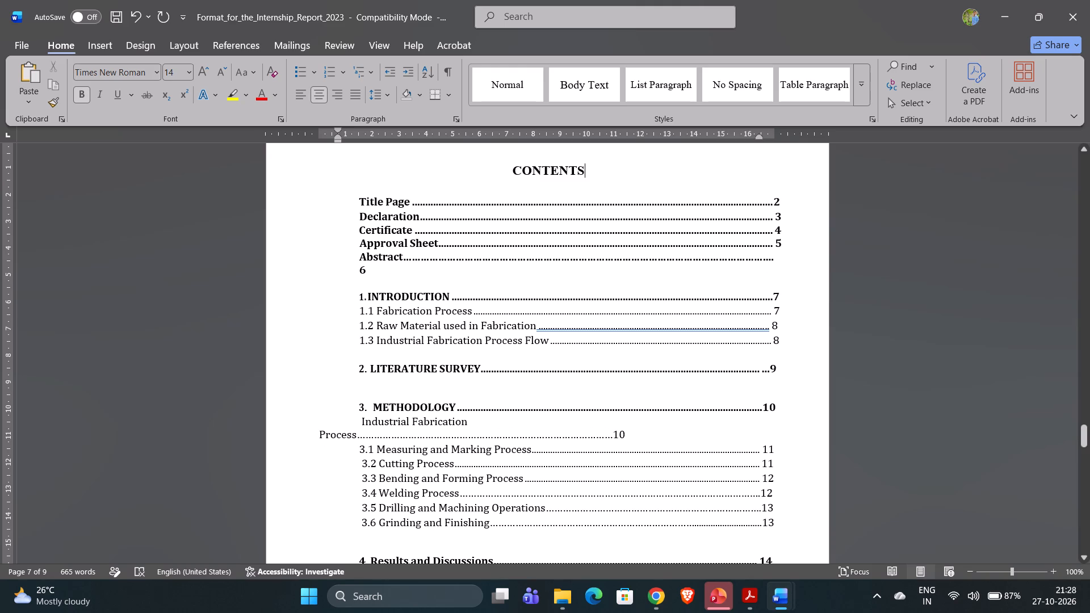
# Compare the pasted contents with the field project report's CONTENTS page and the sample contents page in the guidelines PDF.
pyautogui.scroll(-4, 421, 295)
pyautogui.scroll(3, 421, 295)
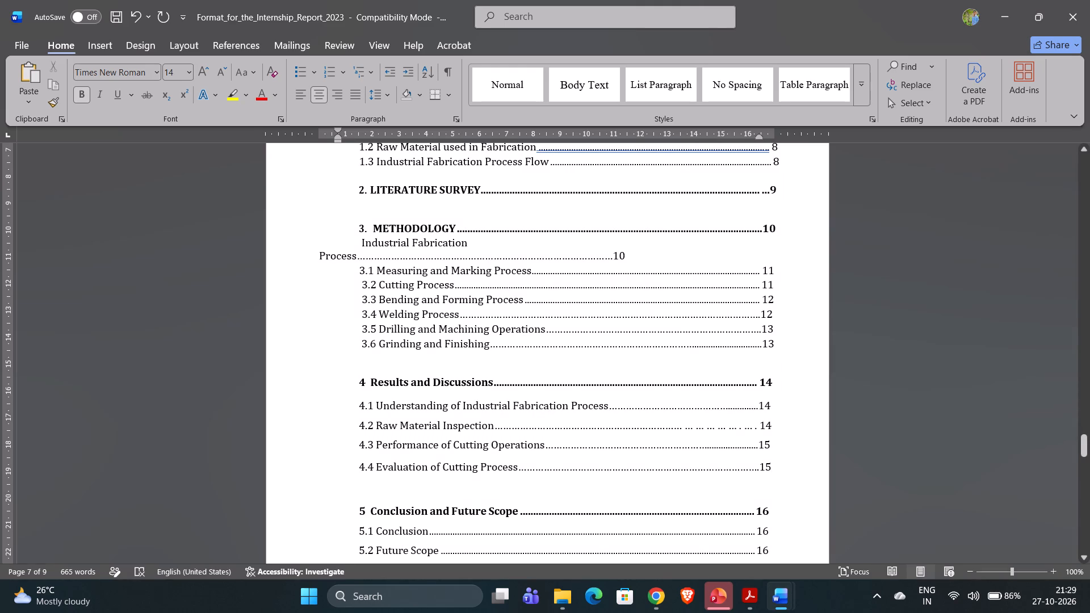
pyautogui.scroll(3, 827, 261)
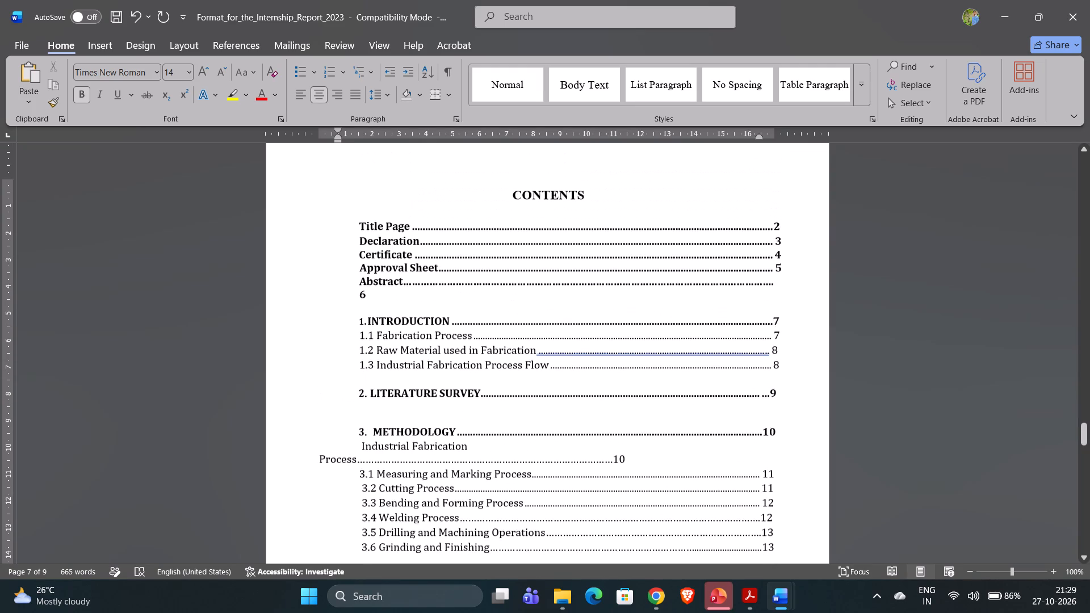
pyautogui.scroll(2, 827, 261)
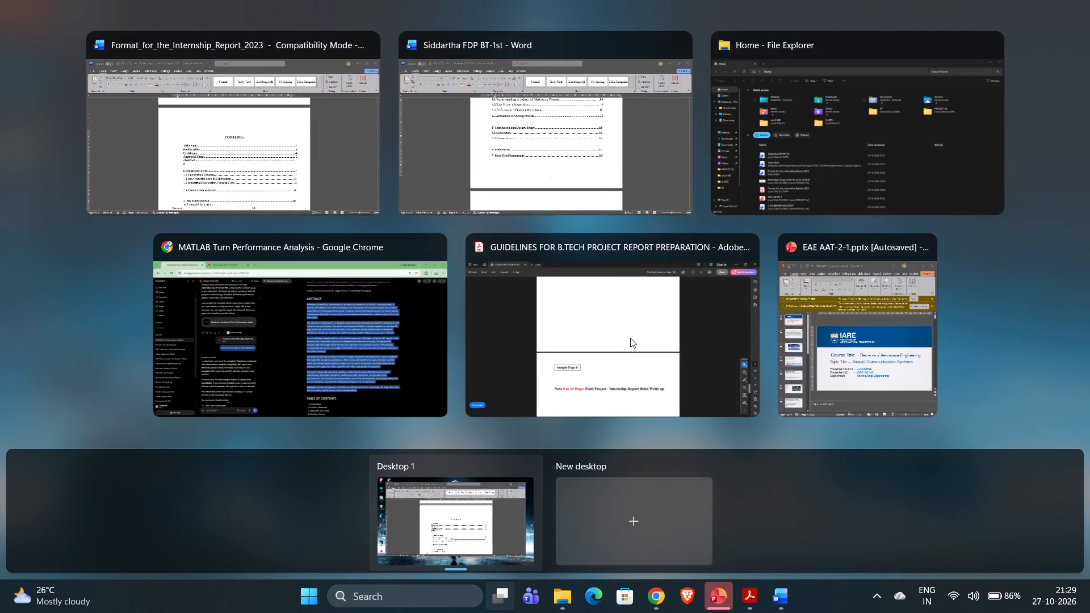
pyautogui.click(602, 164)
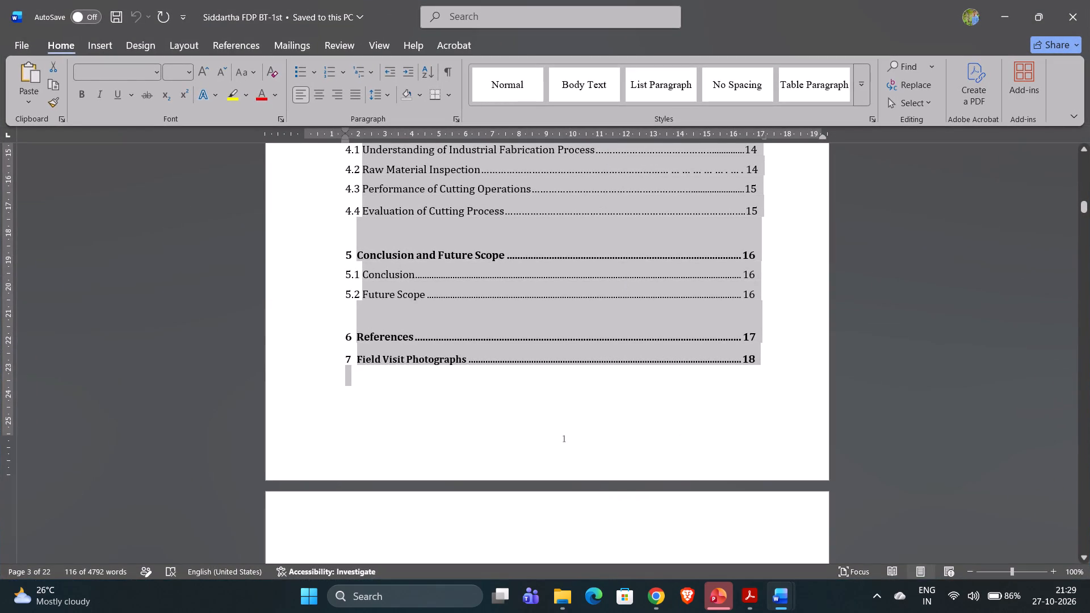
pyautogui.click(679, 432)
pyautogui.scroll(5, 679, 432)
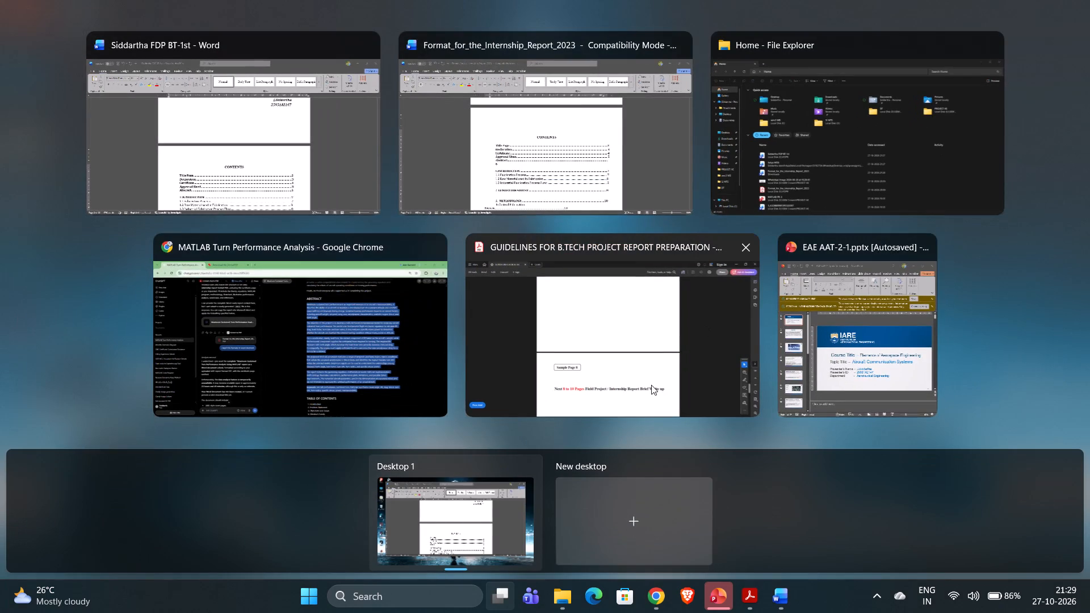
pyautogui.click(628, 377)
pyautogui.scroll(2, 628, 377)
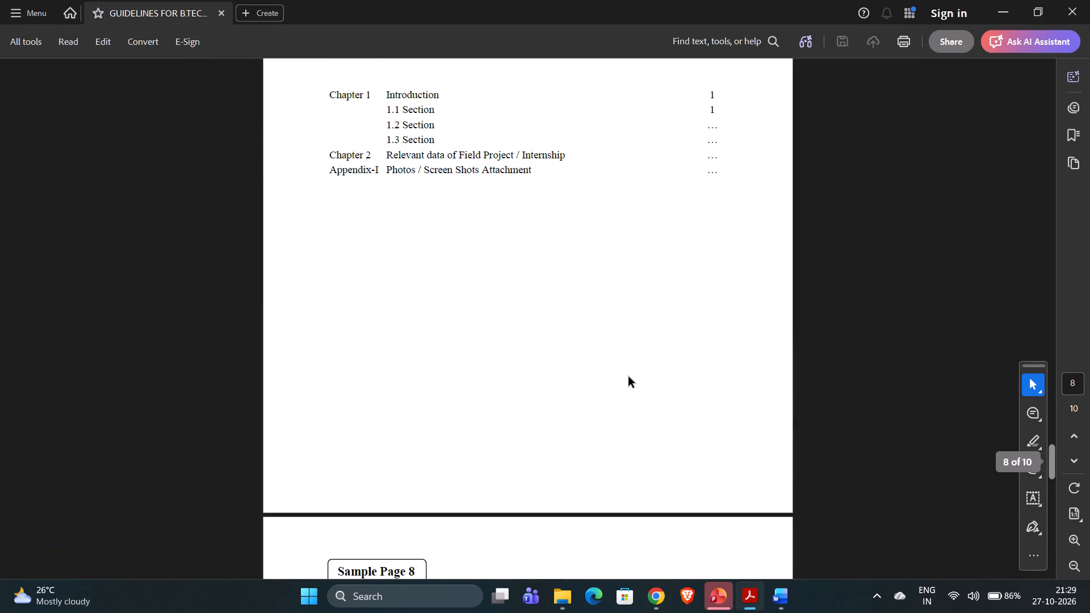
pyautogui.scroll(2, 628, 377)
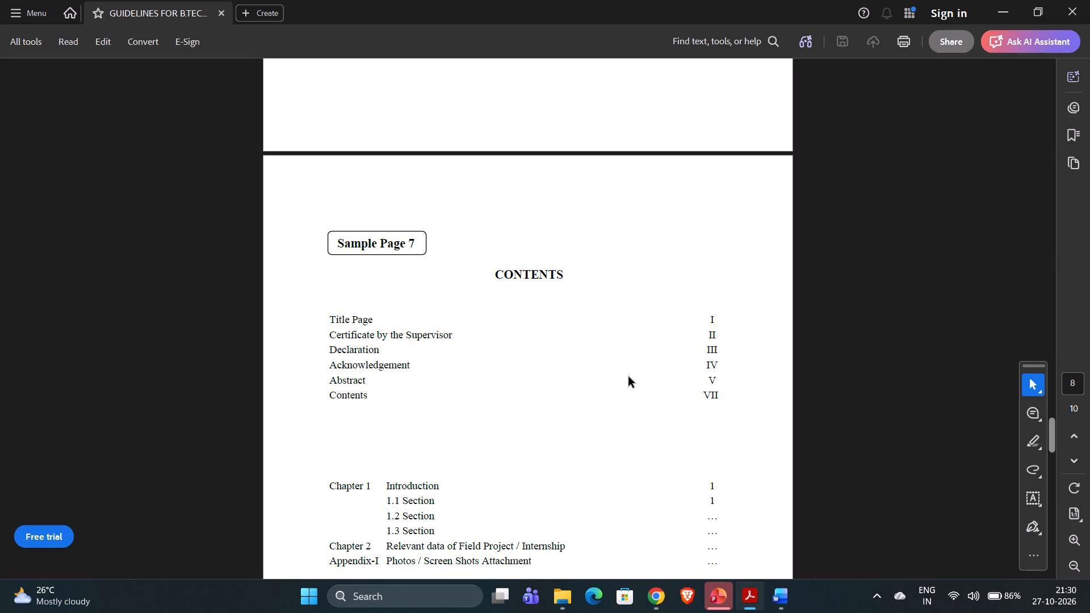
# Return to the field project report and delete the Certificate entry from its contents list.
pyautogui.click(621, 162)
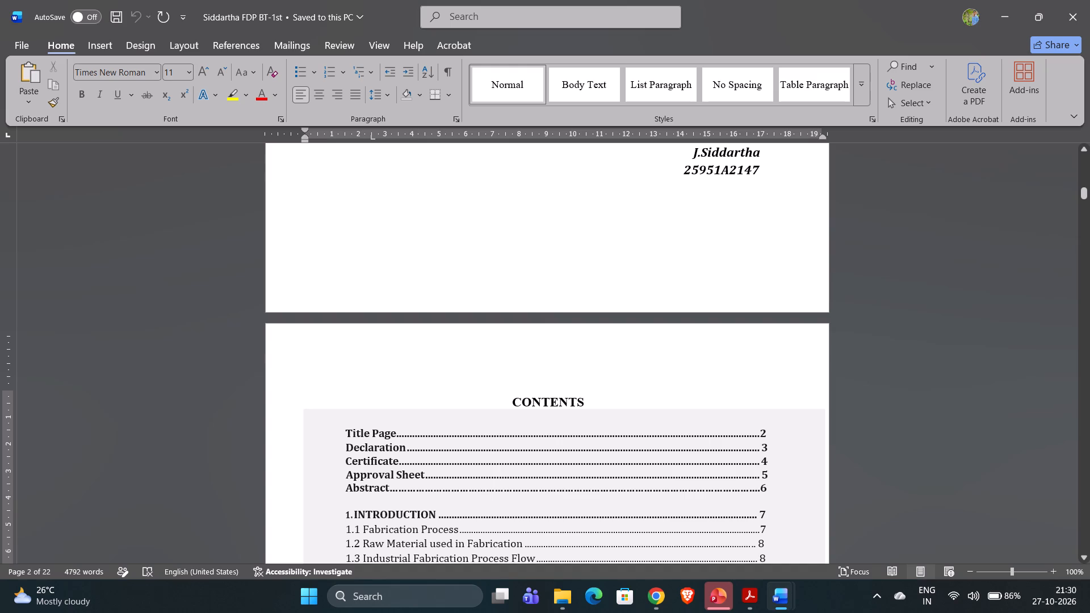
pyautogui.moveTo(343, 460); pyautogui.dragTo(638, 464)
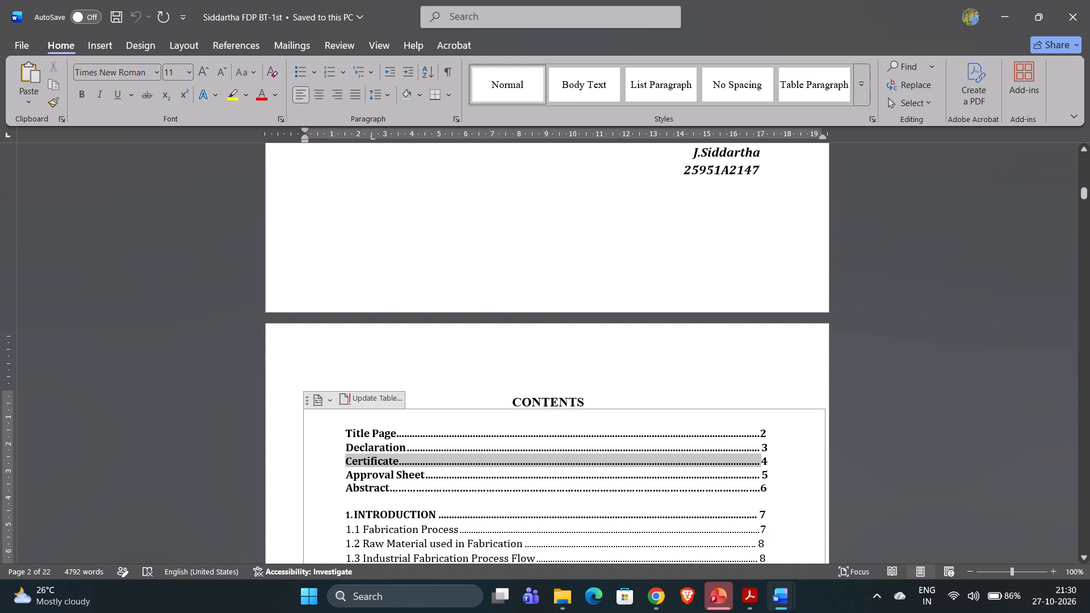
pyautogui.moveTo(638, 464); pyautogui.dragTo(767, 465)
pyautogui.moveTo(767, 465); pyautogui.dragTo(765, 462)
pyautogui.press('BackSpace')
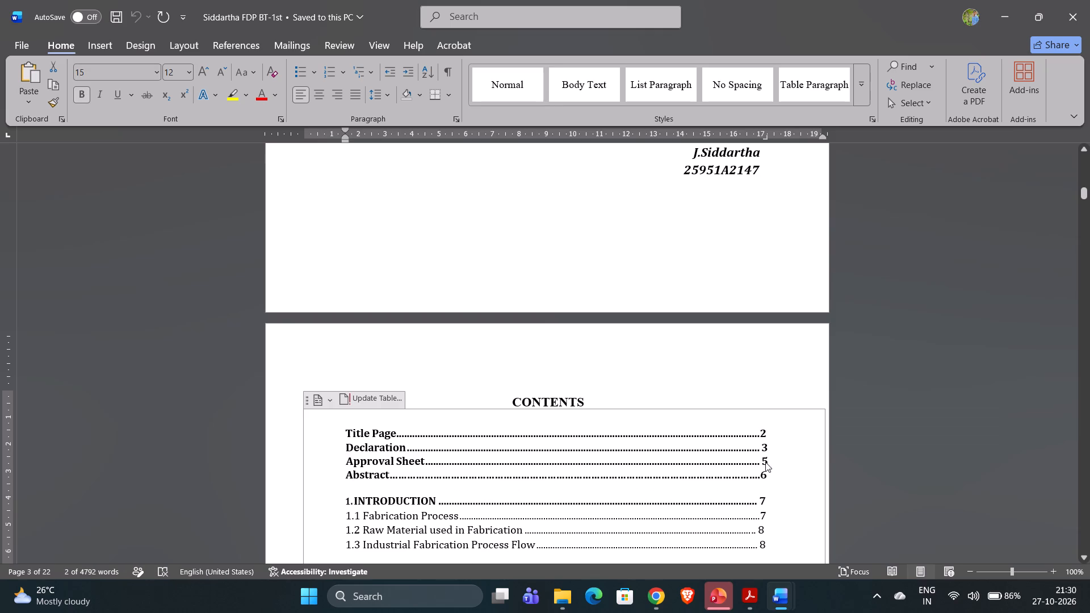
# Change the page number of the Title Page entry to the Roman numeral I.
pyautogui.click(769, 438)
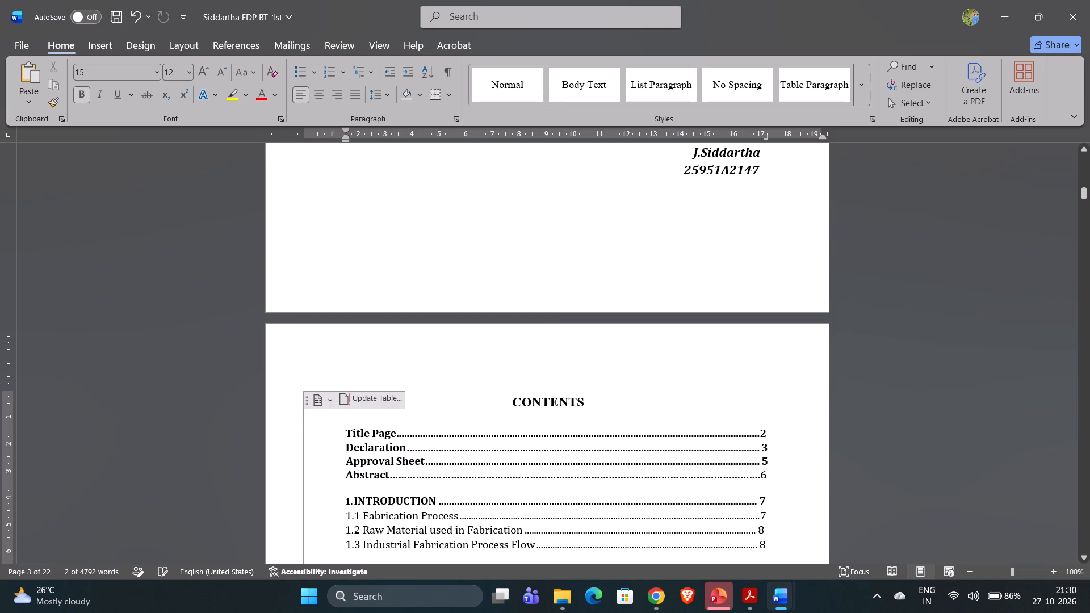
pyautogui.press('BackSpace')
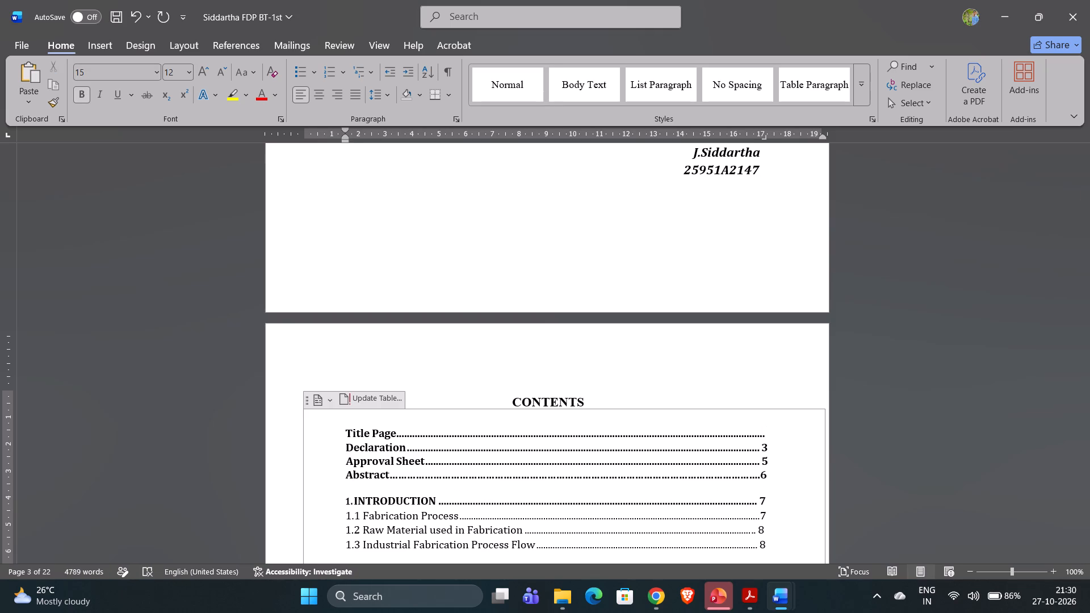
pyautogui.write('II')
pyautogui.press('BackSpace')
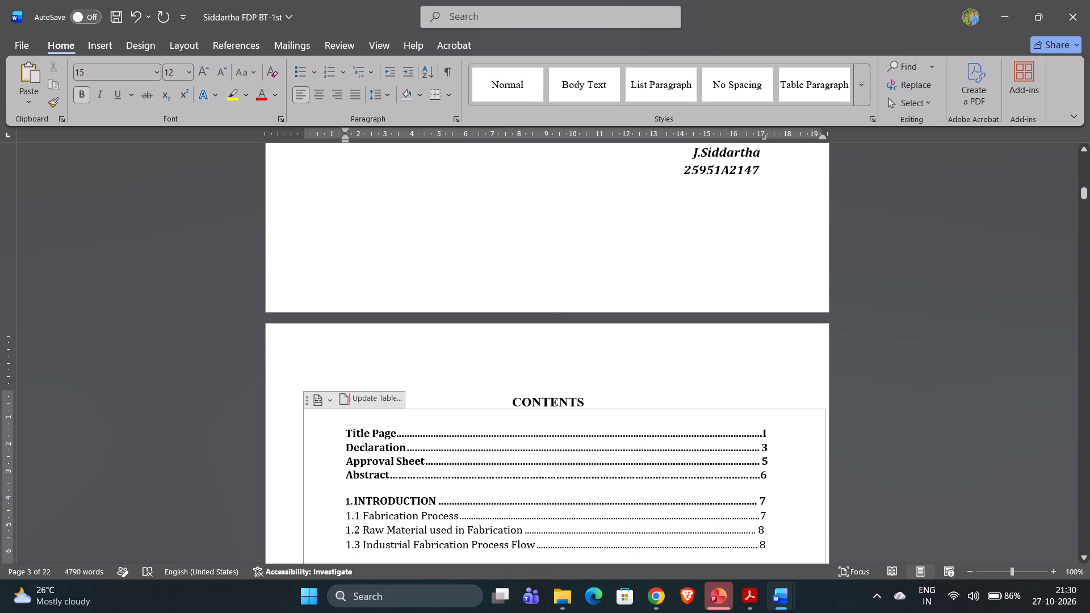
# Change the page number of the Declaration entry to II, keeping the entry's title and dot leader.
pyautogui.click(766, 449)
pyautogui.press('BackSpace')
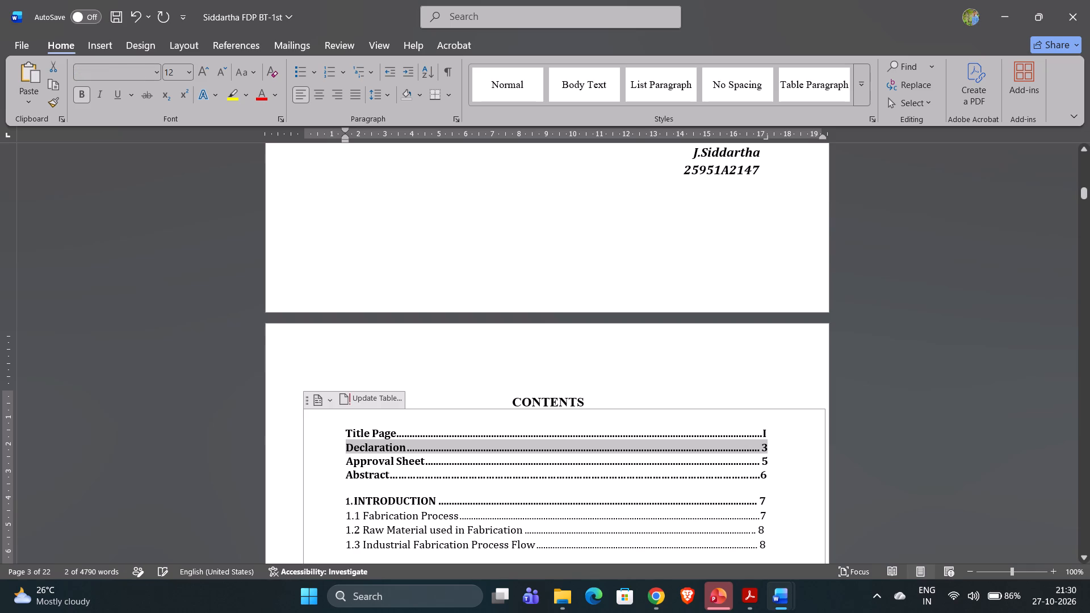
pyautogui.press('i')
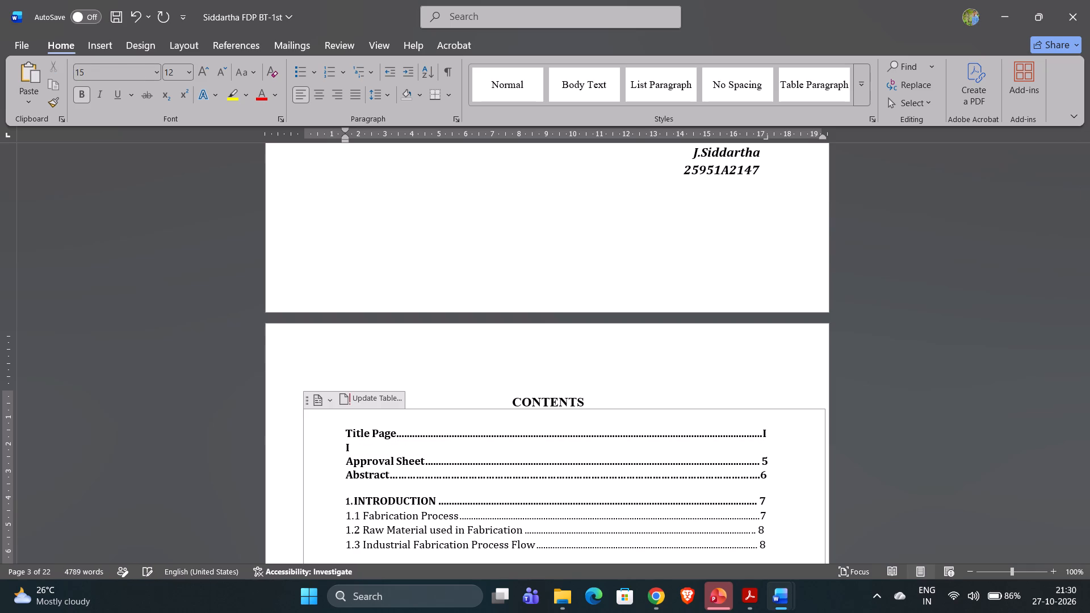
pyautogui.click(136, 12)
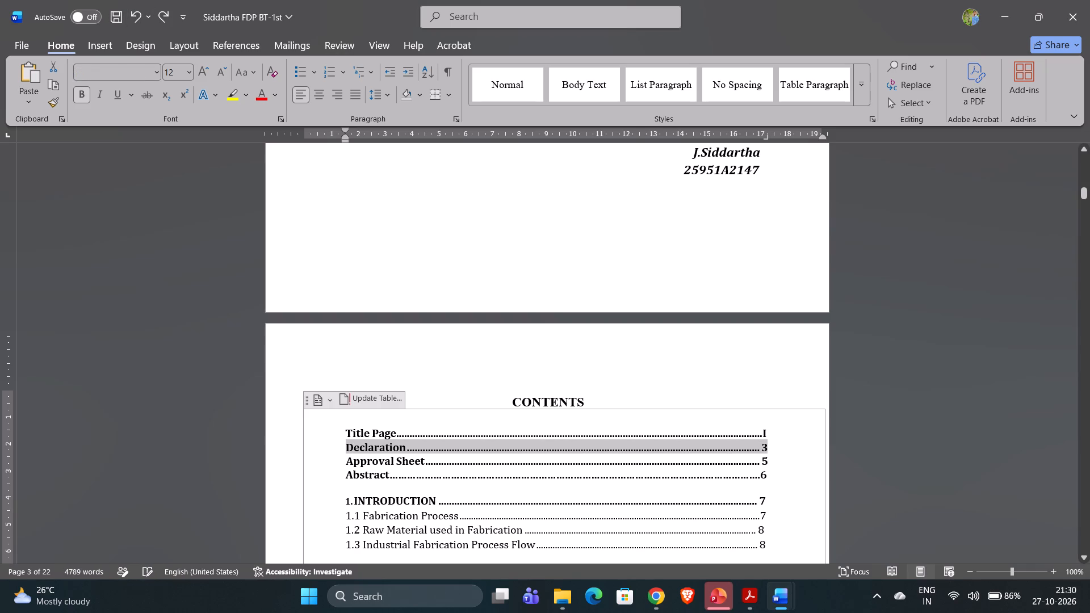
pyautogui.click(762, 450)
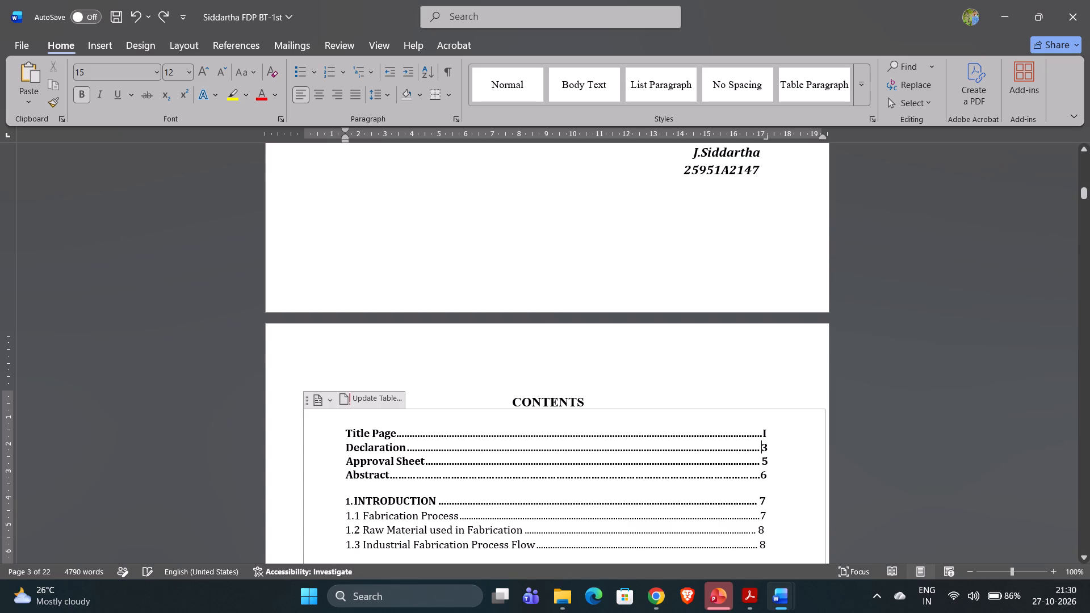
pyautogui.click(762, 450)
pyautogui.press('BackSpace')
pyautogui.write('II')
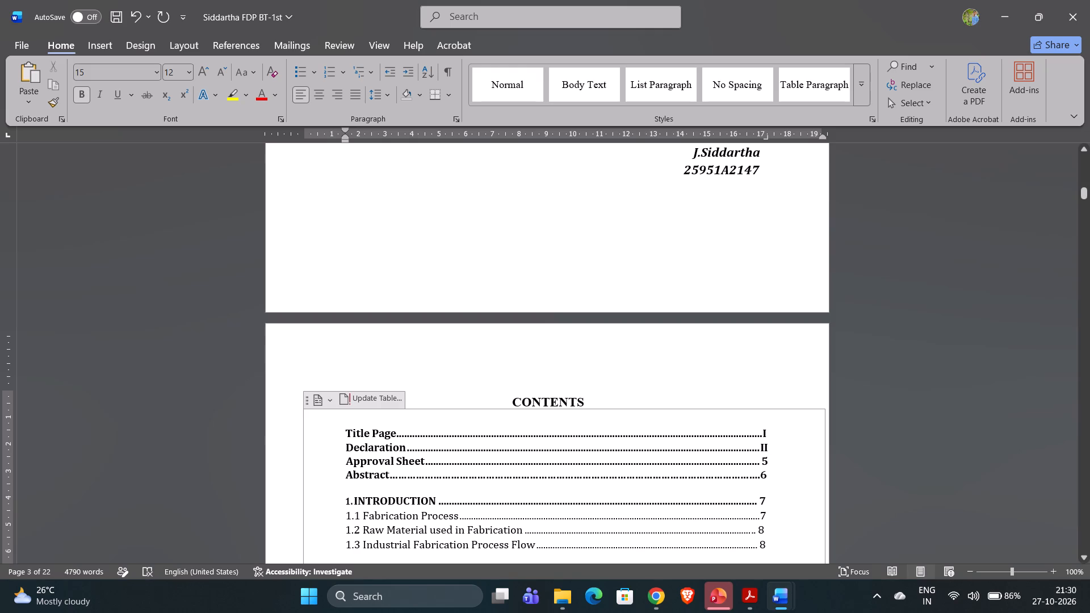
# Change the page number of the Approval Sheet entry to III.
pyautogui.click(772, 464)
pyautogui.press('BackSpace')
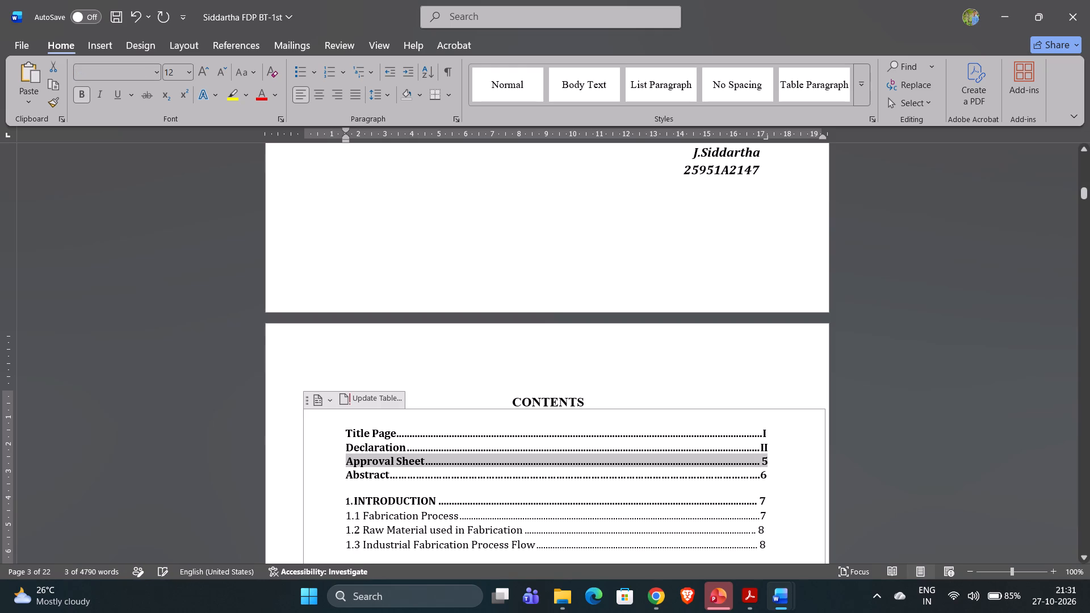
pyautogui.click(772, 464)
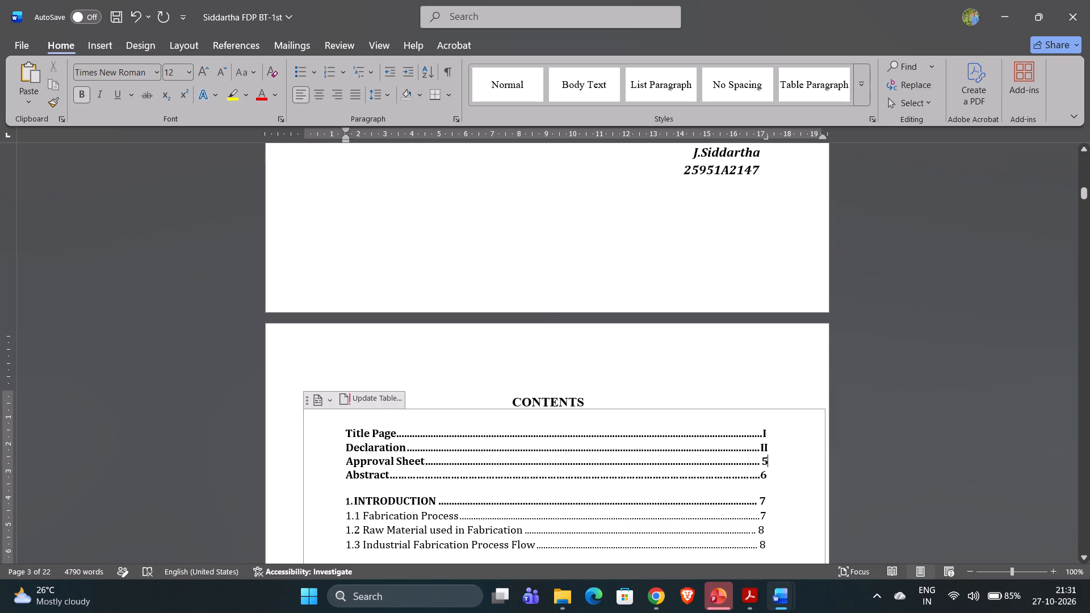
pyautogui.press('BackSpace')
pyautogui.click(769, 463)
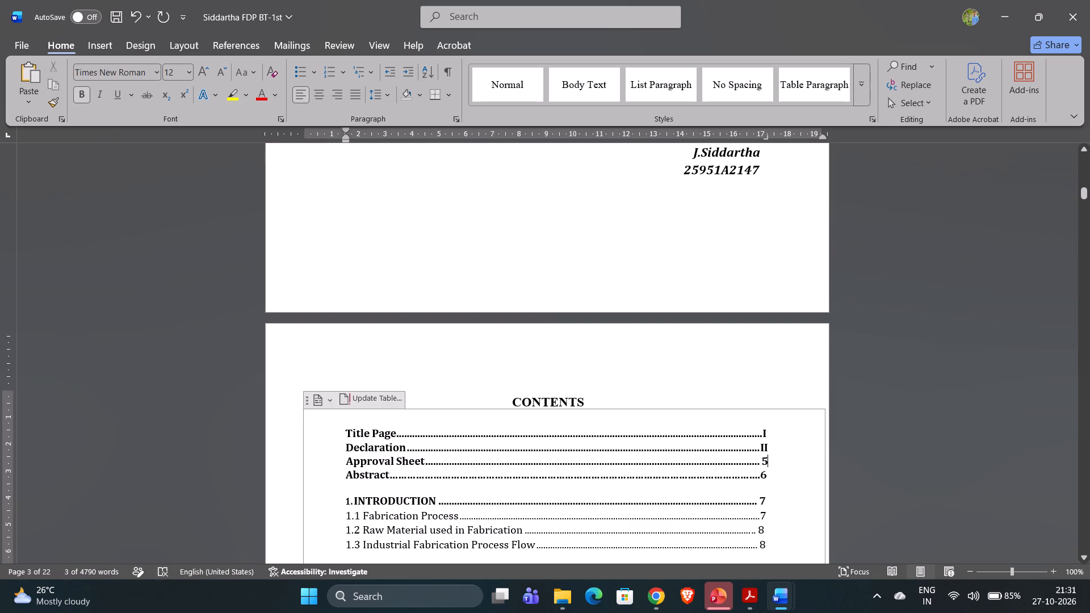
pyautogui.moveTo(769, 463); pyautogui.dragTo(762, 461)
pyautogui.press('BackSpace')
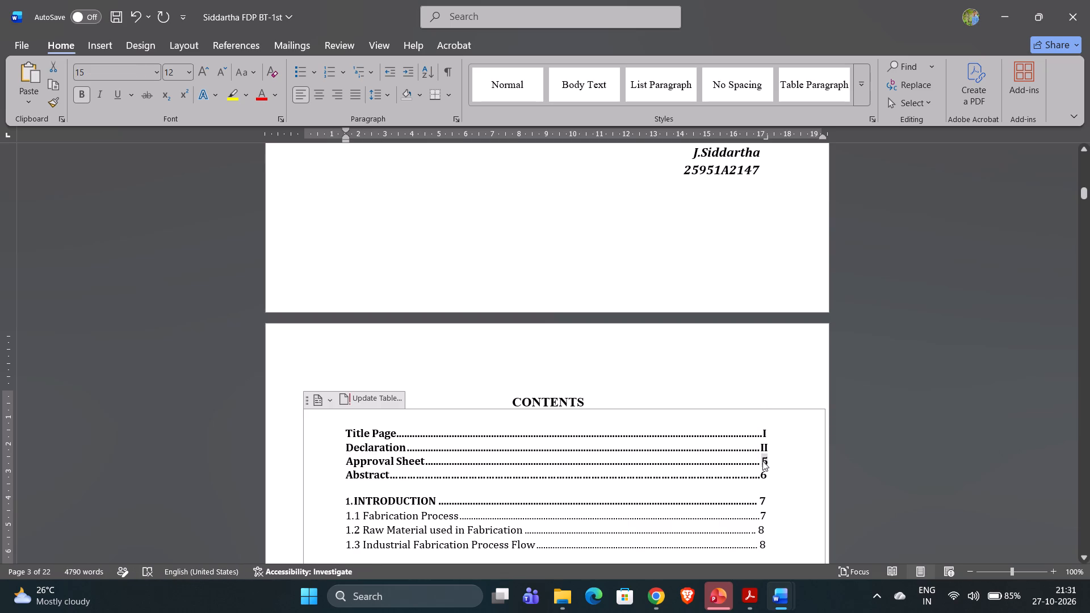
pyautogui.write('III')
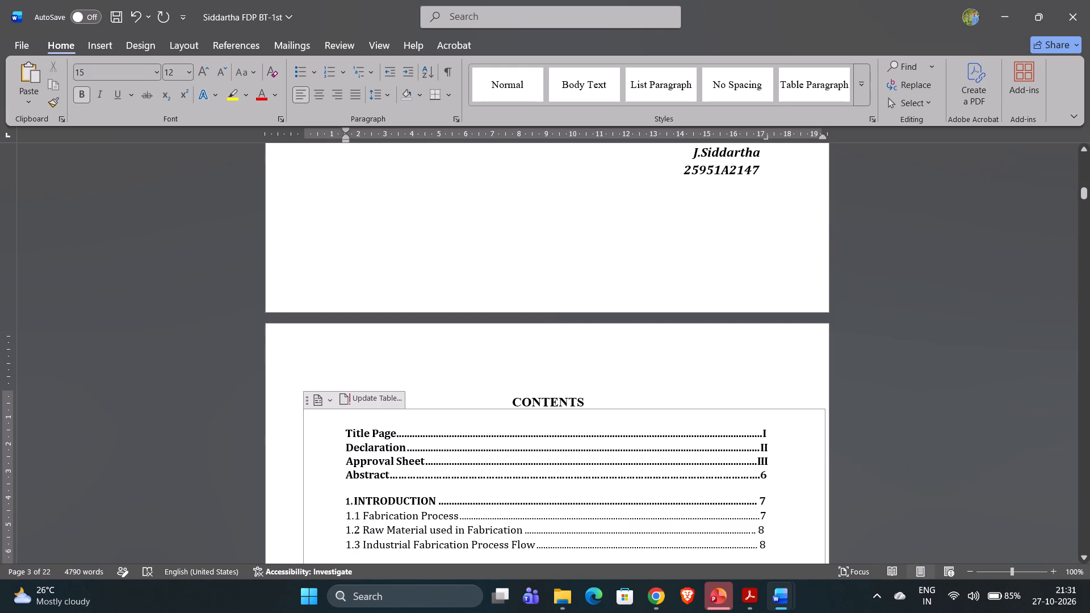
# Change the page number of the Abstract entry in the contents list to the Roman numeral IV.
pyautogui.click(765, 475)
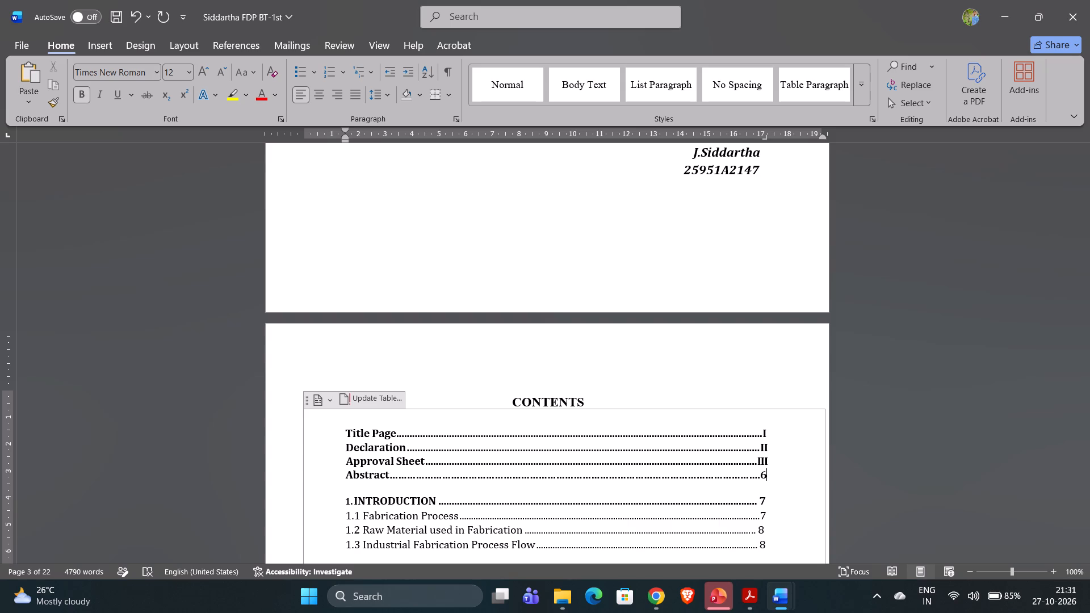
pyautogui.press('BackSpace')
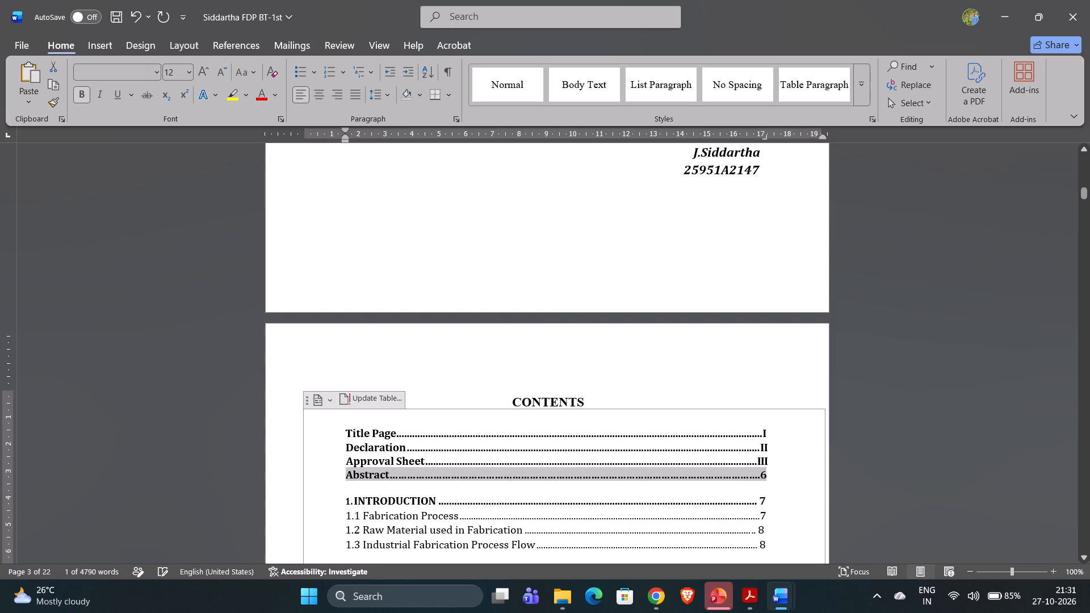
pyautogui.click(774, 479)
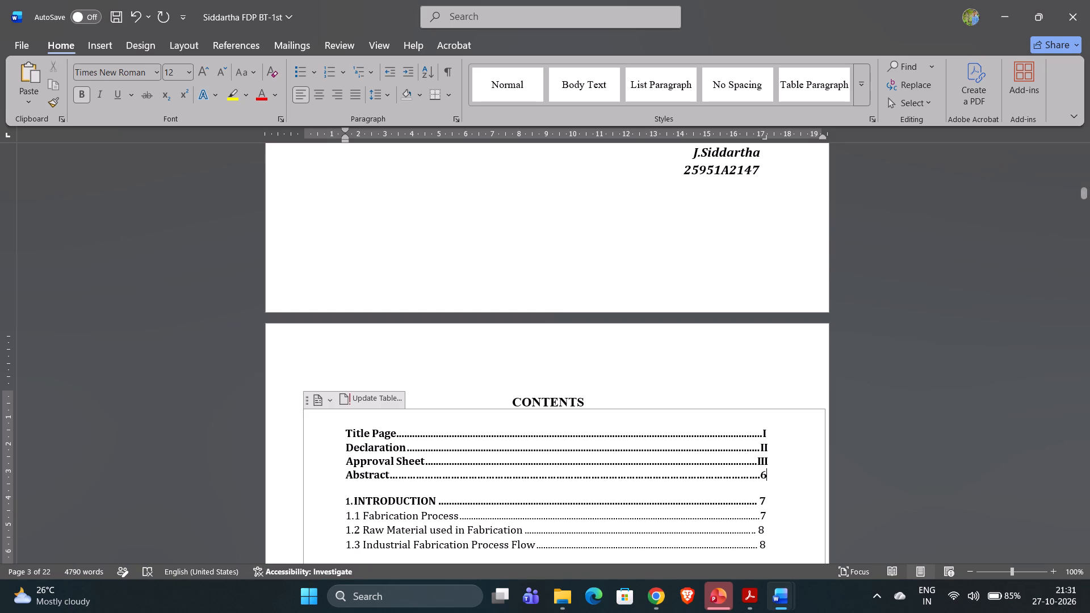
pyautogui.press('BackSpace')
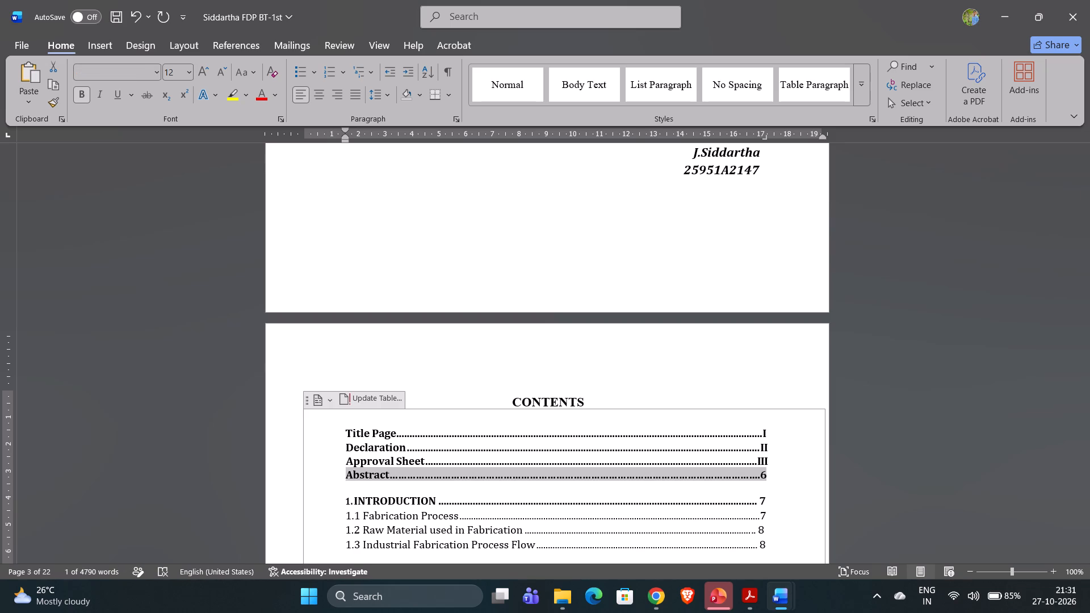
pyautogui.click(774, 479)
pyautogui.moveTo(769, 477); pyautogui.dragTo(762, 477)
pyautogui.press('BackSpace')
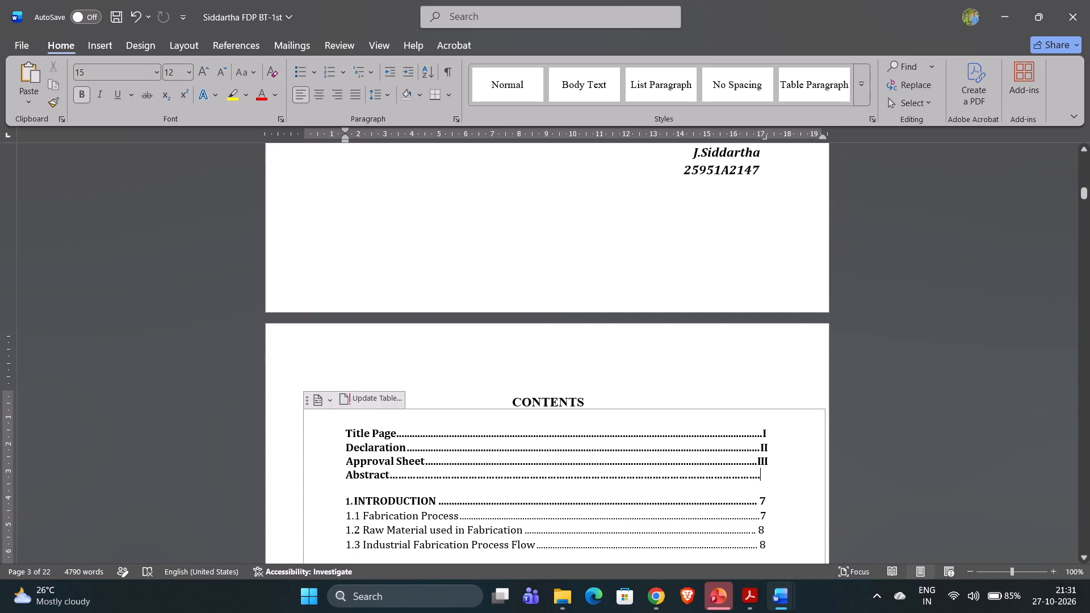
pyautogui.press('i')
pyautogui.press('v')
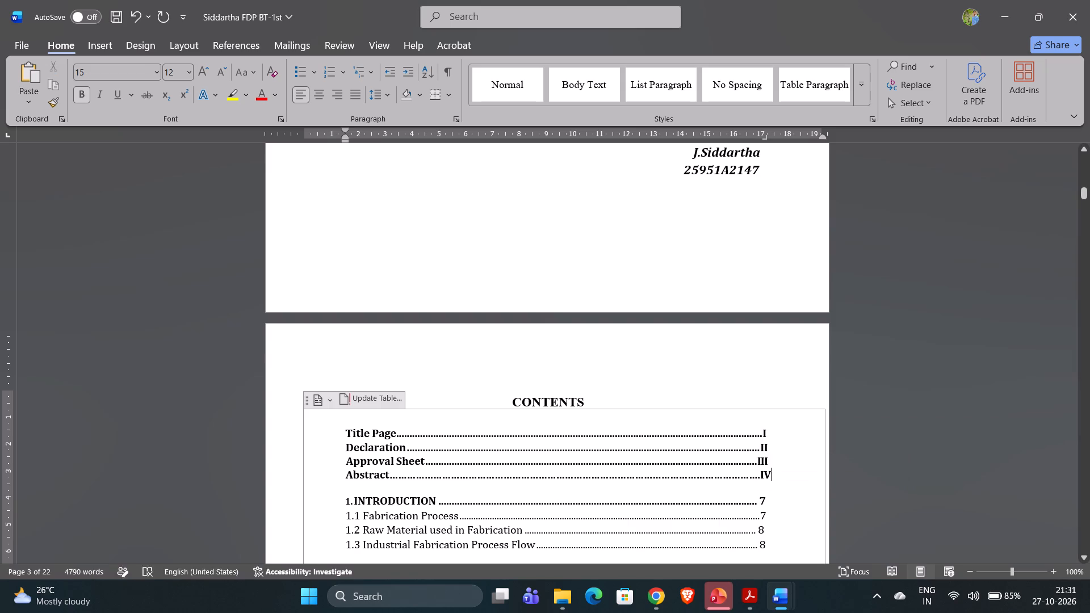
# Shorten the Abstract entry's dot leader so its numeral IV lines up with the page numerals above it.
pyautogui.click(763, 480)
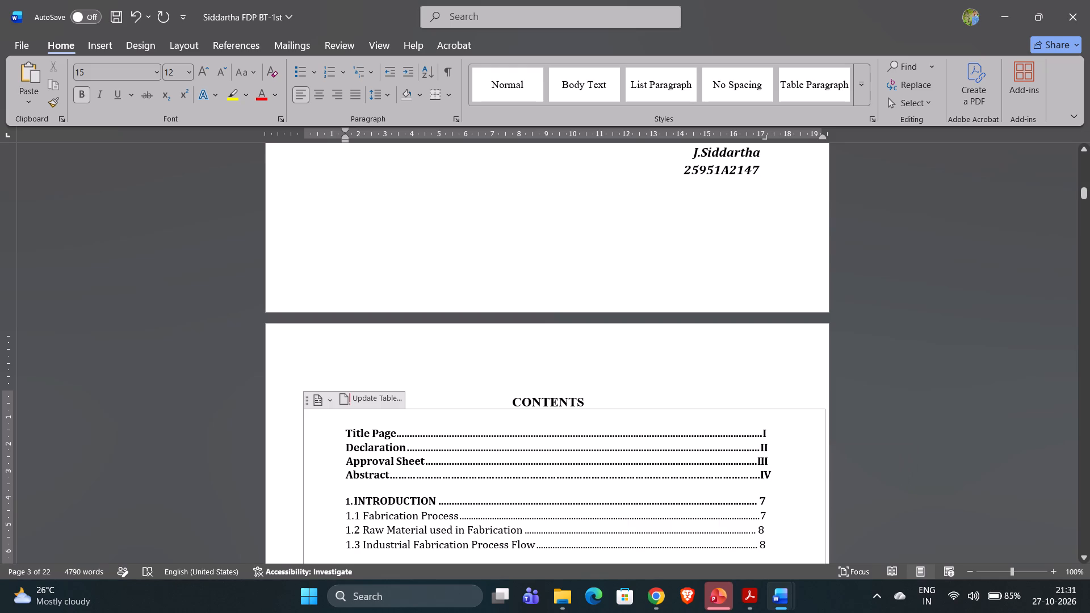
pyautogui.click(761, 478)
pyautogui.press('BackSpace')
pyautogui.press('BackSpace')
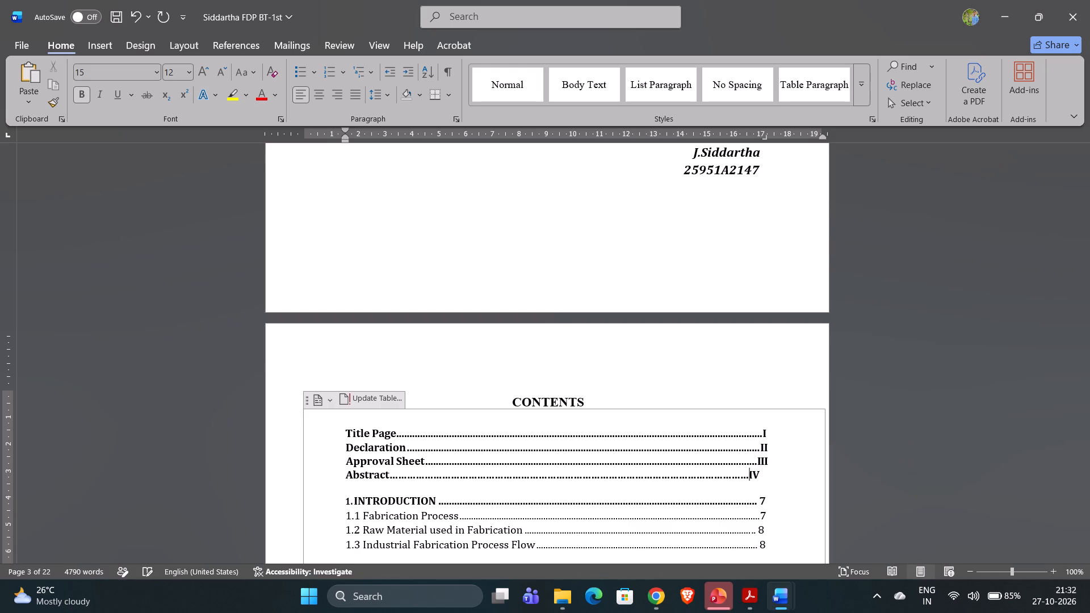
pyautogui.press('space')
pyautogui.press('BackSpace')
pyautogui.write('...')
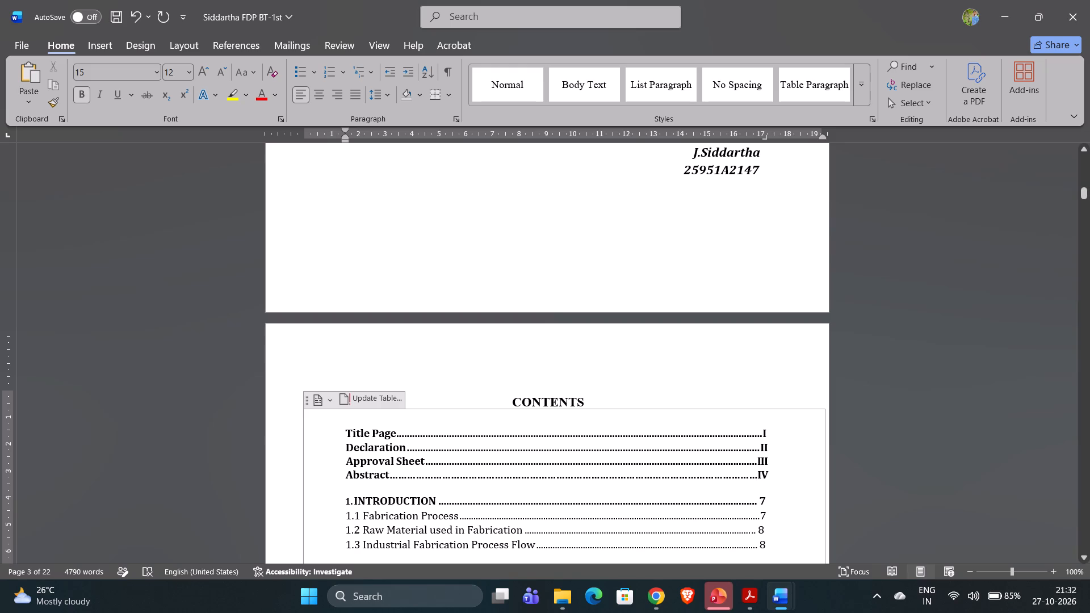
# Examine the rest of the field project report's contents list and its front-matter pages, including their footer page numbers.
pyautogui.scroll(-4, 653, 414)
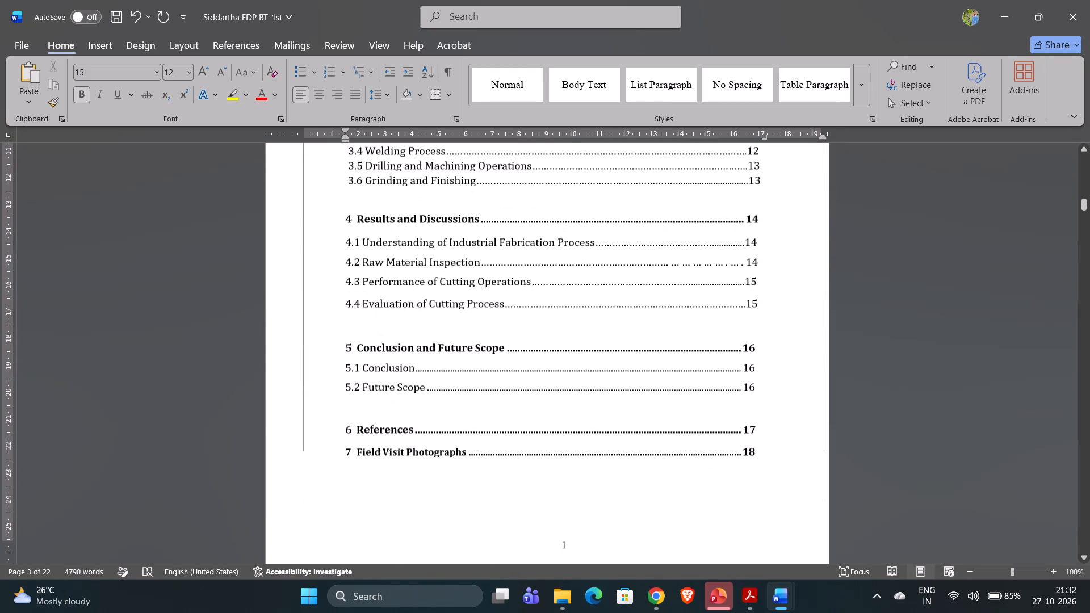
pyautogui.scroll(-1, 653, 414)
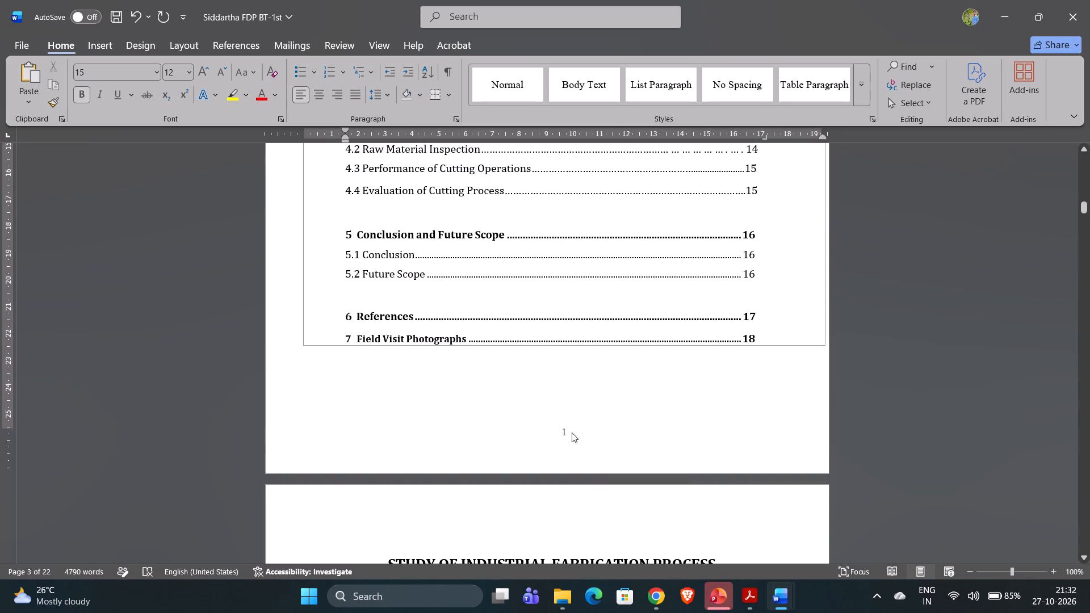
pyautogui.click(572, 433)
pyautogui.click(564, 434)
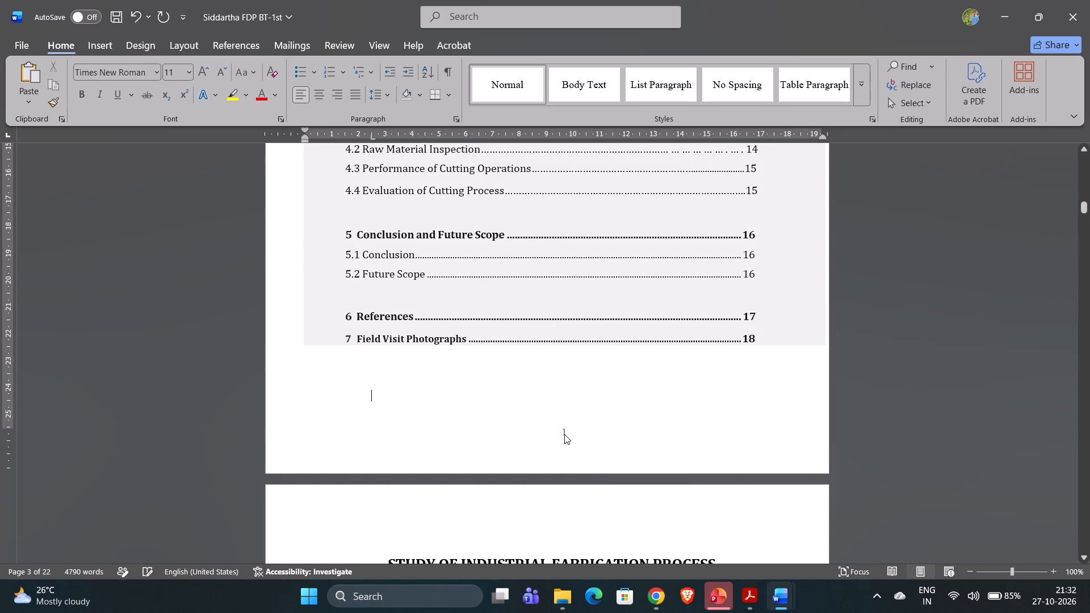
pyautogui.scroll(-9, 564, 434)
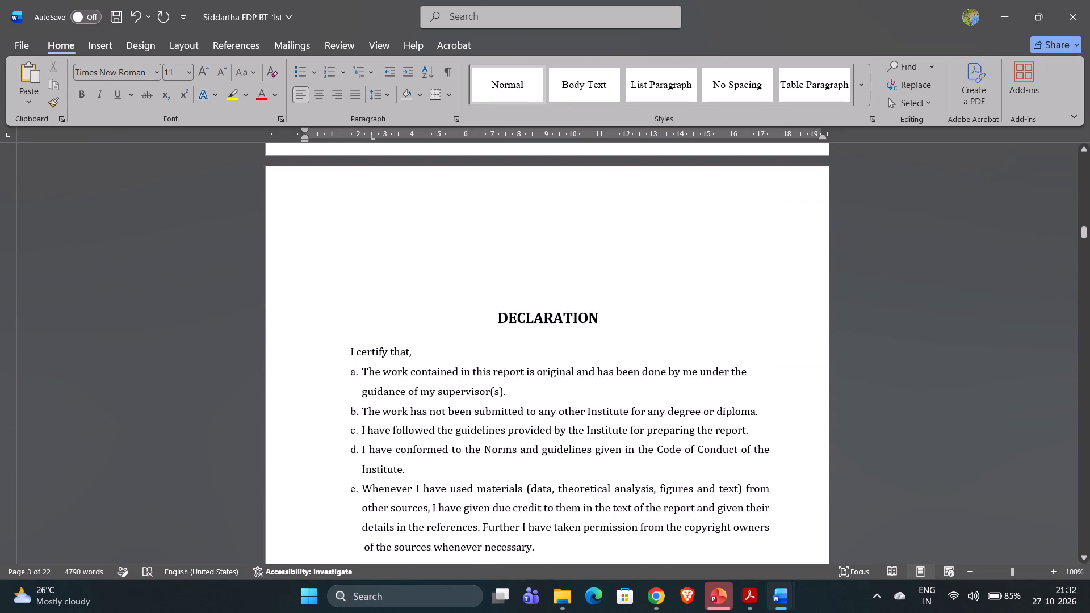
pyautogui.scroll(-2, 564, 434)
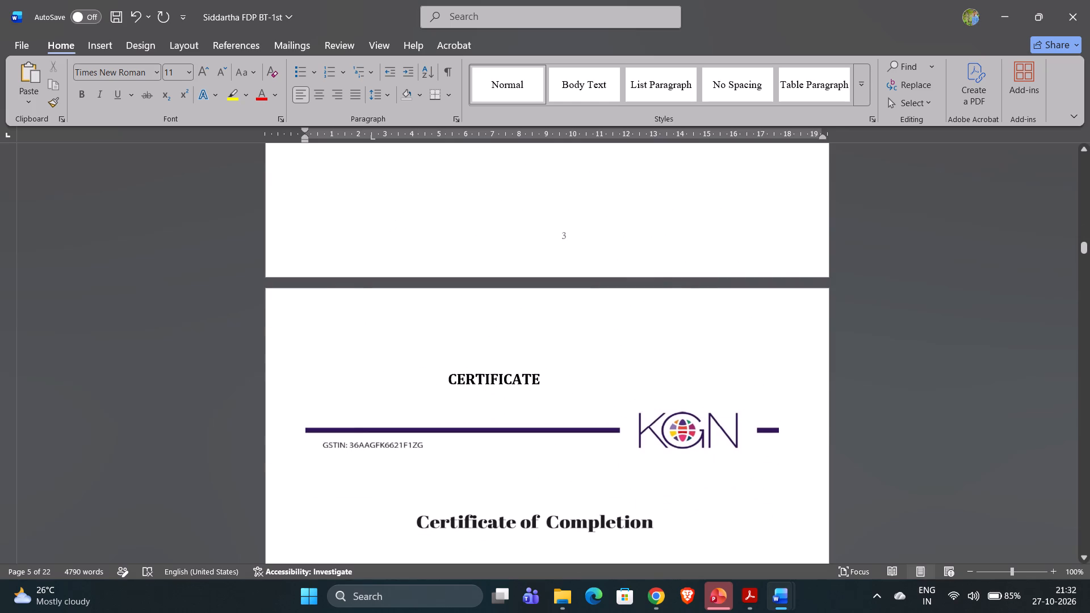
pyautogui.scroll(8, 564, 434)
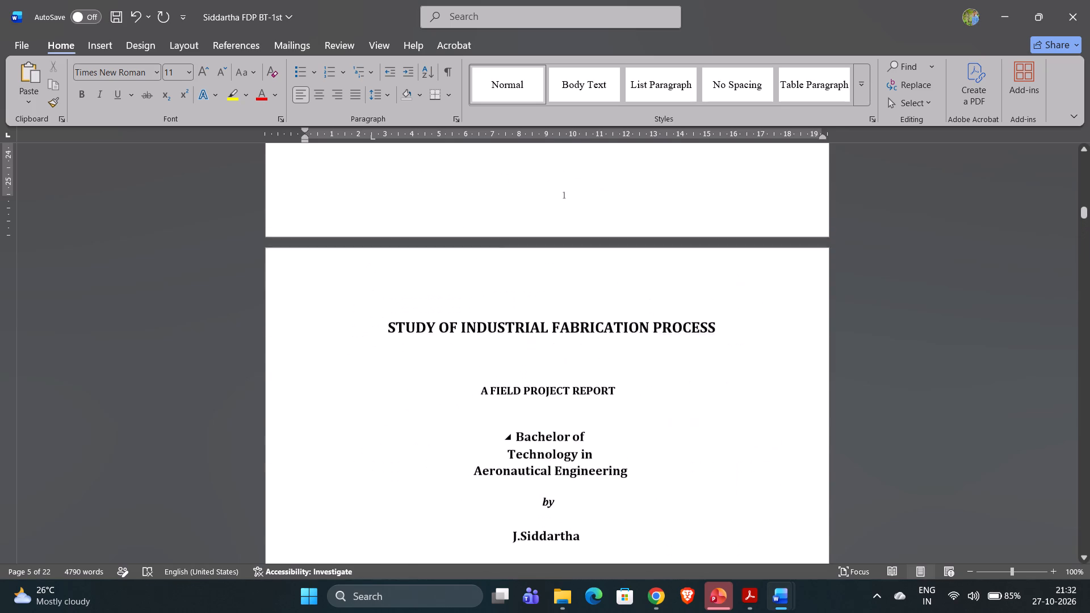
pyautogui.scroll(2, 564, 434)
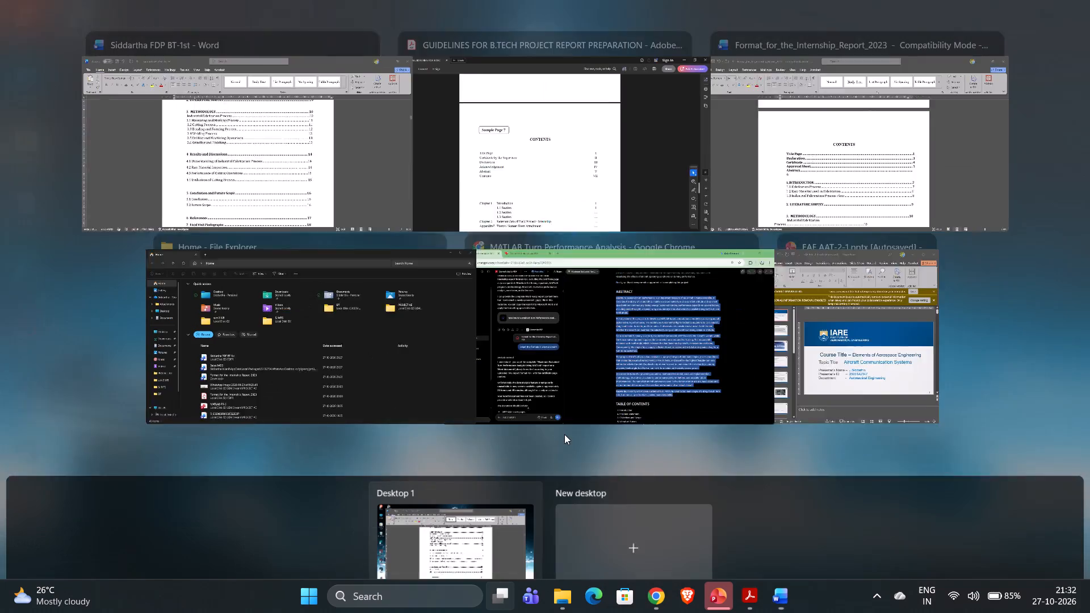
pyautogui.click(255, 149)
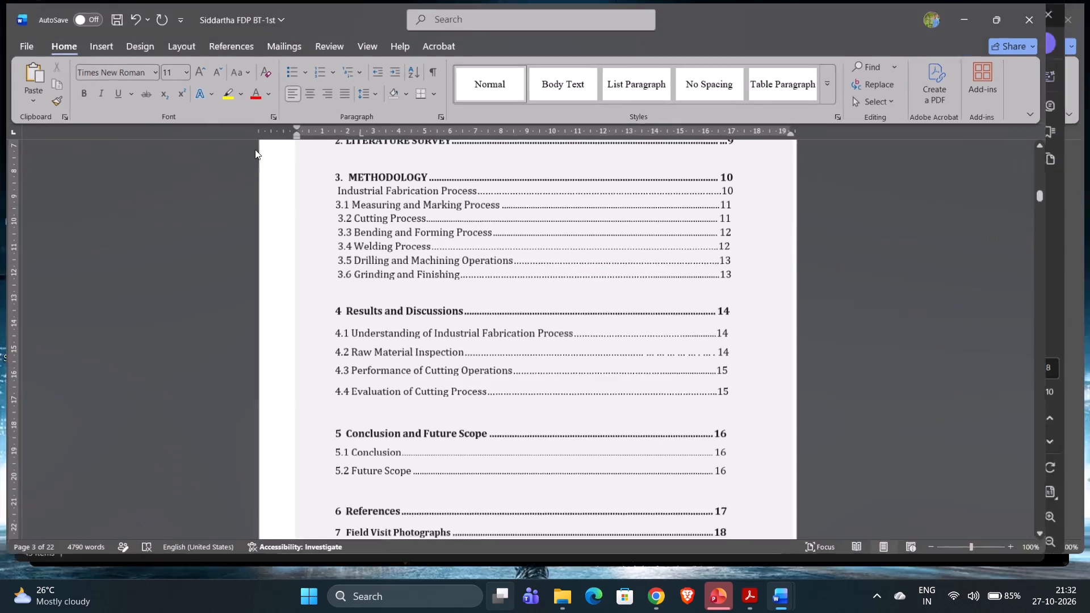
pyautogui.scroll(3, 392, 268)
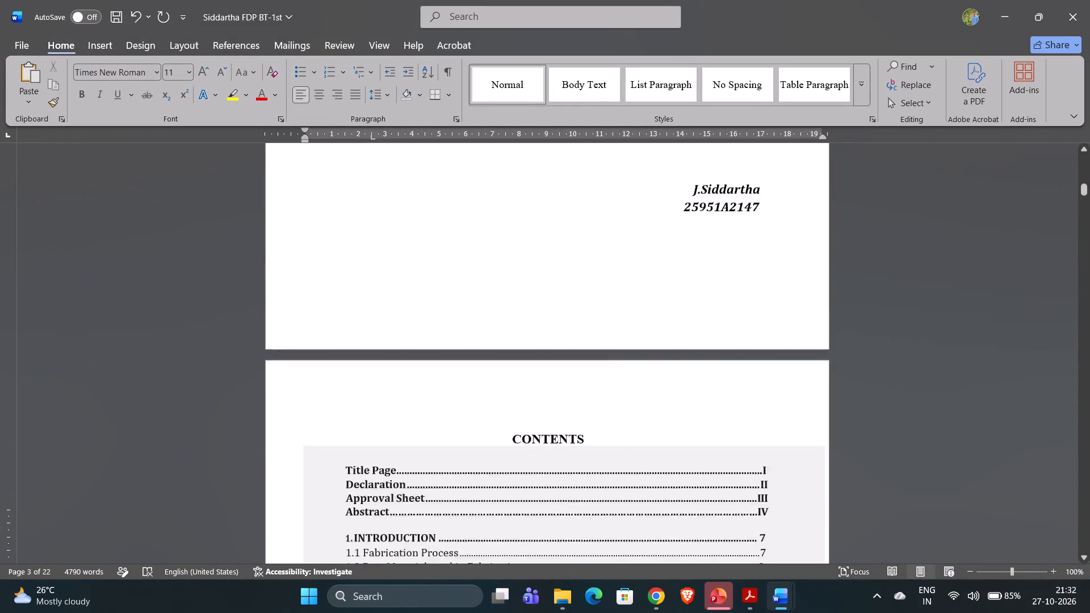
pyautogui.scroll(-5, 392, 268)
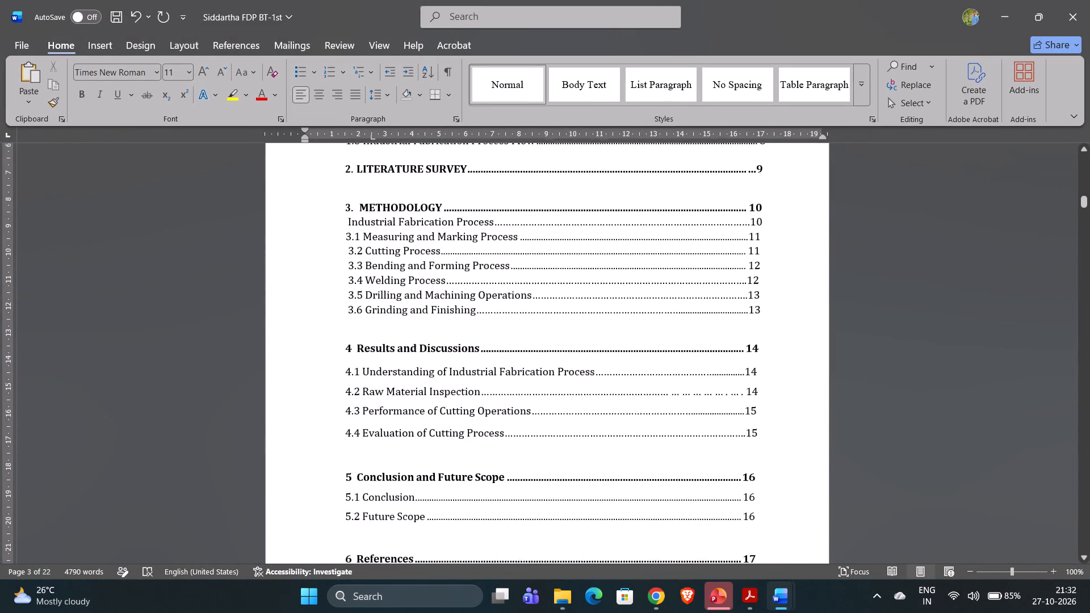
pyautogui.scroll(-9, 392, 268)
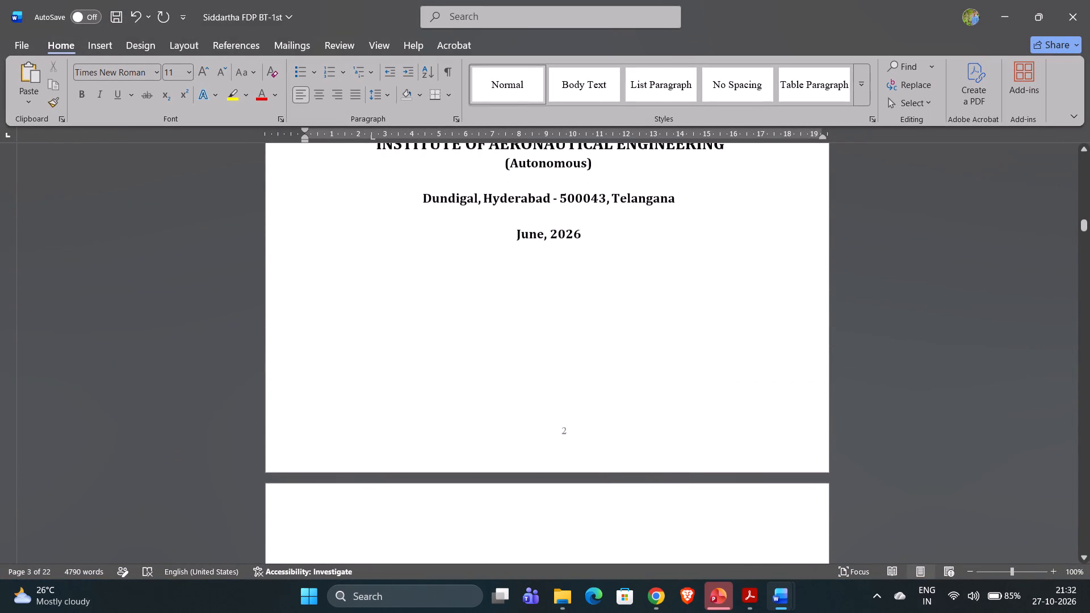
pyautogui.scroll(-4, 392, 268)
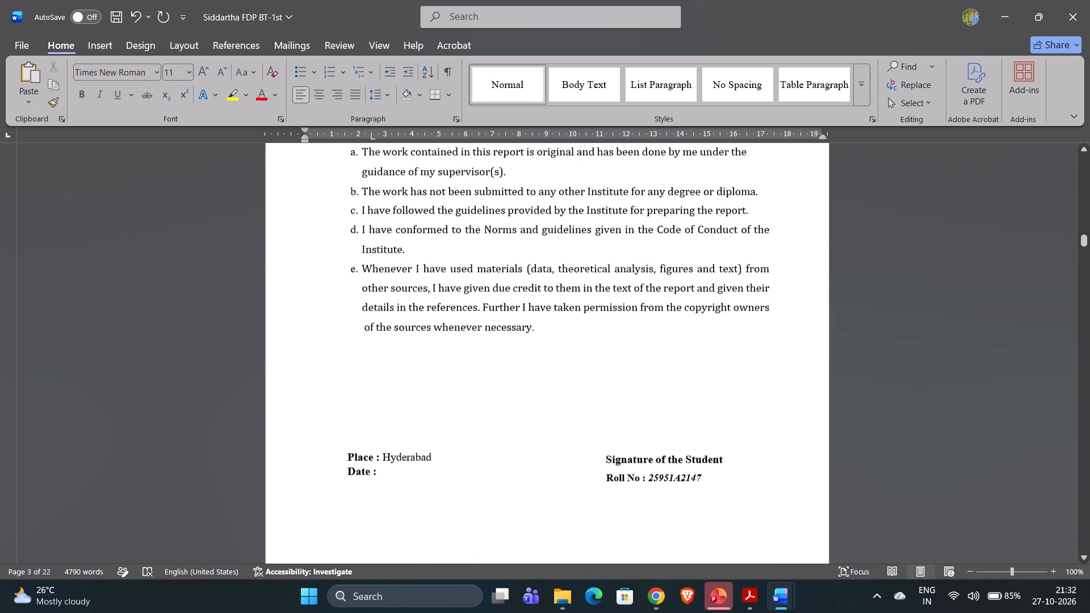
pyautogui.scroll(-4, 392, 268)
pyautogui.scroll(8, 392, 268)
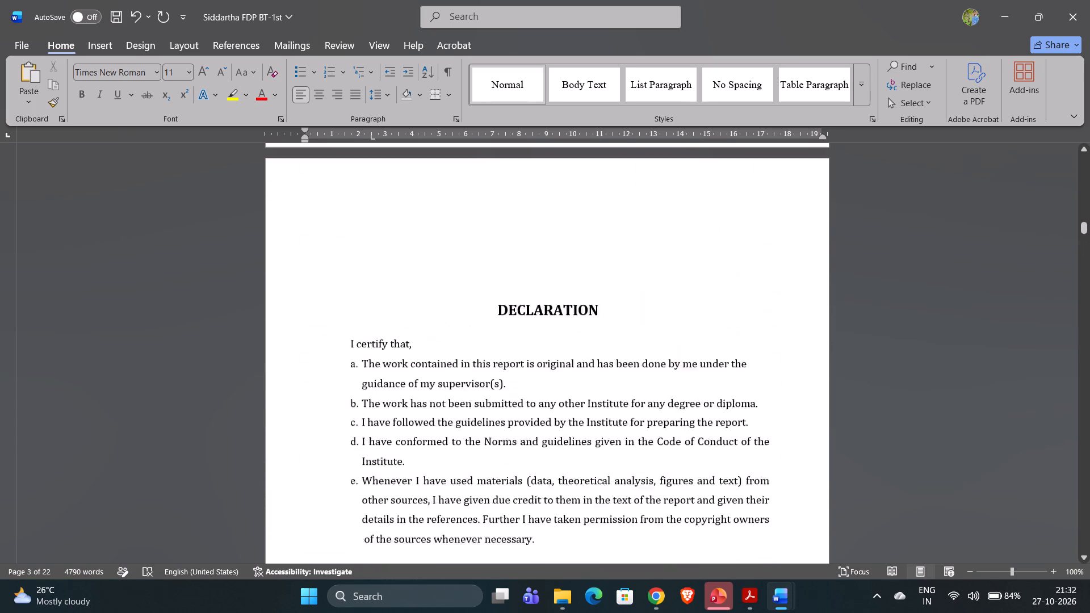
pyautogui.scroll(1, 392, 268)
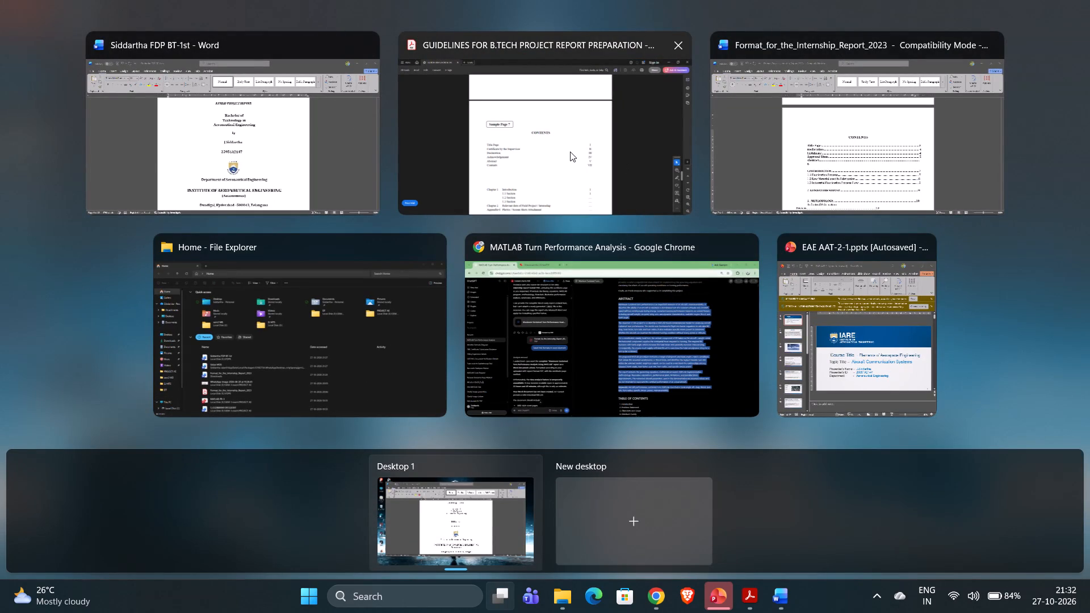
# Switch to the Format_for_the_Internship_Report_2023 document and change its Title Page contents entry to page I.
pyautogui.click(570, 152)
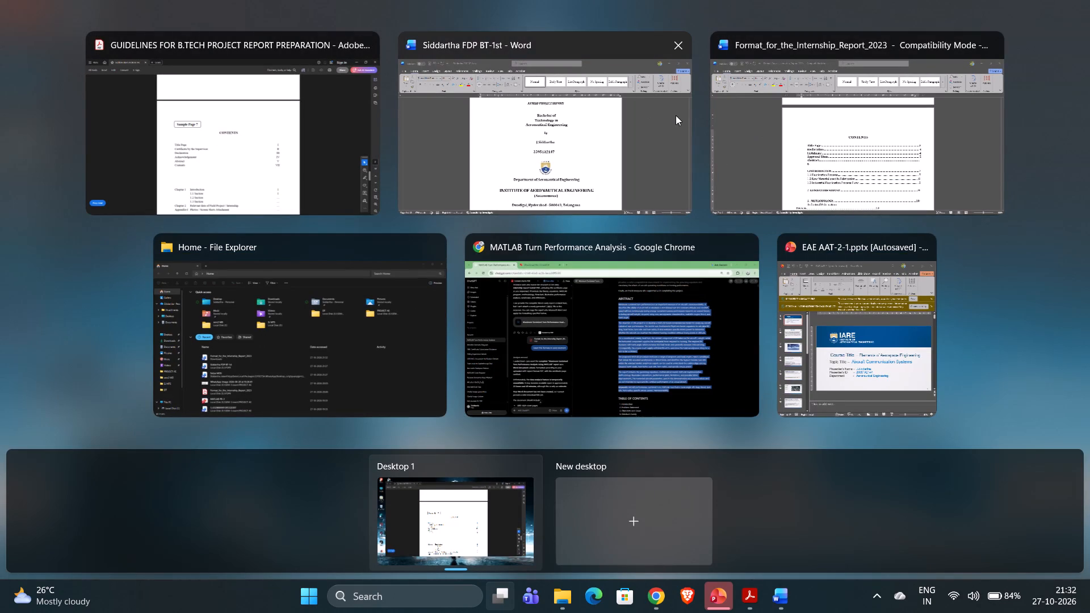
pyautogui.click(820, 124)
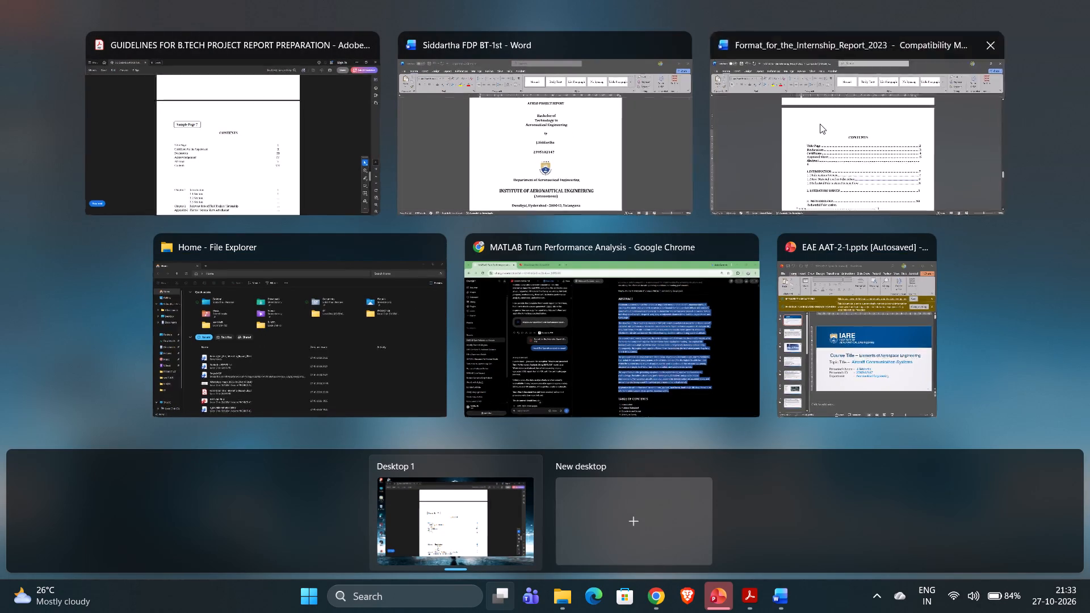
pyautogui.scroll(-1, 452, 259)
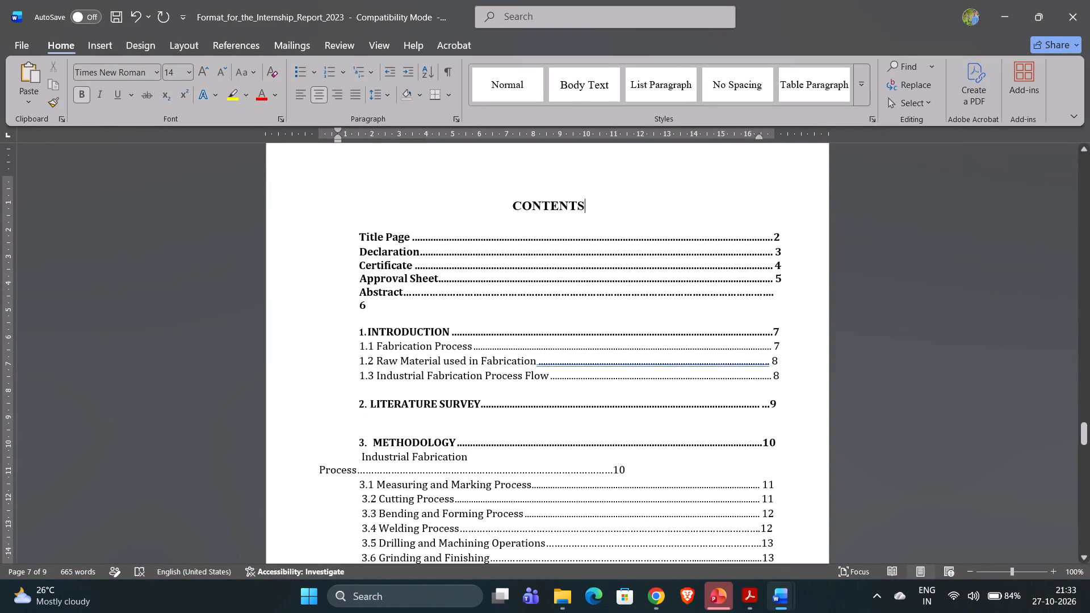
pyautogui.scroll(-1, 452, 259)
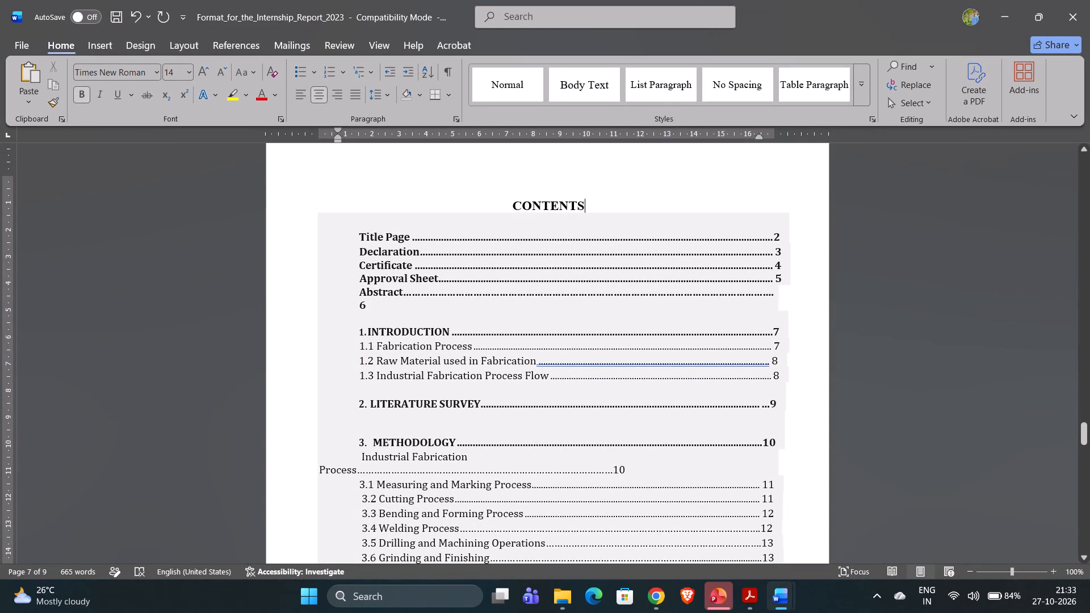
pyautogui.click(779, 238)
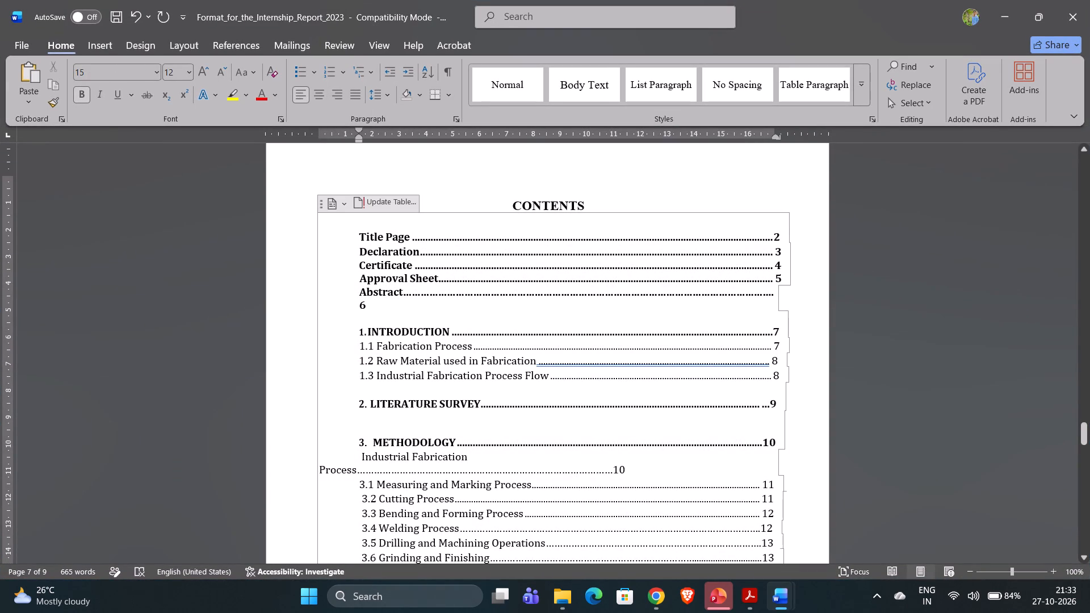
pyautogui.press('BackSpace')
pyautogui.press('i')
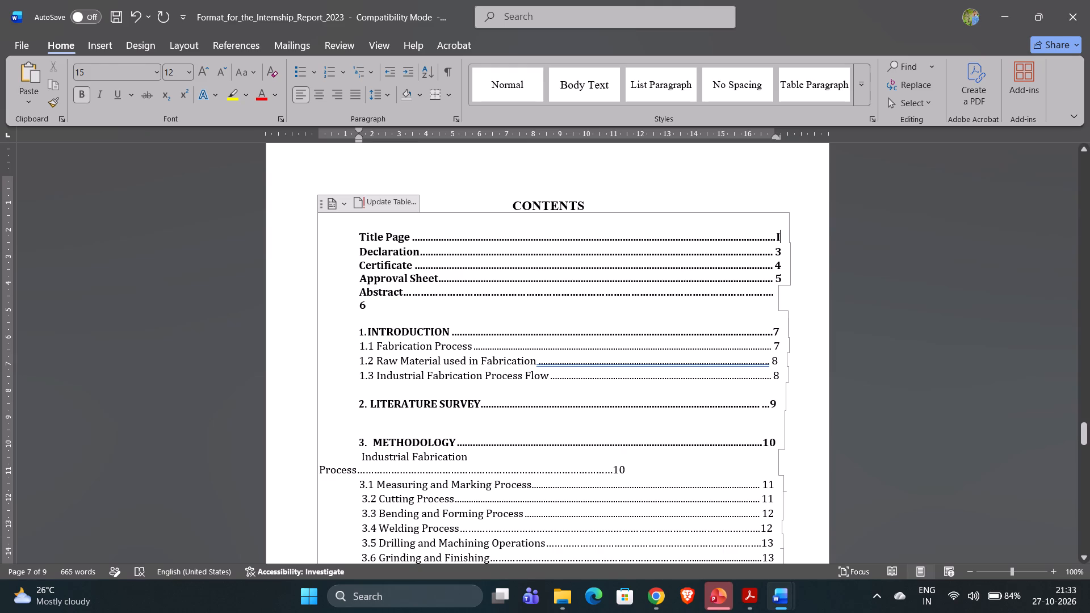
# Change the page number of the Declaration entry to II, keeping the entry's title and dot leader.
pyautogui.click(783, 253)
pyautogui.press('BackSpace')
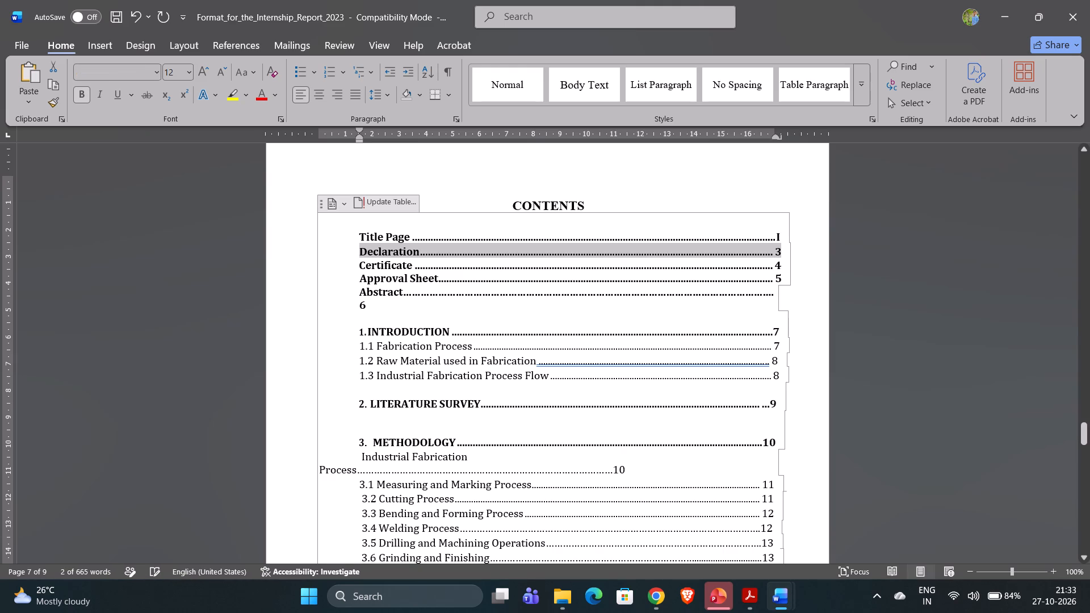
pyautogui.click(783, 253)
pyautogui.moveTo(783, 253); pyautogui.dragTo(777, 253)
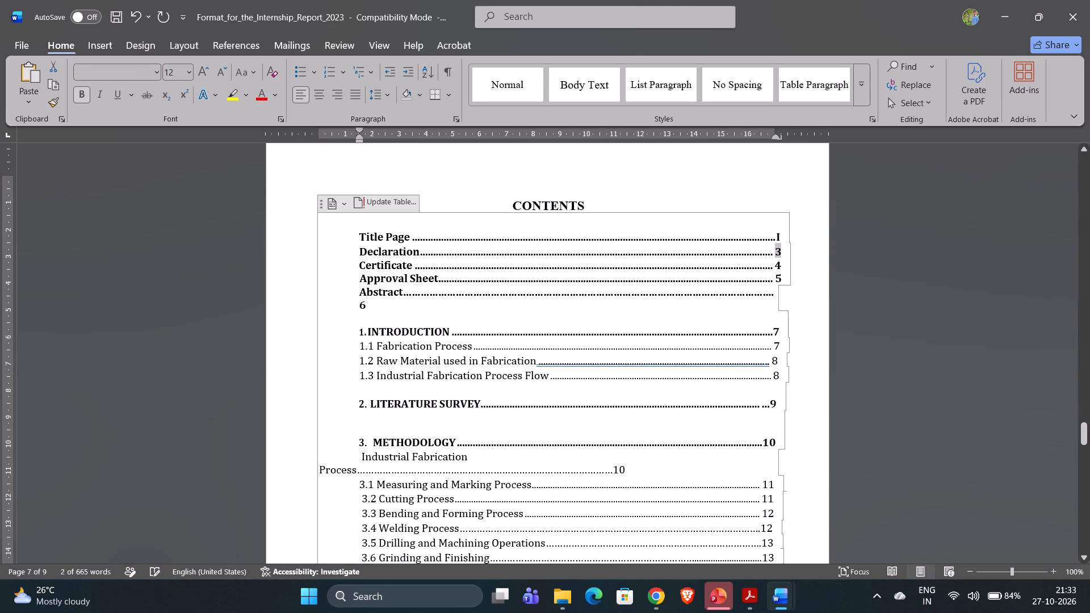
pyautogui.press('BackSpace')
pyautogui.write('II')
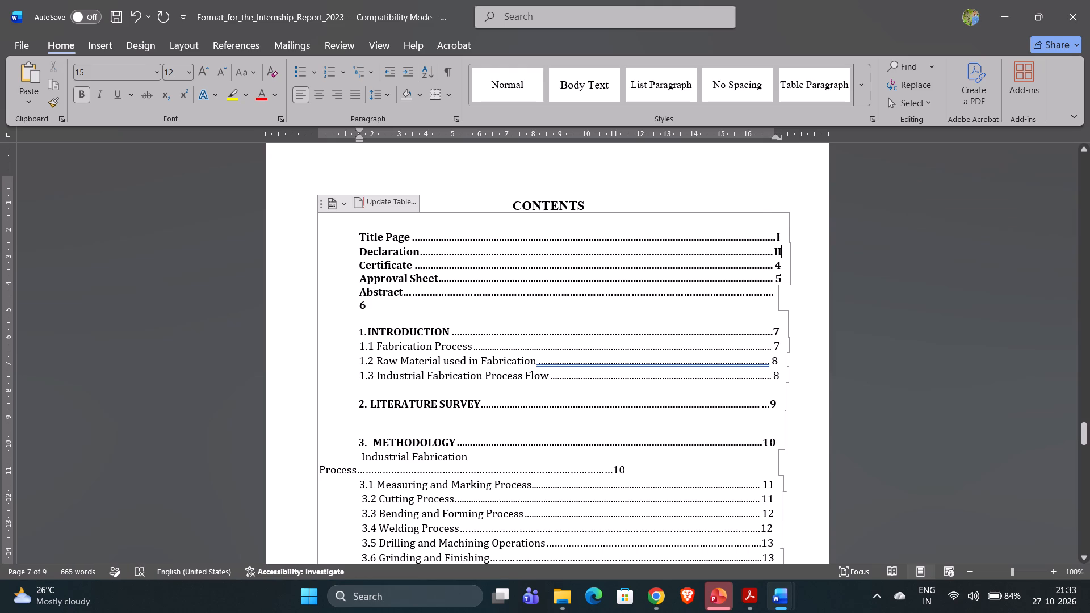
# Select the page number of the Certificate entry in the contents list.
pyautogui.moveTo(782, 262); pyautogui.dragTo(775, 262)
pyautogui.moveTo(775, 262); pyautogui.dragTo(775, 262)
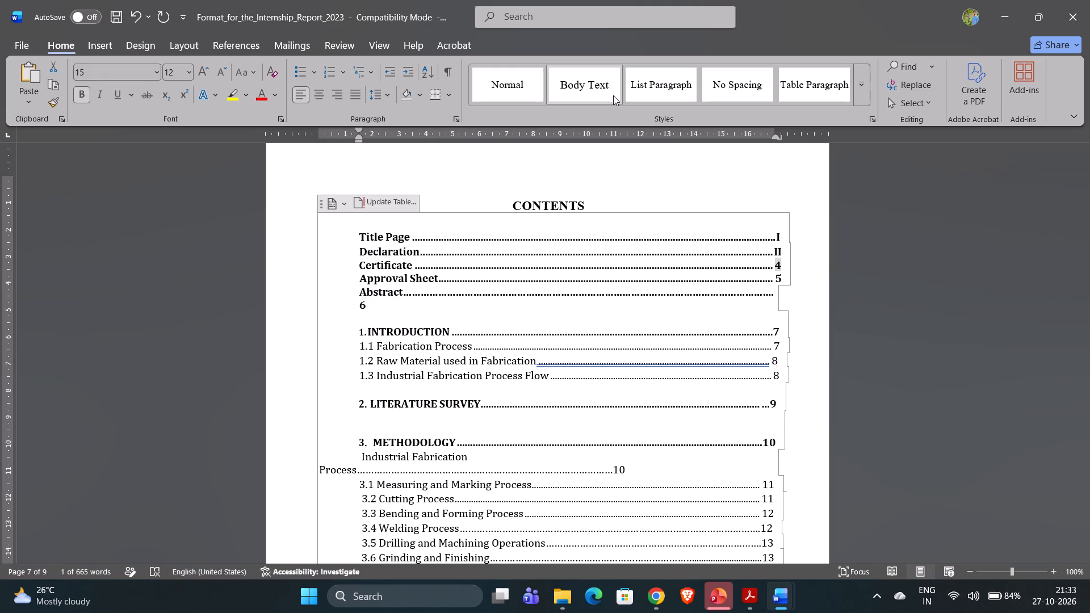
# Switch to the field project report and examine its completion certificate page, title page and contents list.
pyautogui.moveTo(398, 149); pyautogui.dragTo(397, 149)
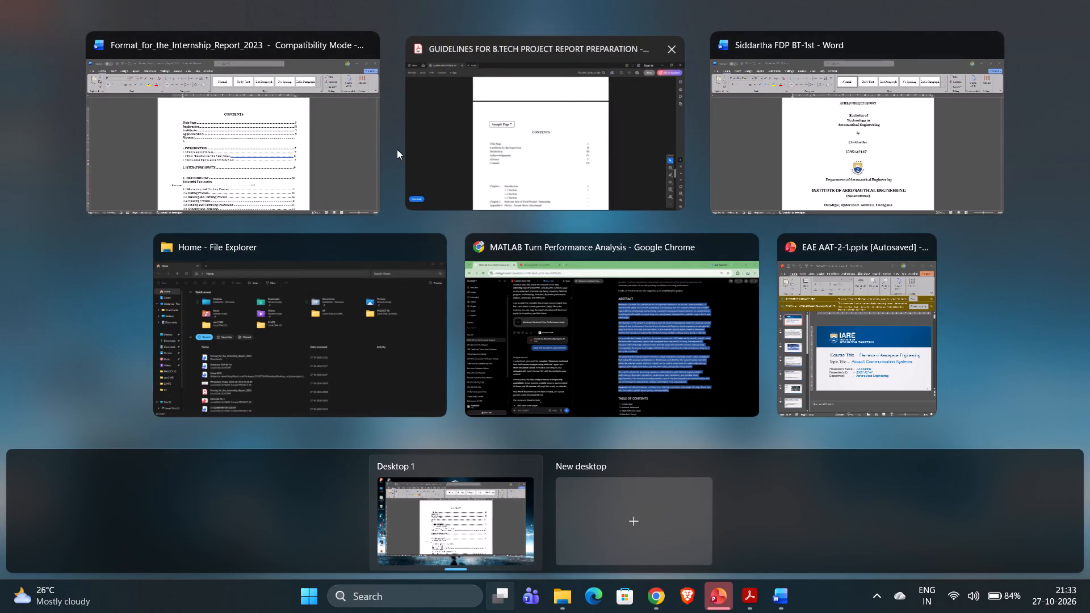
pyautogui.moveTo(397, 149); pyautogui.dragTo(375, 133)
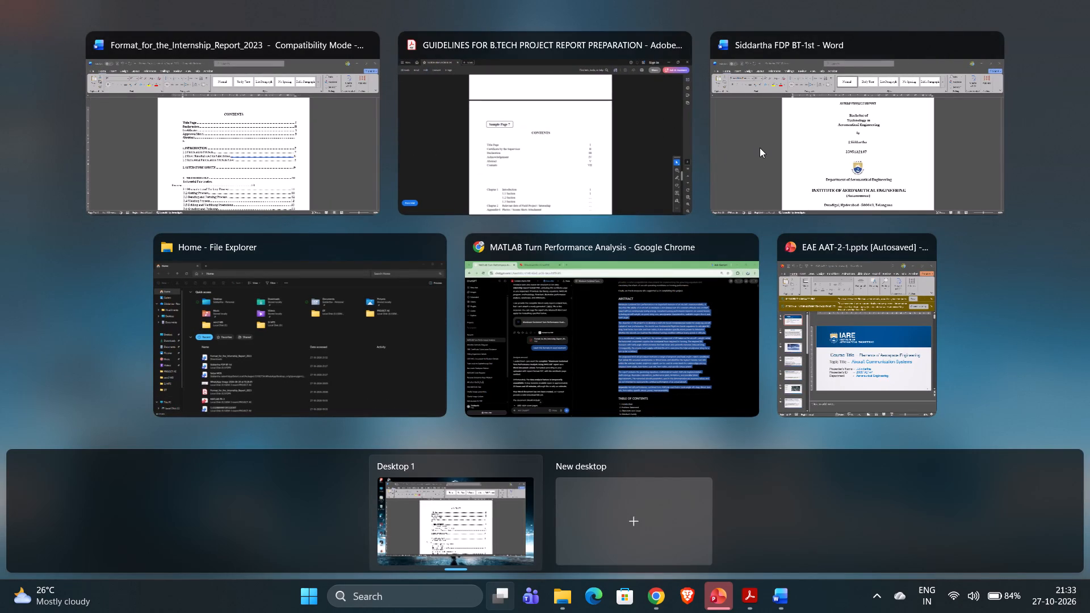
pyautogui.click(760, 148)
pyautogui.scroll(-11, 565, 266)
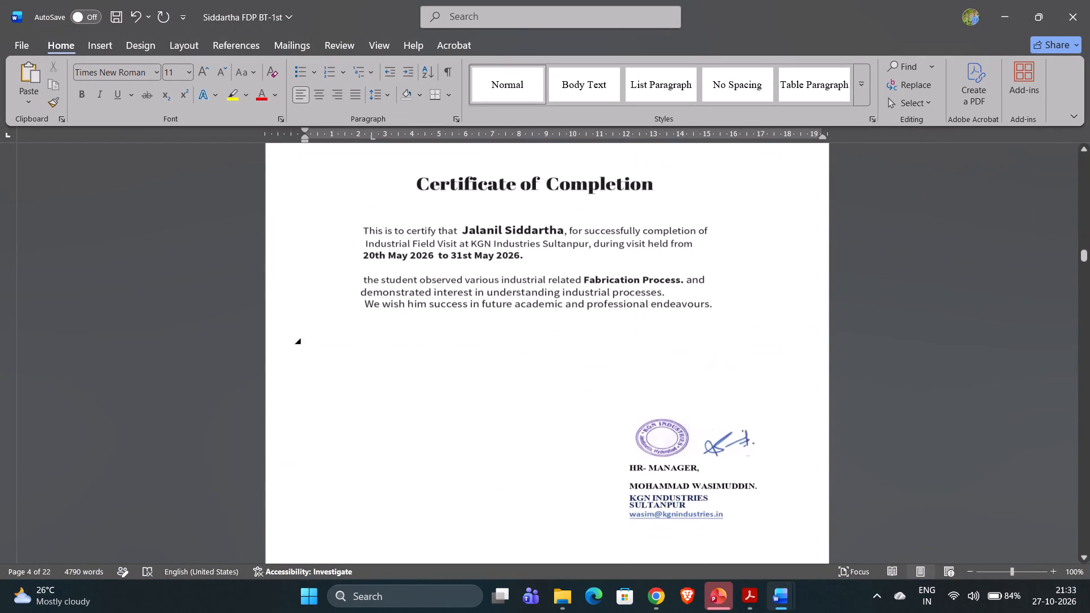
pyautogui.scroll(8, 565, 266)
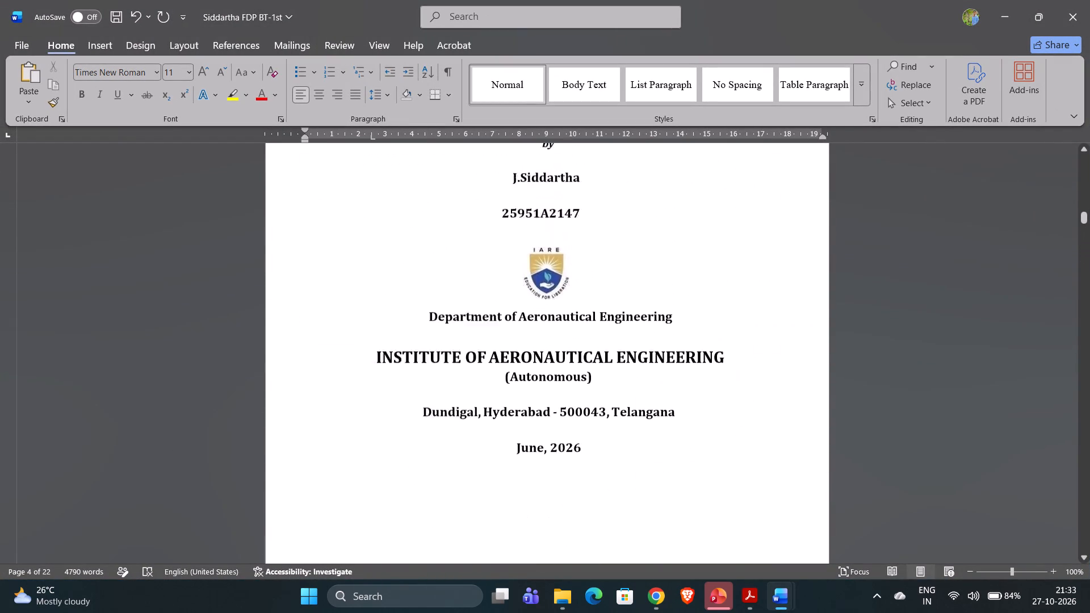
pyautogui.scroll(2, 565, 266)
pyautogui.scroll(-3, 565, 266)
pyautogui.scroll(5, 565, 266)
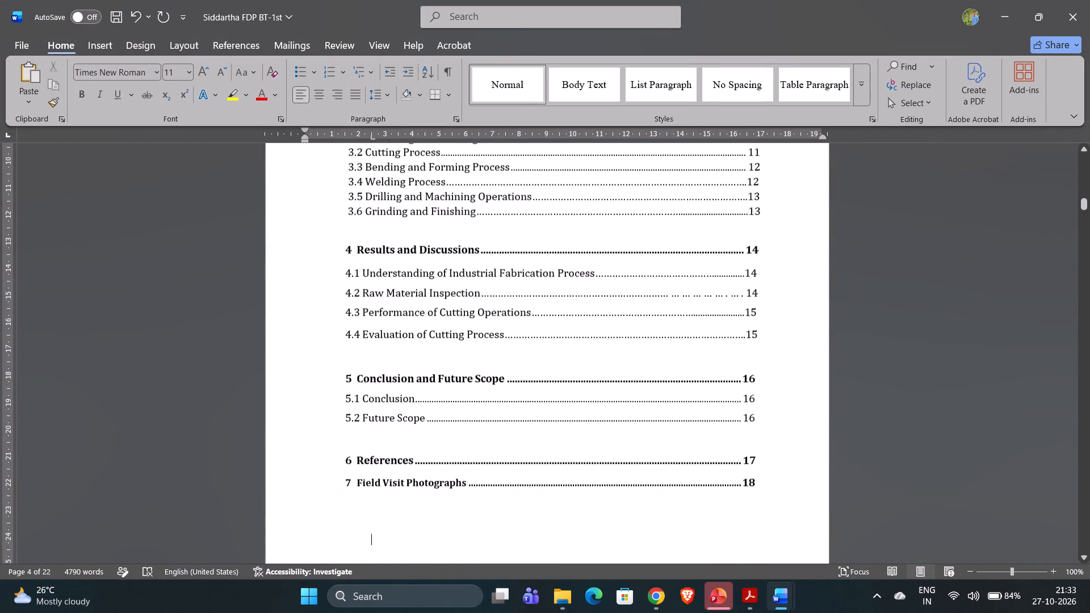
pyautogui.scroll(2, 565, 266)
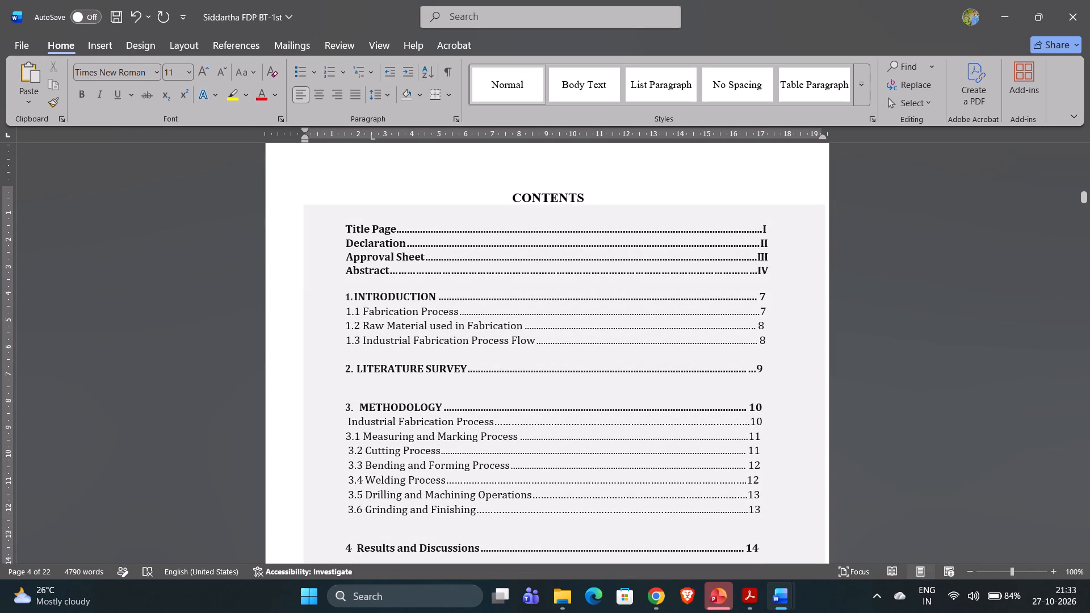
# Close the field project report without saving its changes.
pyautogui.click(662, 205)
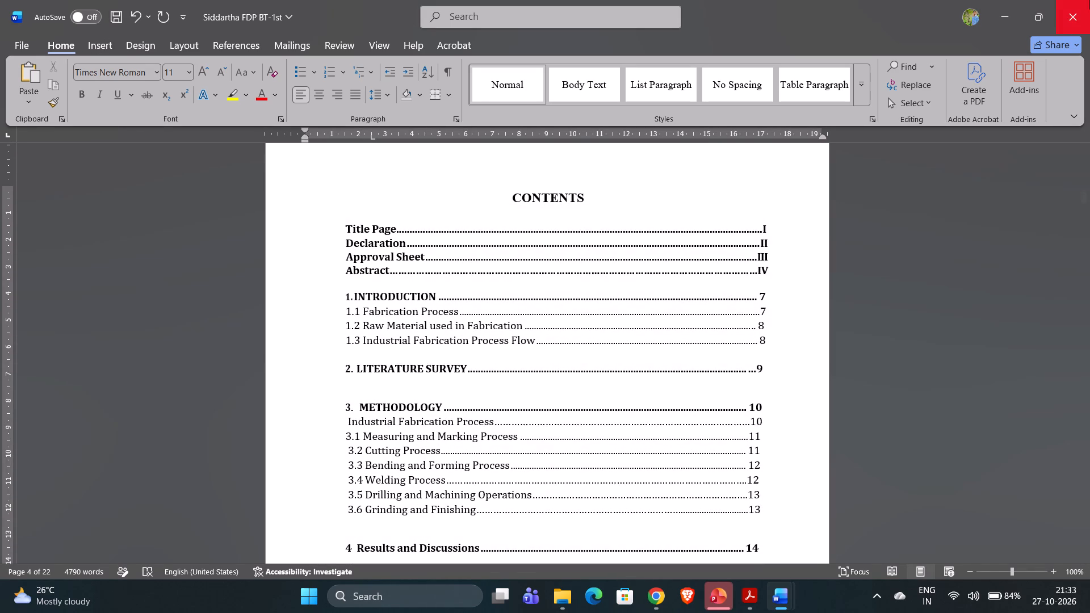
pyautogui.click(1085, 13)
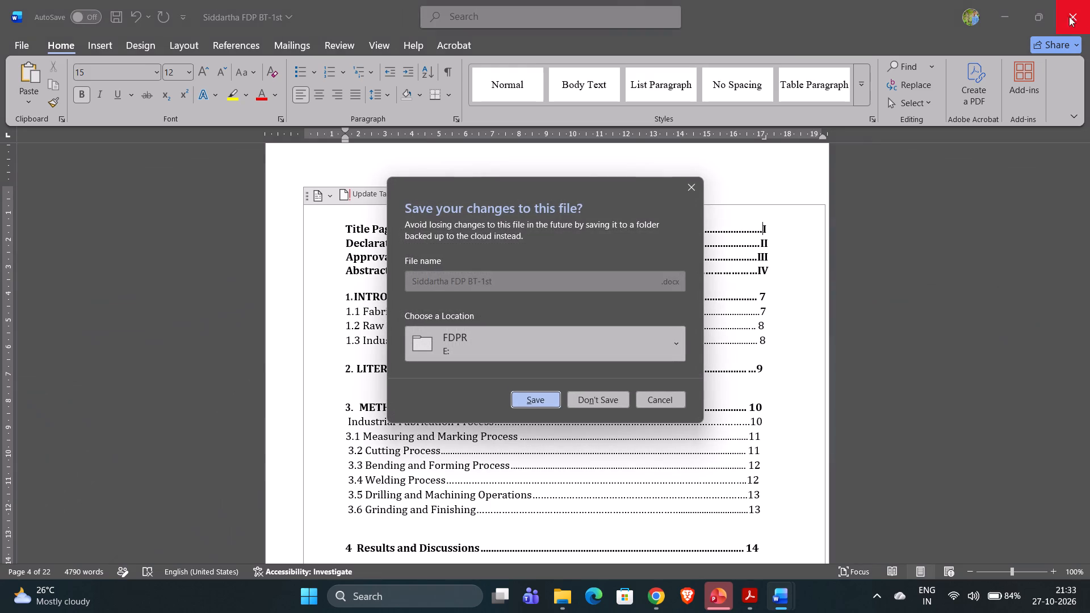
pyautogui.click(590, 401)
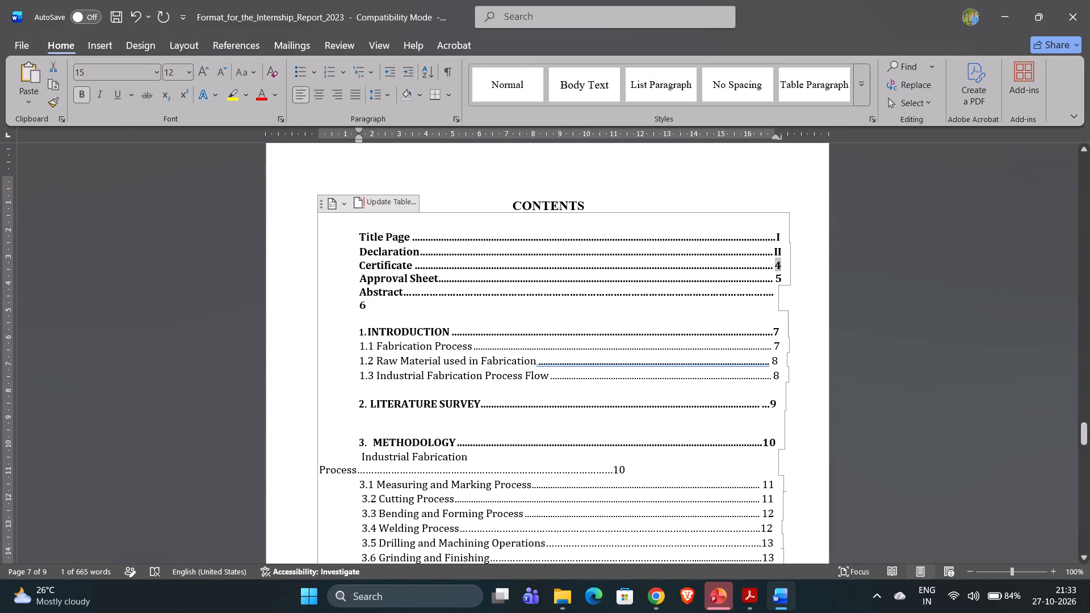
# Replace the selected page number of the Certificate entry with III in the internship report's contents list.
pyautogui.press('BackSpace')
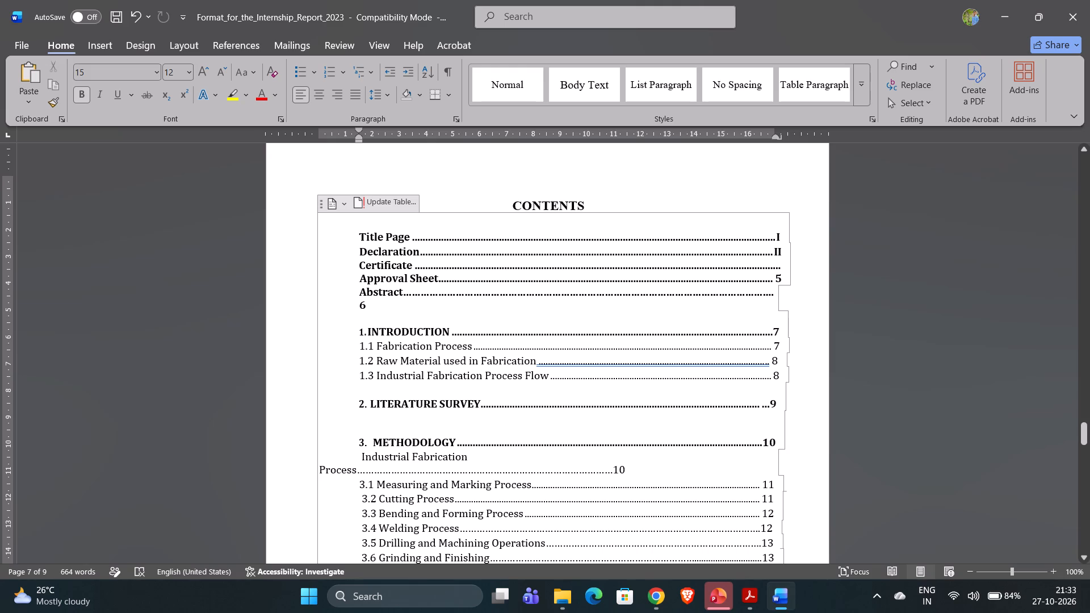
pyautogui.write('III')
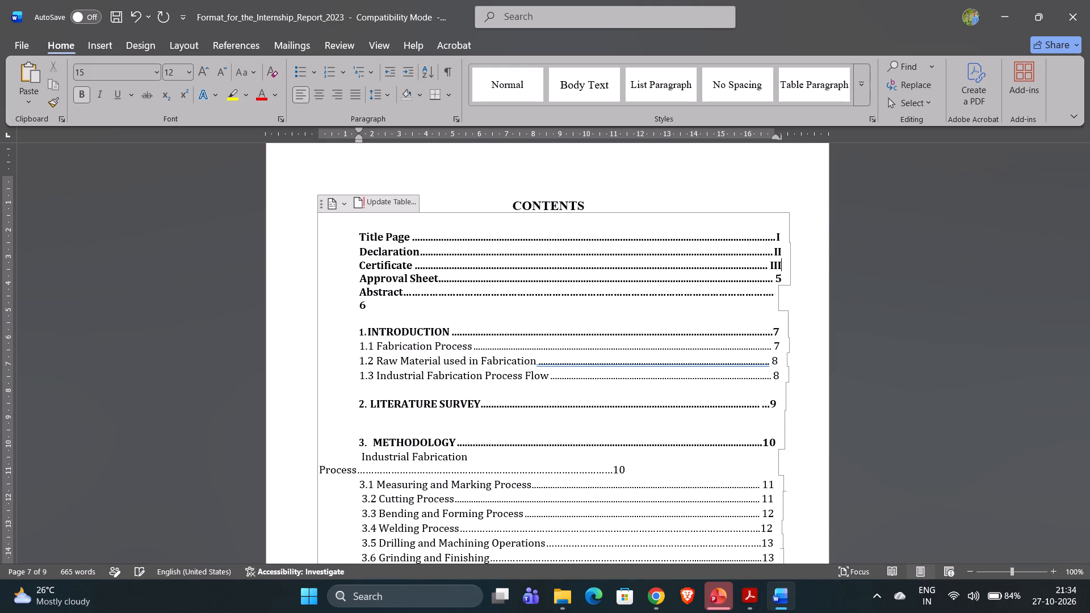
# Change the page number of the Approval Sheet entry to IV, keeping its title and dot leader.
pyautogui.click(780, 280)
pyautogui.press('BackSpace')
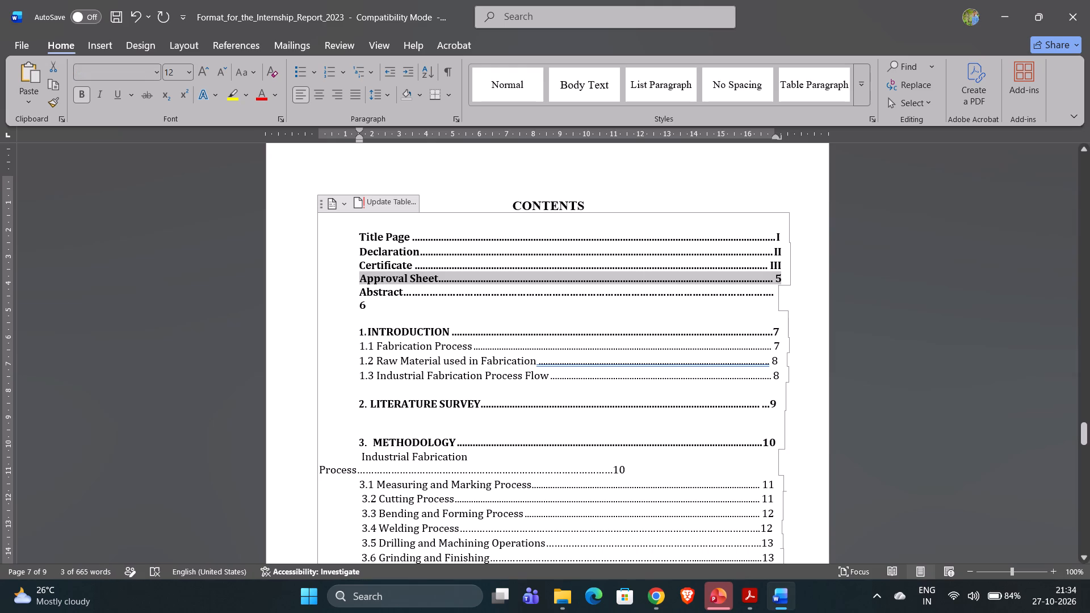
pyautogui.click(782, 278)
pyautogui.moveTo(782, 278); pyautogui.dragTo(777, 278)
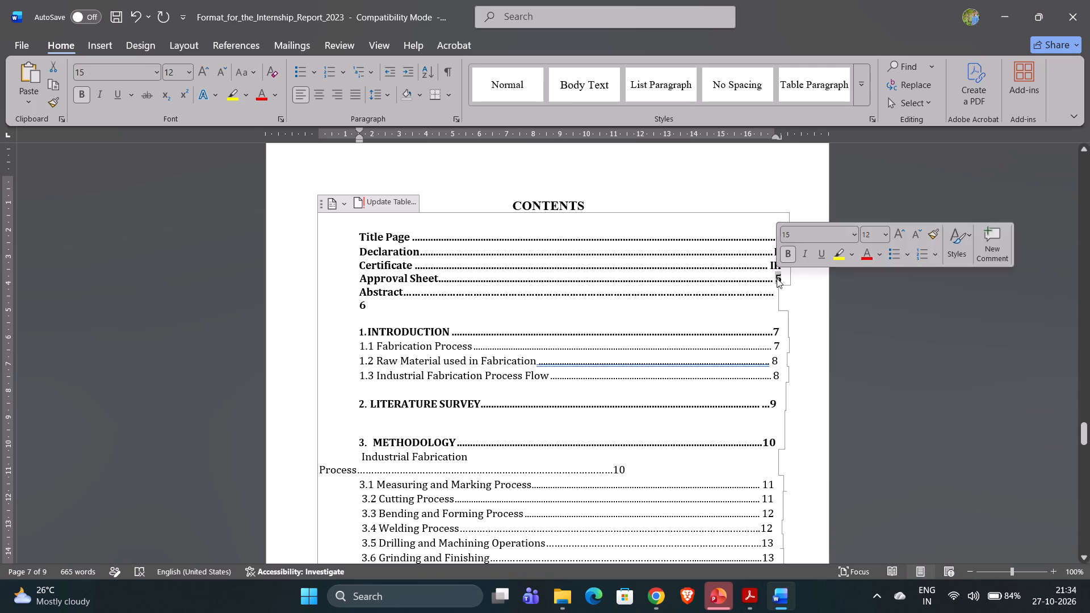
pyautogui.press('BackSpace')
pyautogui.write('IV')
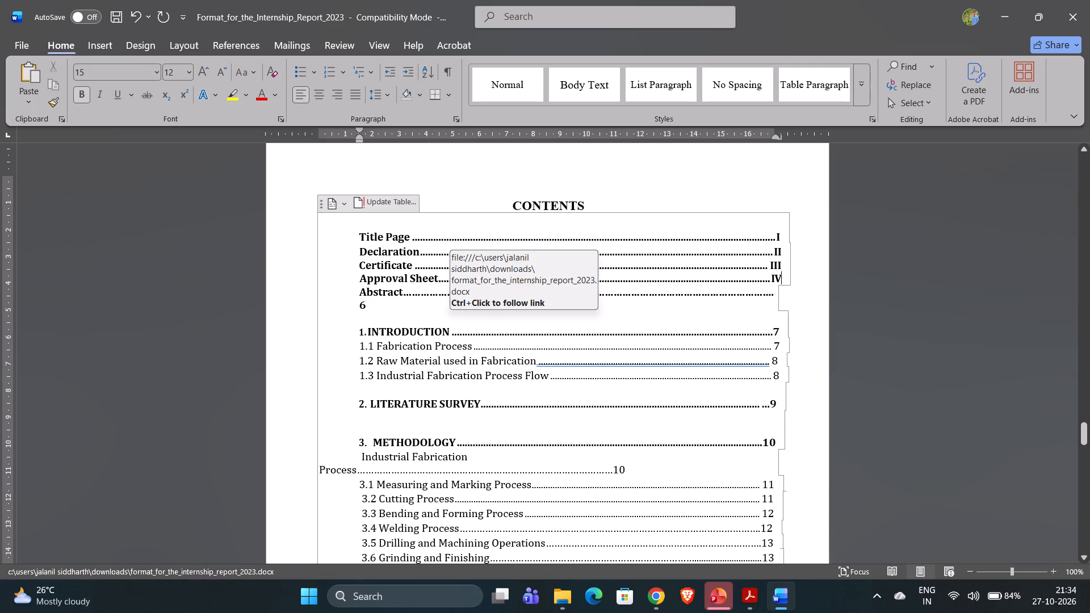
# Delete the whole Certificate entry from the contents list and remove the blank line it leaves.
pyautogui.moveTo(356, 264); pyautogui.dragTo(553, 270)
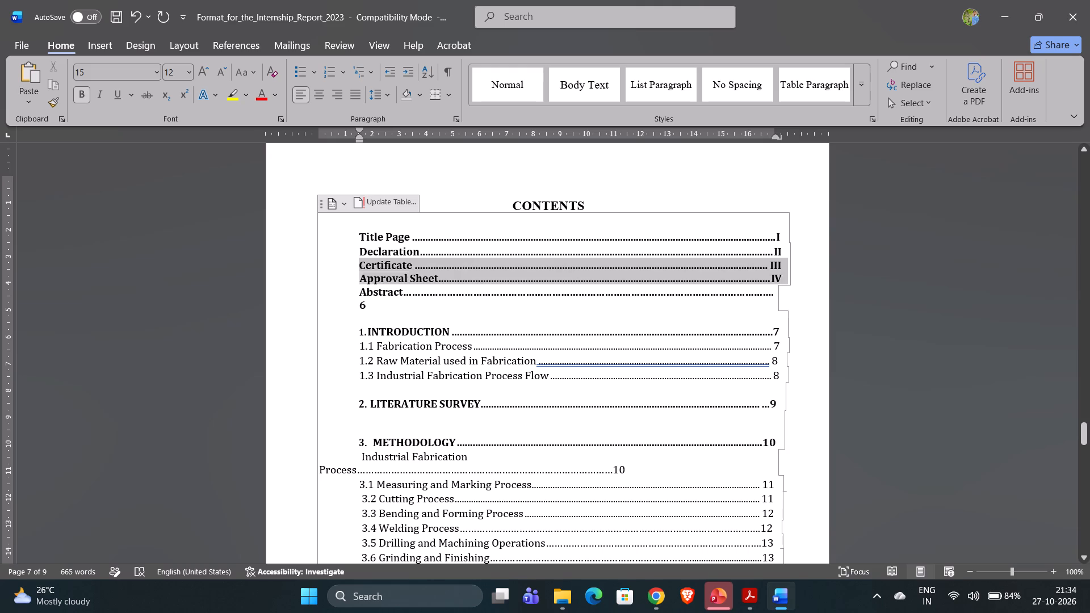
pyautogui.moveTo(553, 270); pyautogui.dragTo(773, 265)
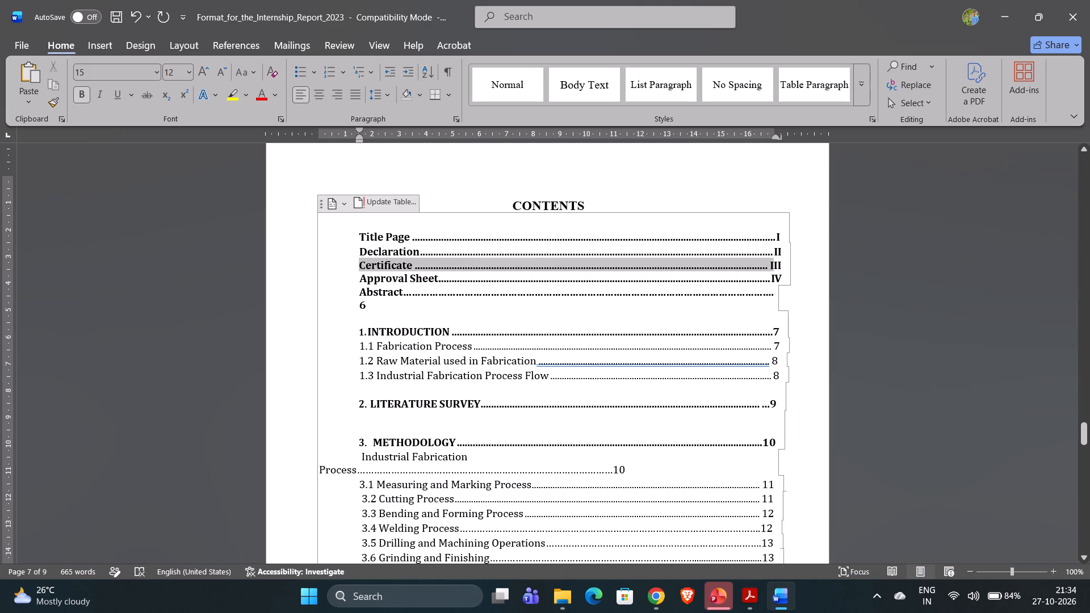
pyautogui.moveTo(773, 265); pyautogui.dragTo(780, 265)
pyautogui.press('BackSpace')
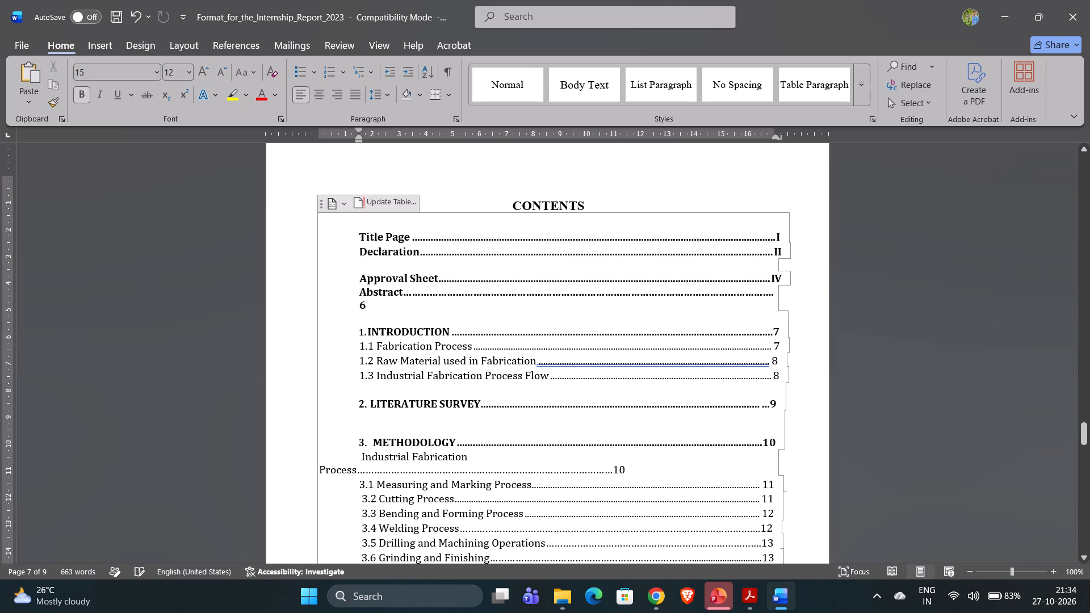
pyautogui.press('BackSpace')
pyautogui.press('BackSpace')
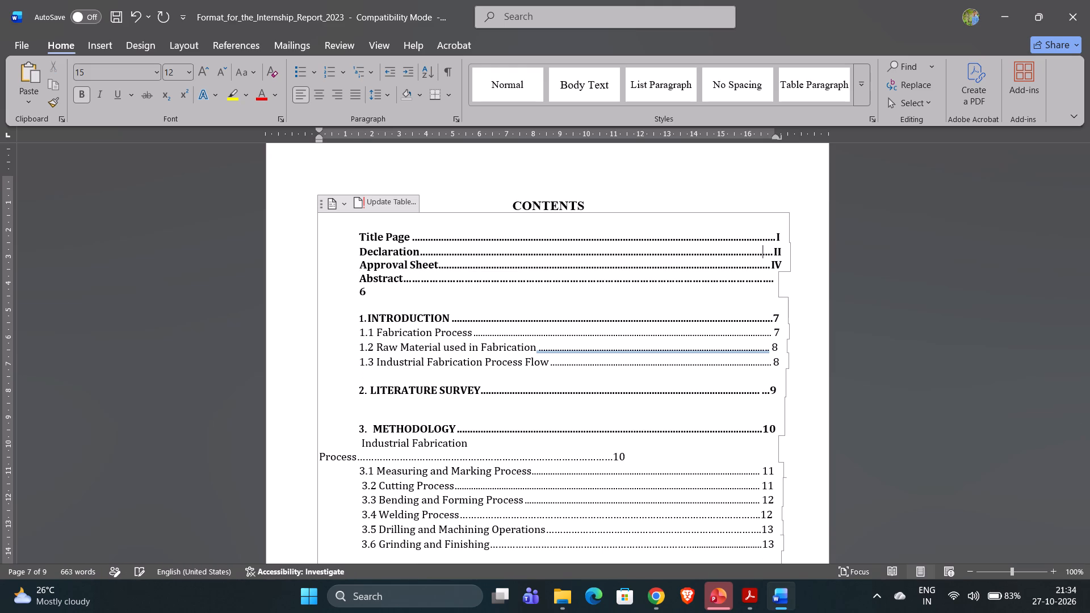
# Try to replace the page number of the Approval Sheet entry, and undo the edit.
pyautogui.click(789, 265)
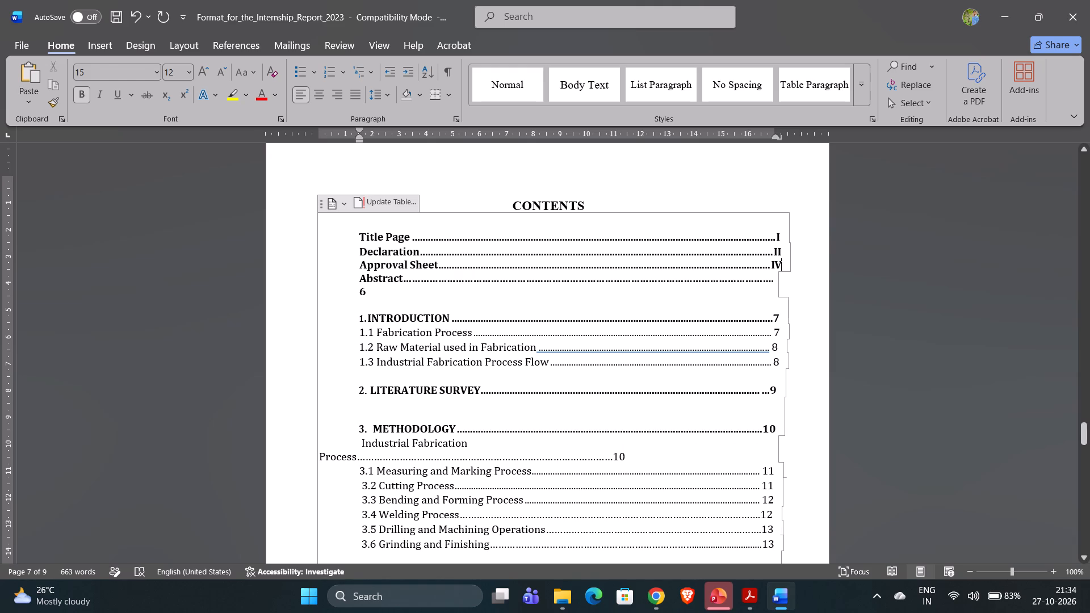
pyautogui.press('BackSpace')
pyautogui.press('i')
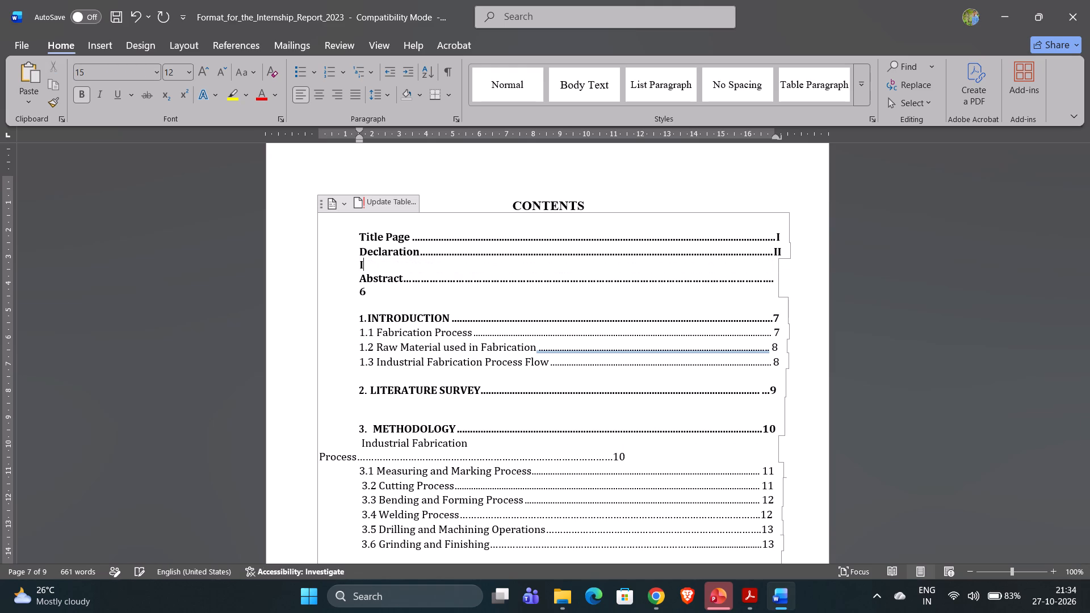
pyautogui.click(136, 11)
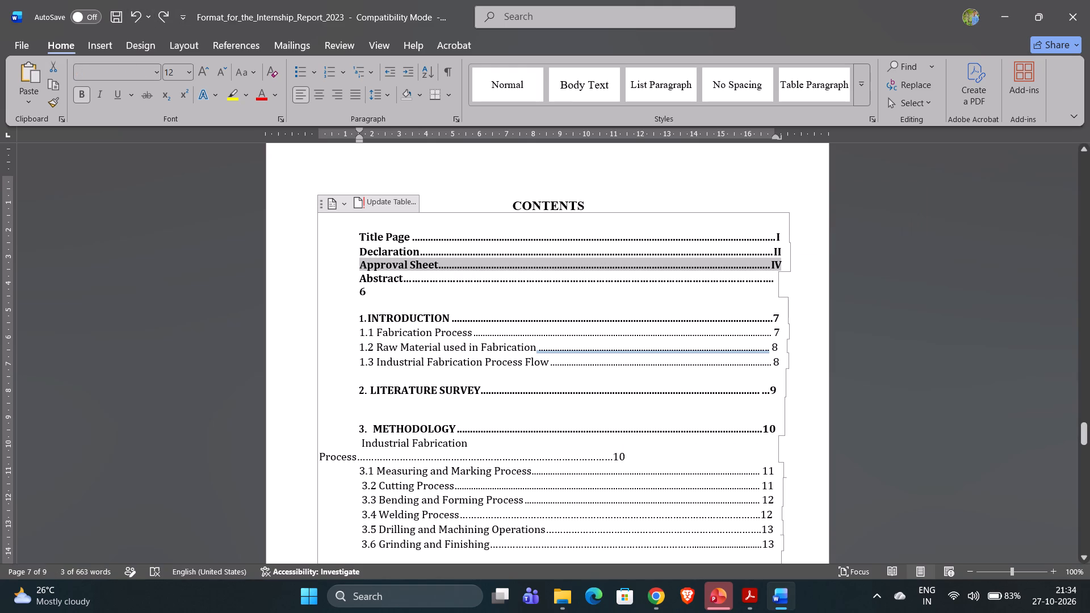
# Change the page number of the Approval Sheet entry to III, keeping its title and dot leader.
pyautogui.click(775, 263)
pyautogui.moveTo(775, 263); pyautogui.dragTo(776, 263)
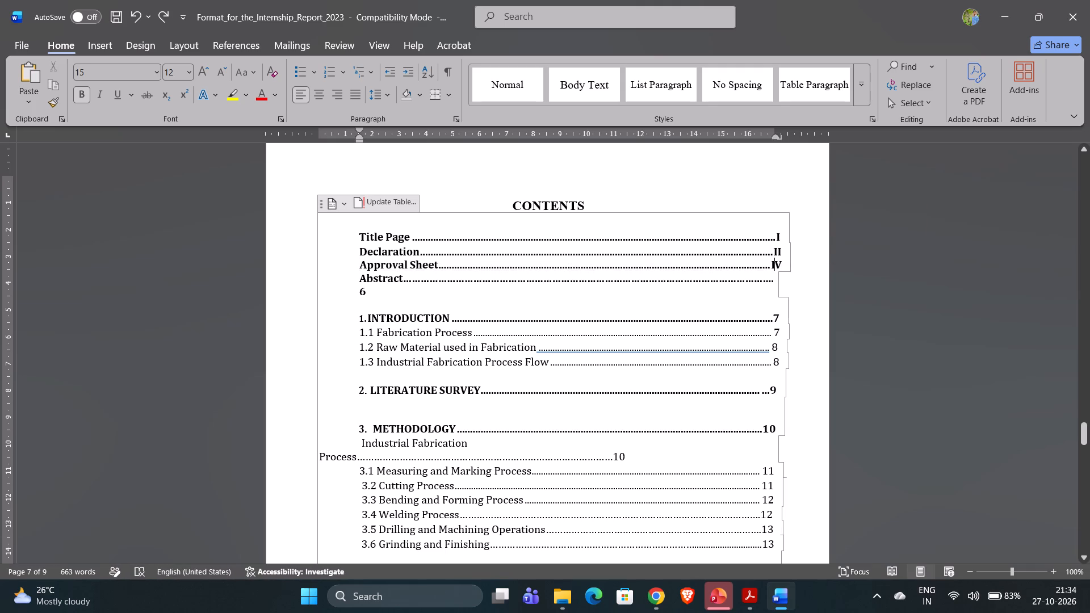
pyautogui.moveTo(776, 263); pyautogui.dragTo(785, 267)
pyautogui.click(724, 207)
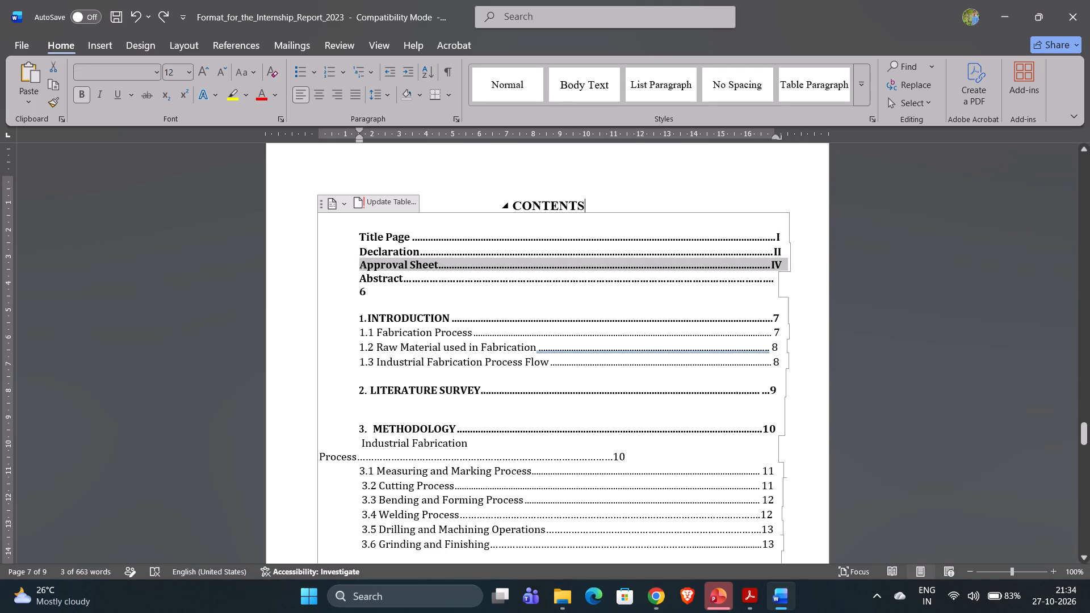
pyautogui.click(781, 262)
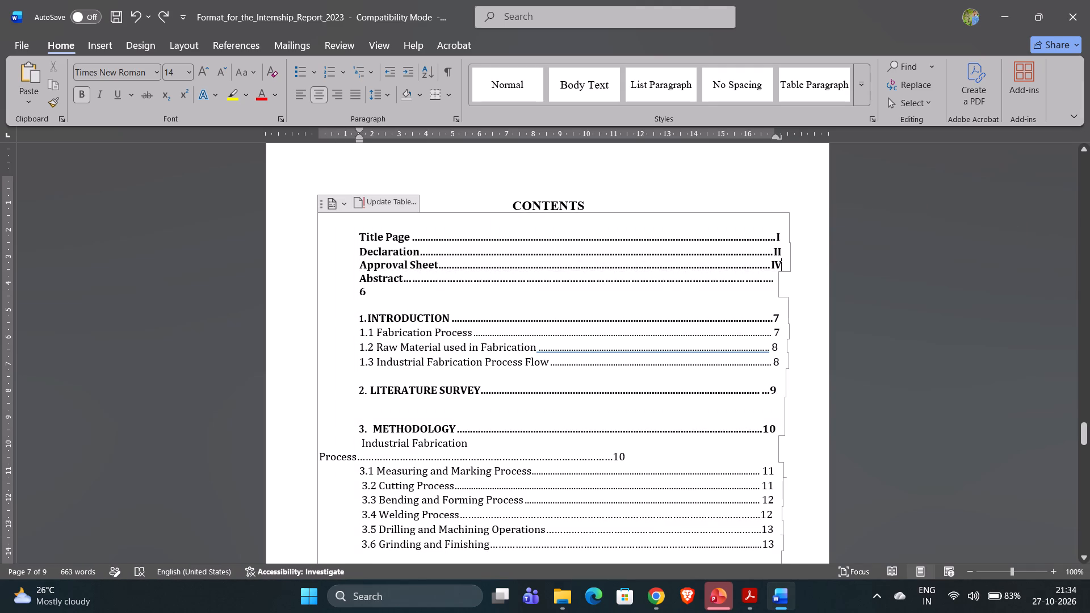
pyautogui.press('BackSpace')
pyautogui.click(781, 262)
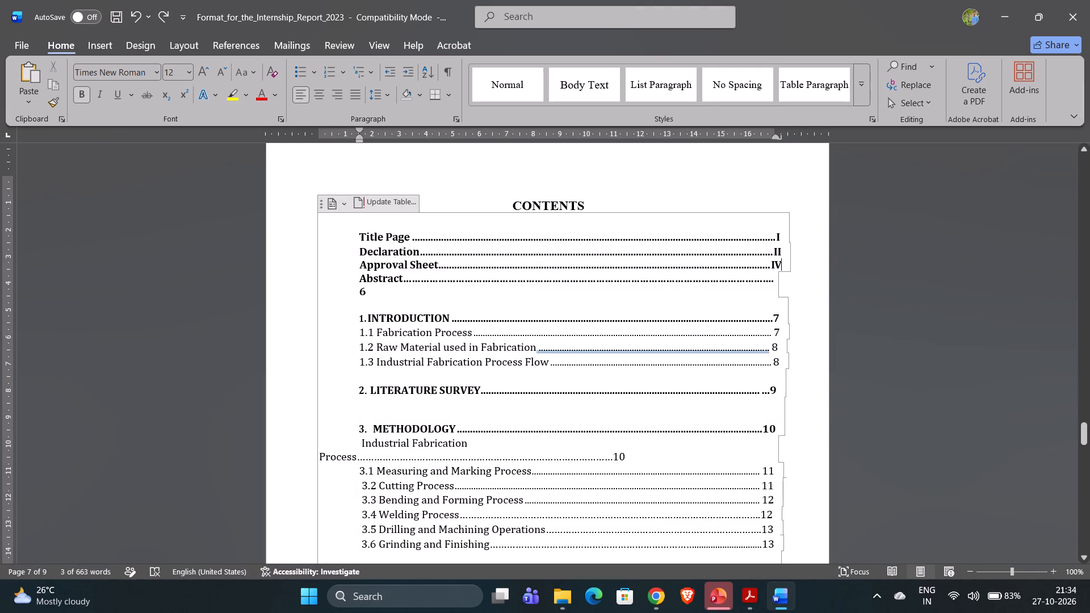
pyautogui.click(774, 263)
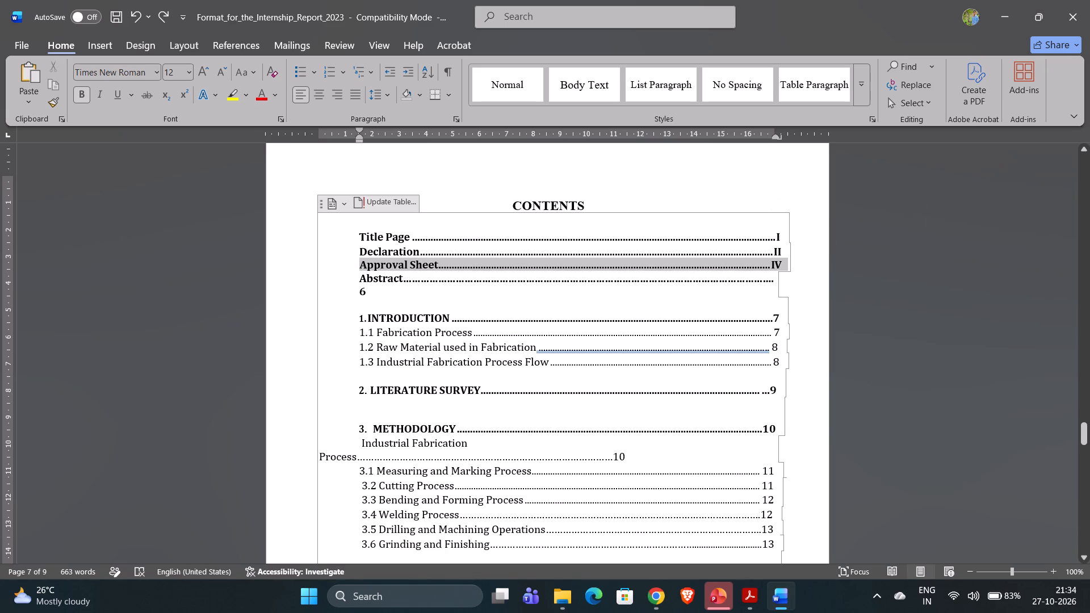
pyautogui.click(728, 178)
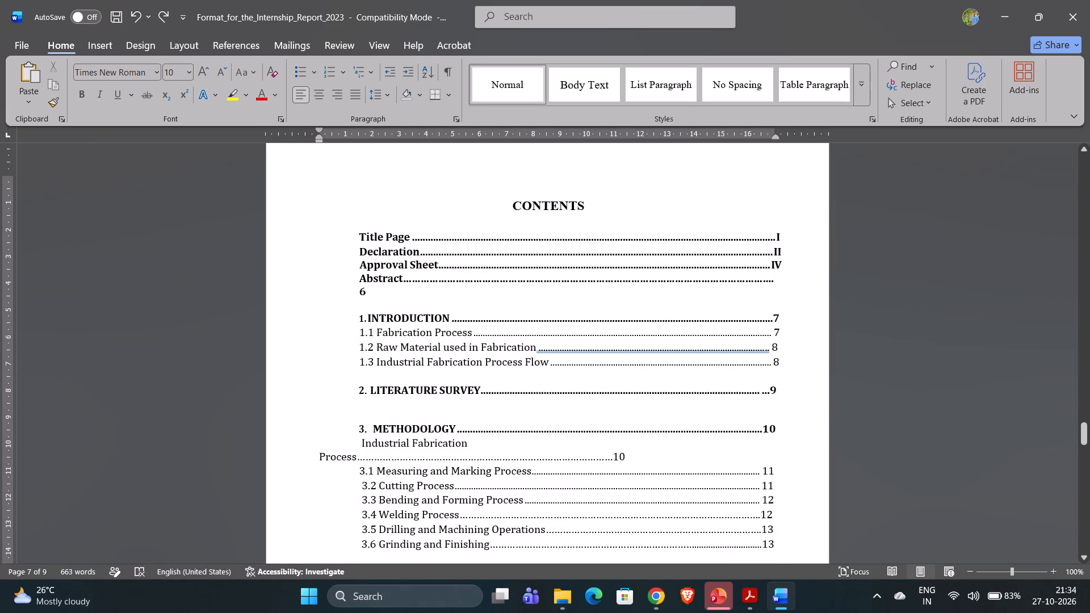
pyautogui.moveTo(773, 263); pyautogui.dragTo(781, 266)
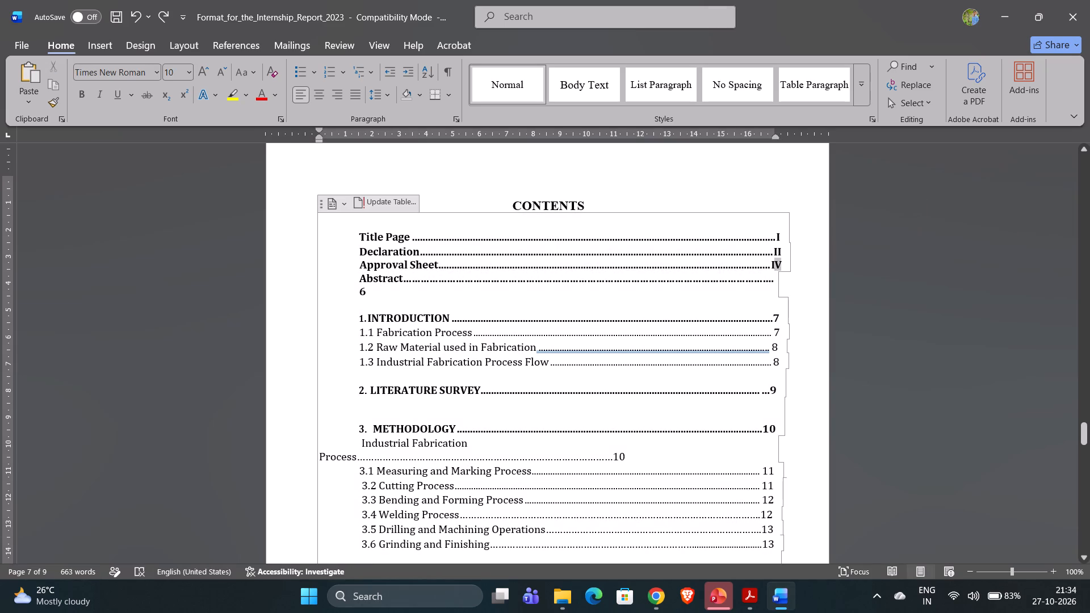
pyautogui.moveTo(781, 266); pyautogui.dragTo(781, 267)
pyautogui.press('BackSpace')
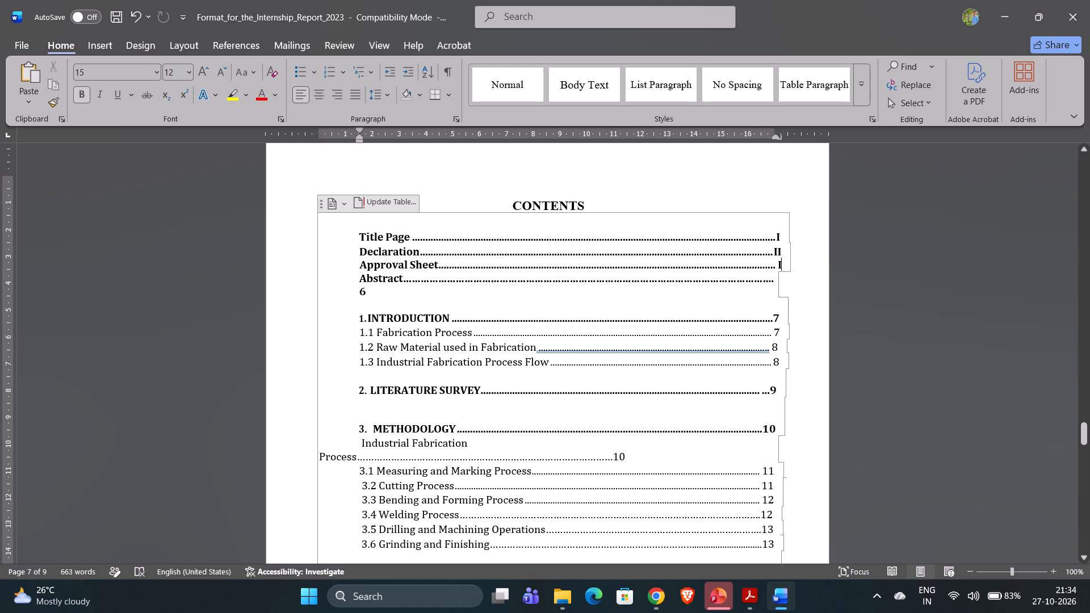
pyautogui.write('II')
# Change the page number of the Abstract entry in the contents list to IV.
pyautogui.click(368, 289)
pyautogui.press('BackSpace')
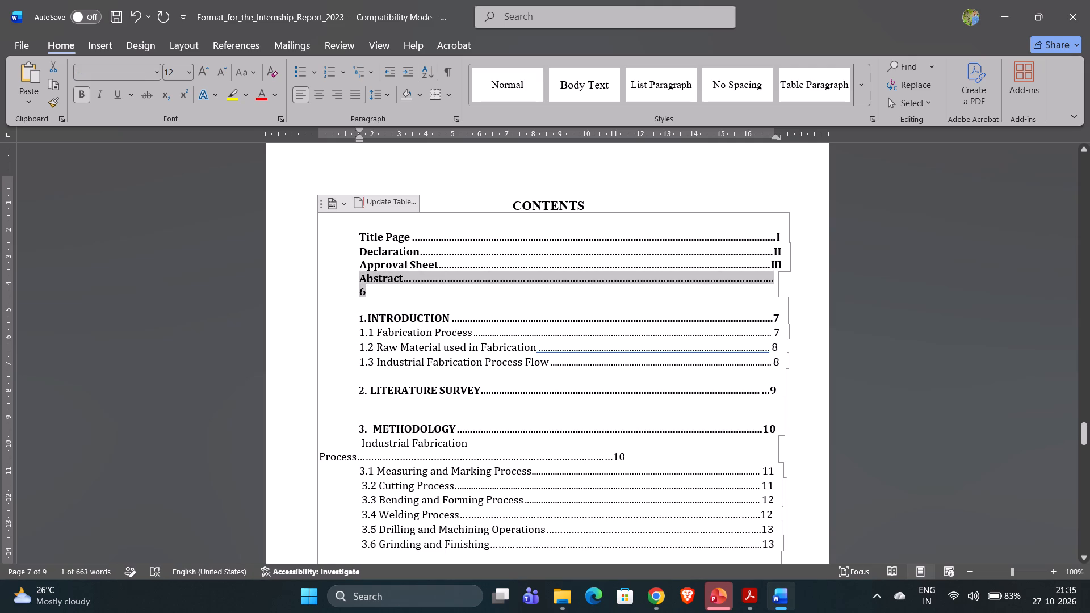
pyautogui.click(368, 289)
pyautogui.press('BackSpace')
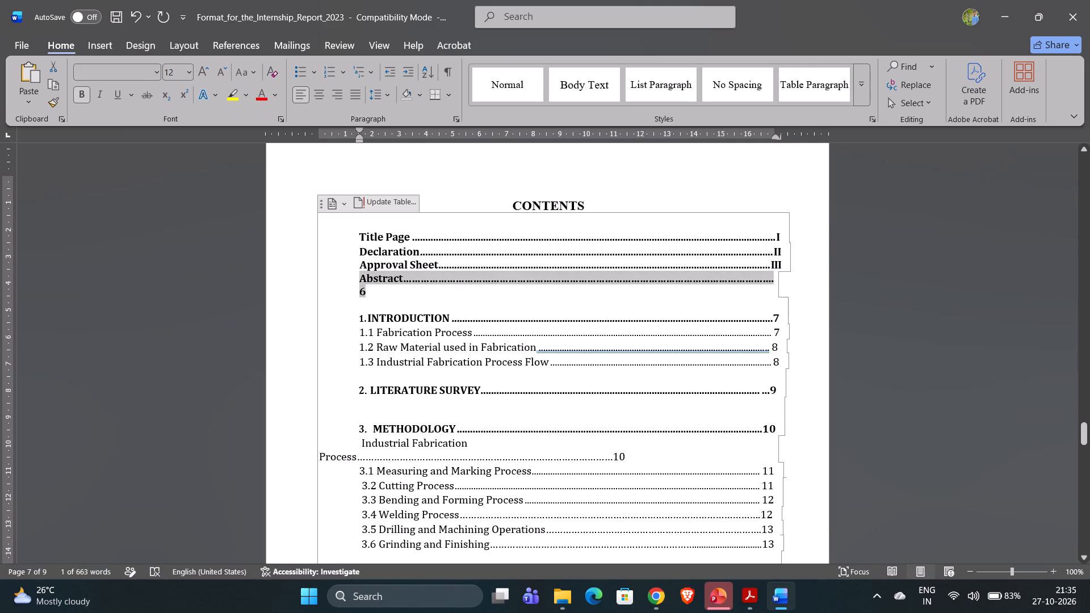
pyautogui.click(368, 289)
pyautogui.moveTo(367, 295); pyautogui.dragTo(365, 295)
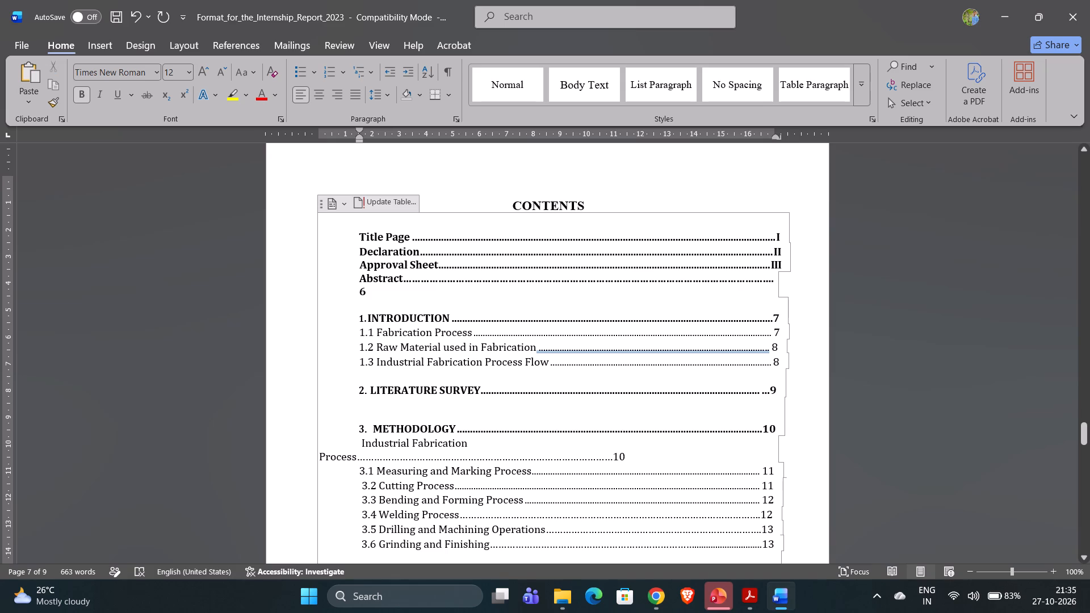
pyautogui.moveTo(365, 295); pyautogui.dragTo(357, 294)
pyautogui.press('BackSpace')
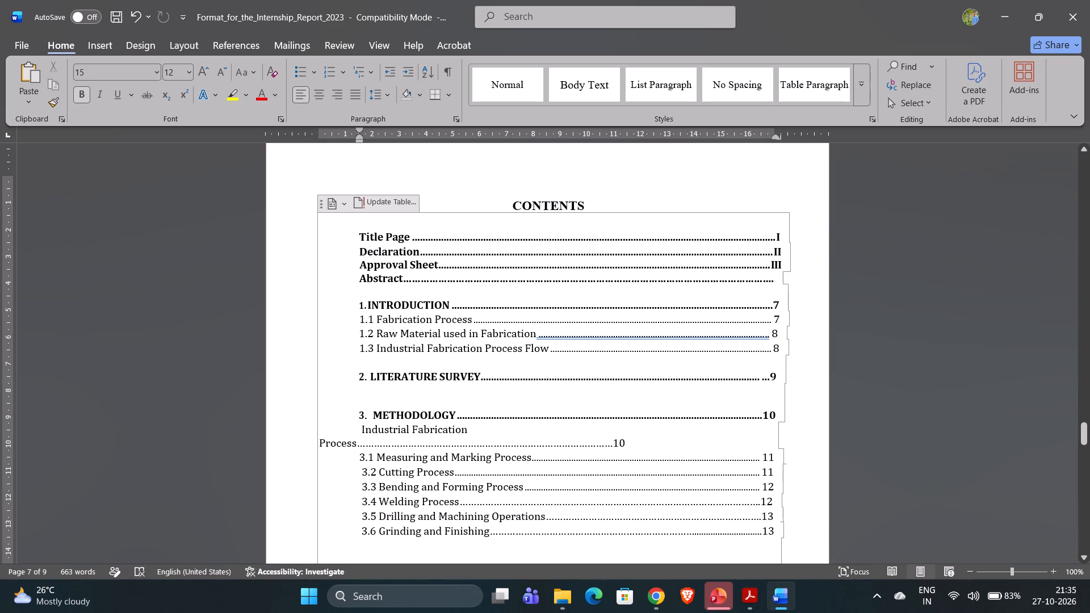
pyautogui.write('IV')
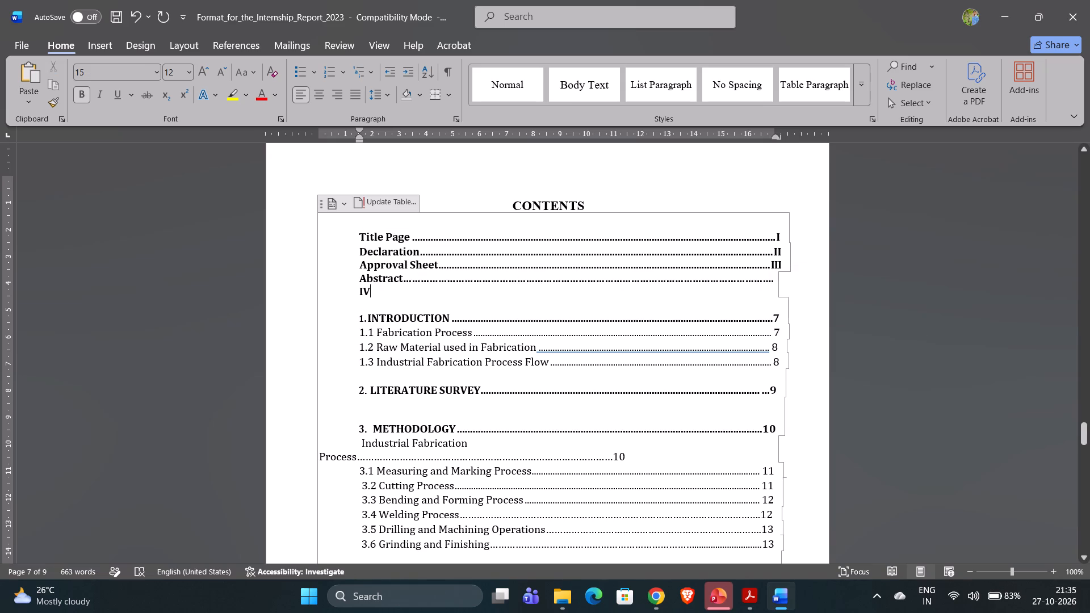
# Shorten the Abstract entry's dot leader and bring its IV up onto the same line as the title.
pyautogui.click(357, 291)
pyautogui.click(775, 277)
pyautogui.press('BackSpace')
pyautogui.press('BackSpace')
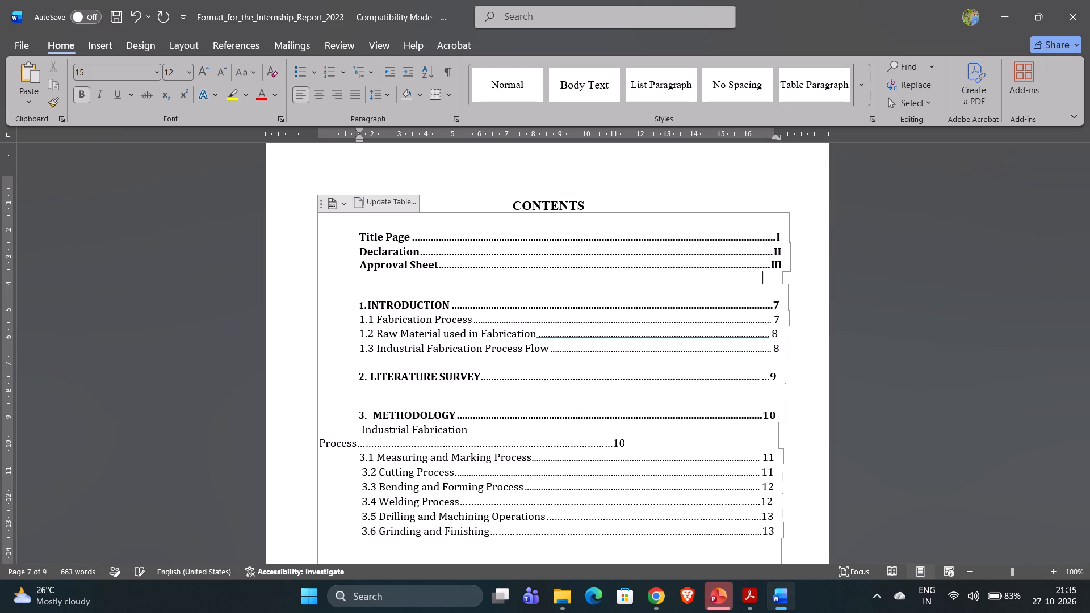
pyautogui.press('space')
pyautogui.press('space')
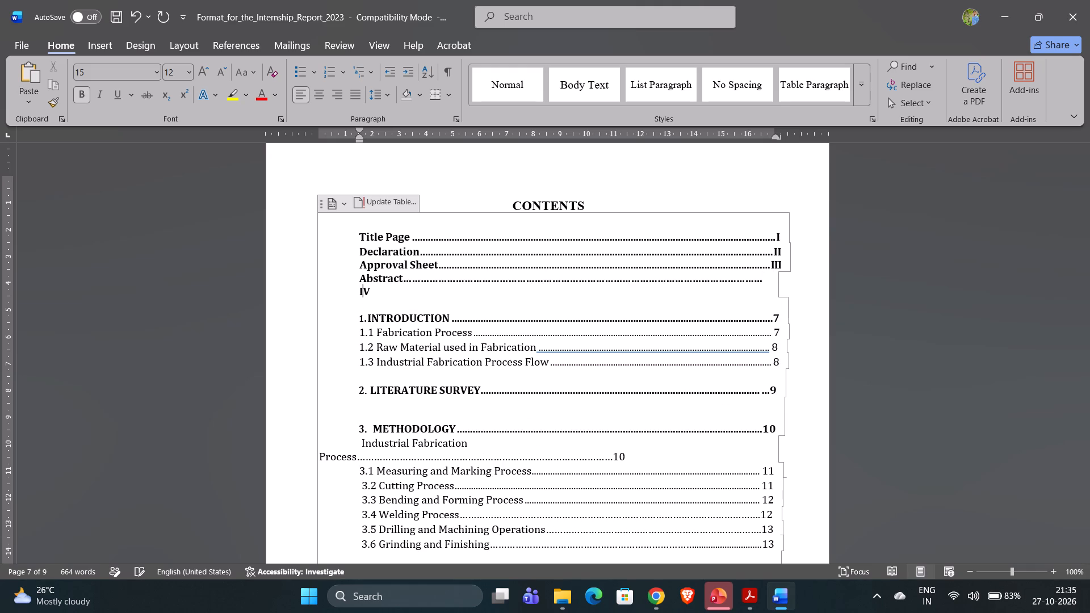
pyautogui.press('BackSpace')
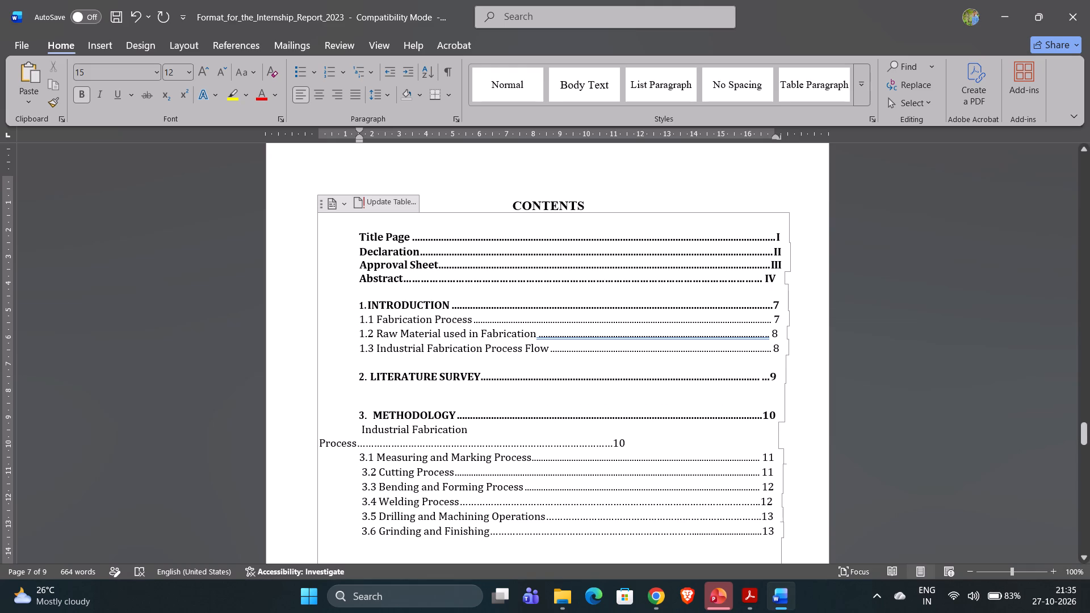
# Review the report's pages from the cover through the title page, Declaration, Approval Sheet and Abstract to the Contents page.
pyautogui.click(462, 186)
pyautogui.scroll(1, 462, 186)
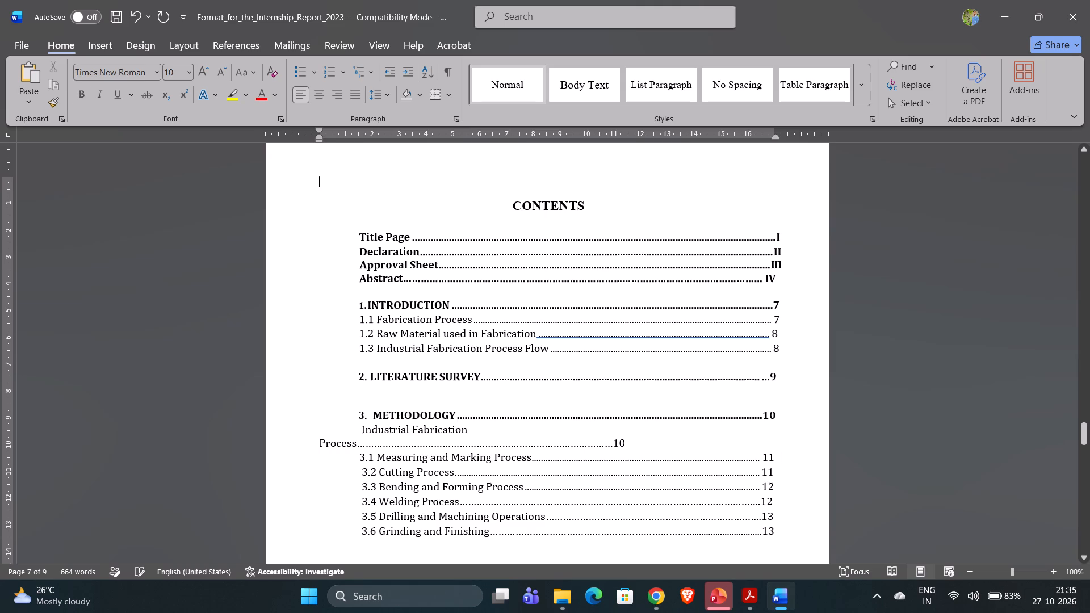
pyautogui.scroll(2, 462, 186)
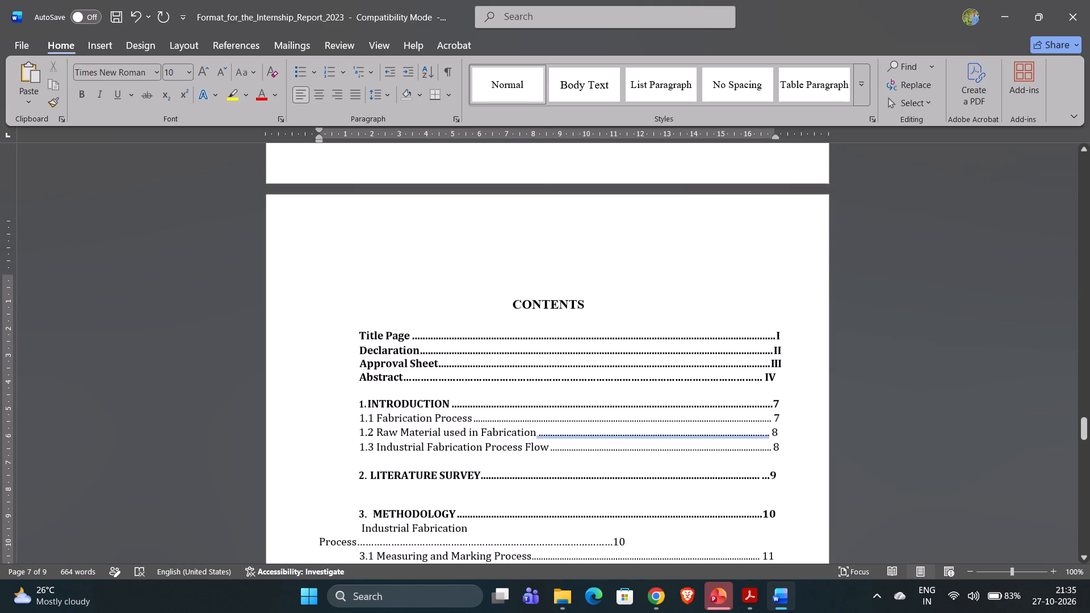
pyautogui.scroll(2, 462, 186)
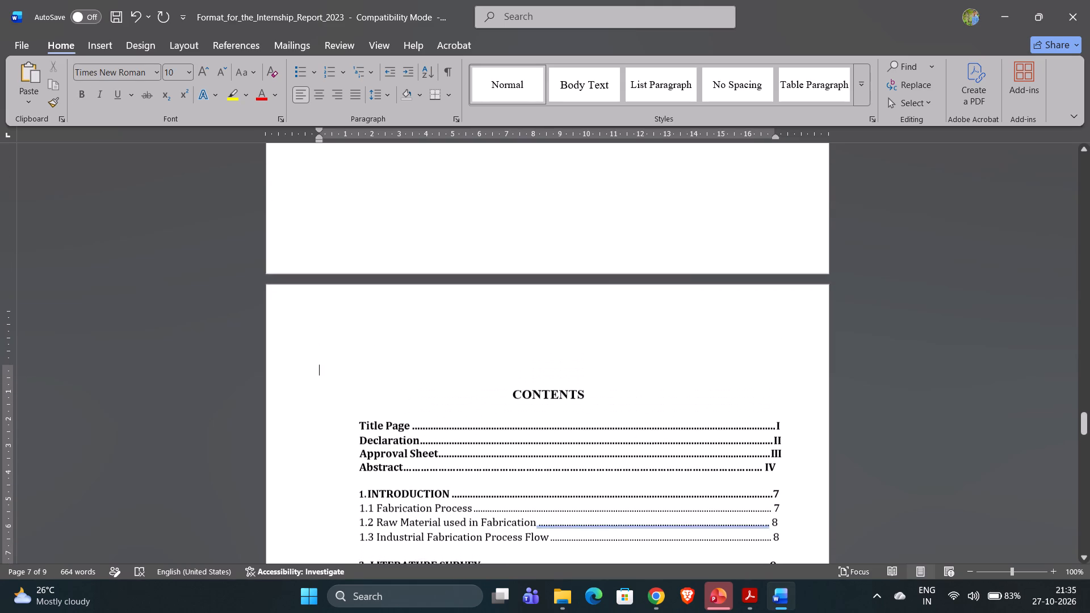
pyautogui.scroll(5, 462, 186)
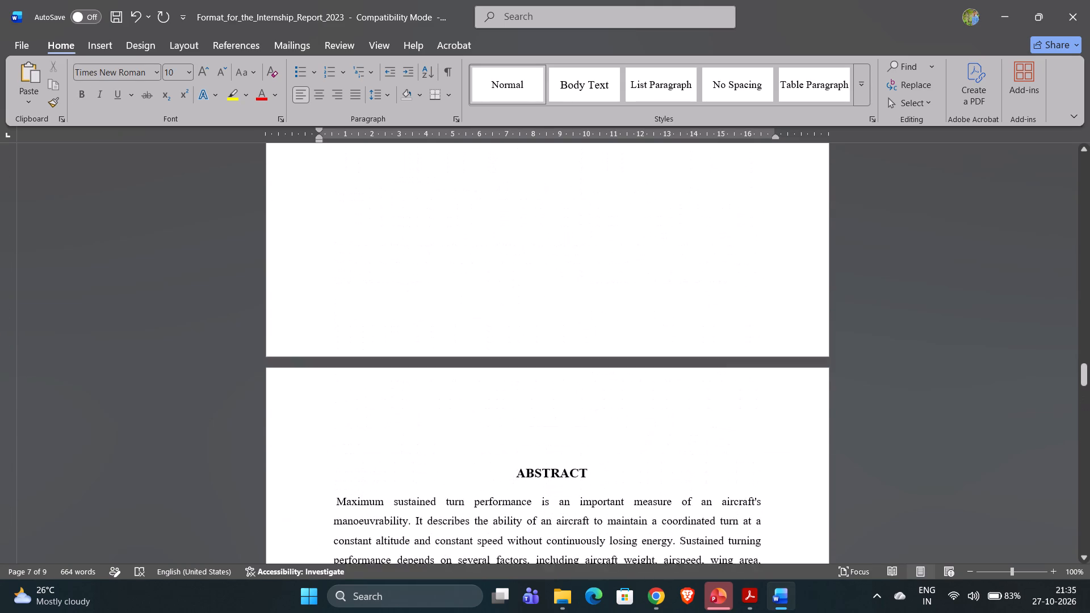
pyautogui.scroll(5, 462, 186)
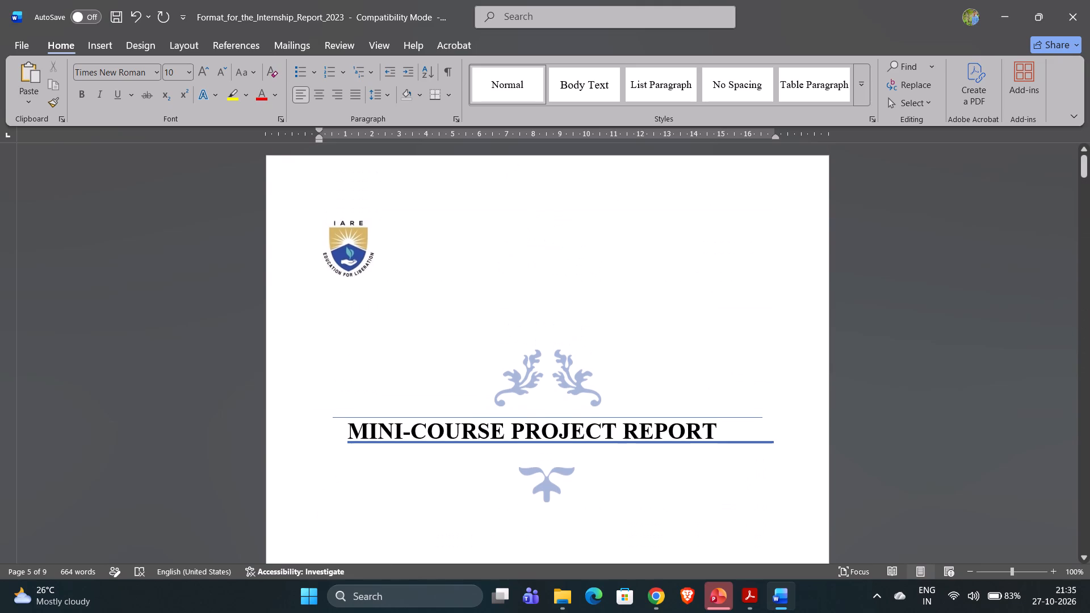
pyautogui.scroll(-5, 462, 186)
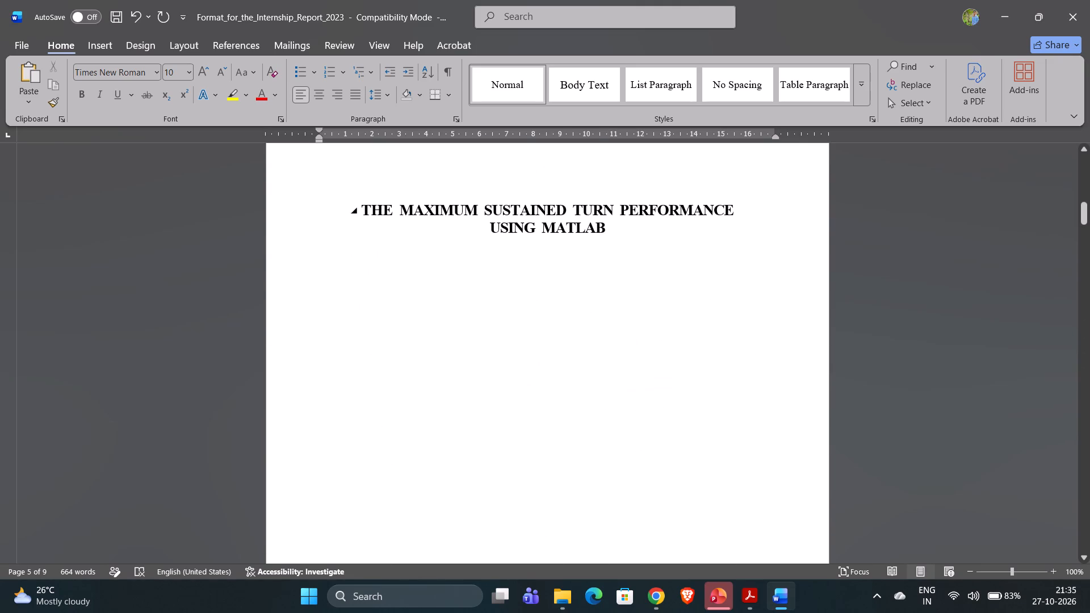
pyautogui.scroll(-3, 462, 186)
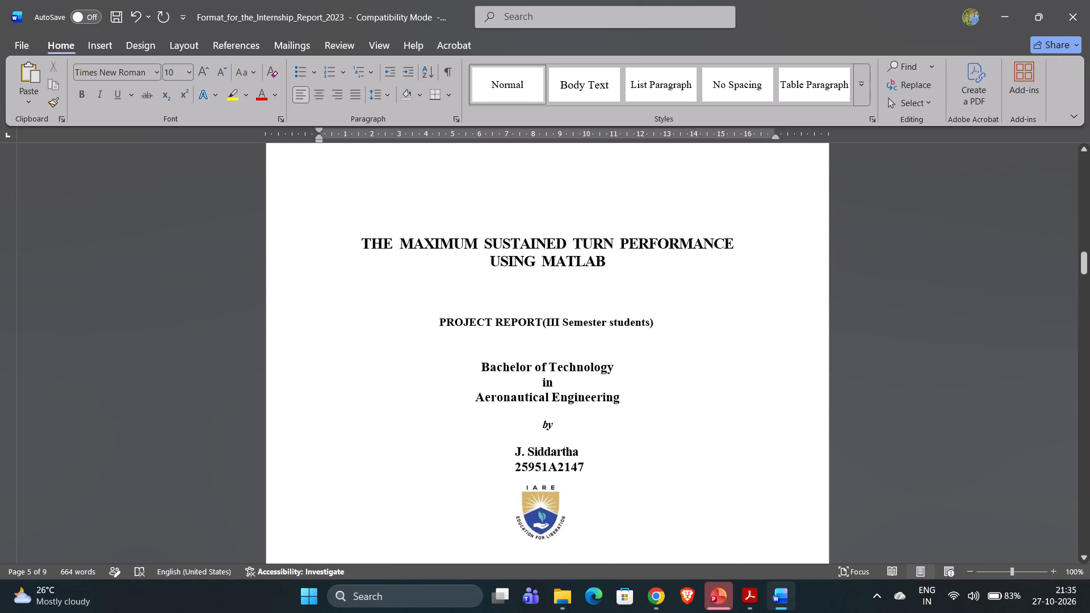
pyautogui.scroll(-1, 462, 186)
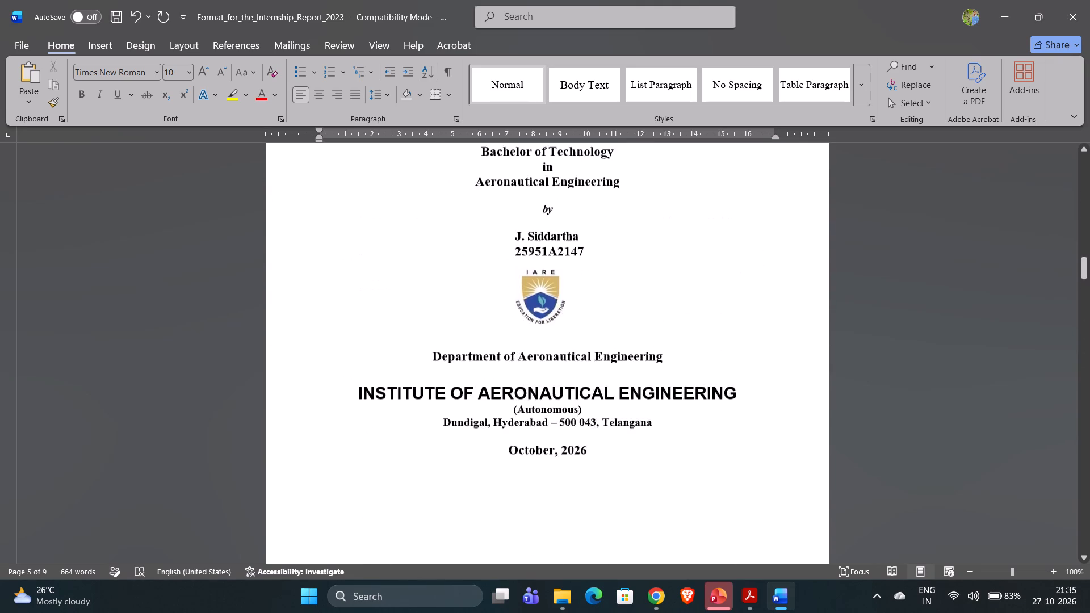
pyautogui.scroll(3, 462, 186)
pyautogui.scroll(-5, 462, 186)
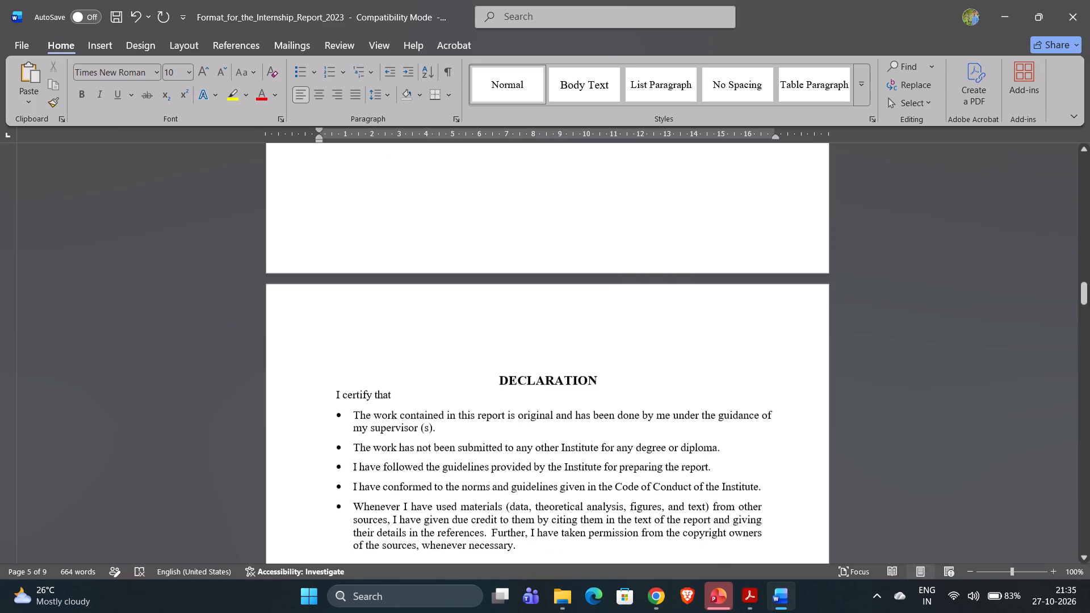
pyautogui.scroll(-5, 462, 186)
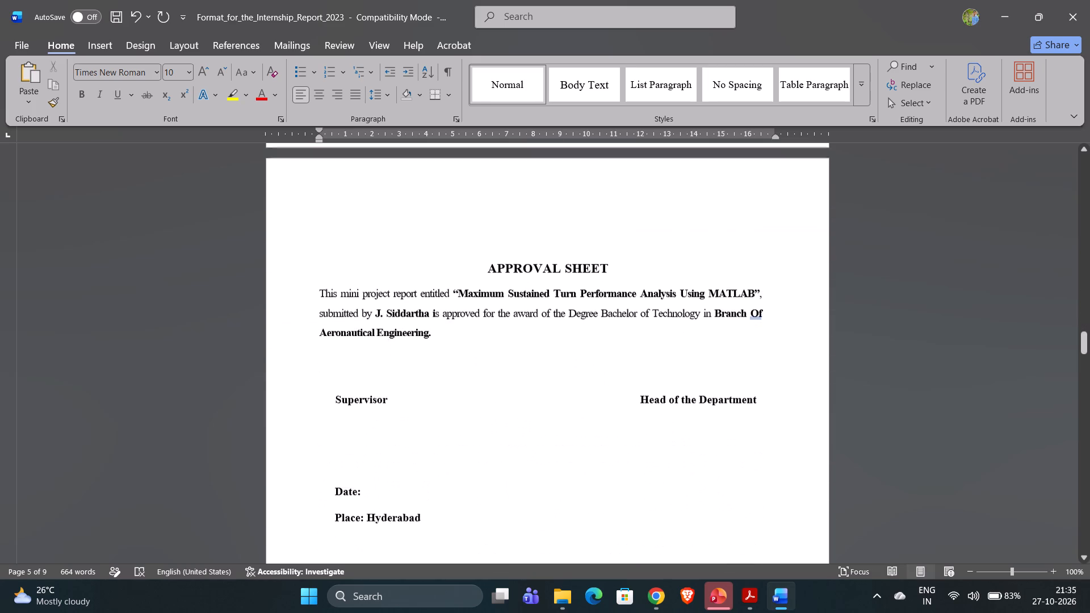
pyautogui.scroll(-8, 462, 186)
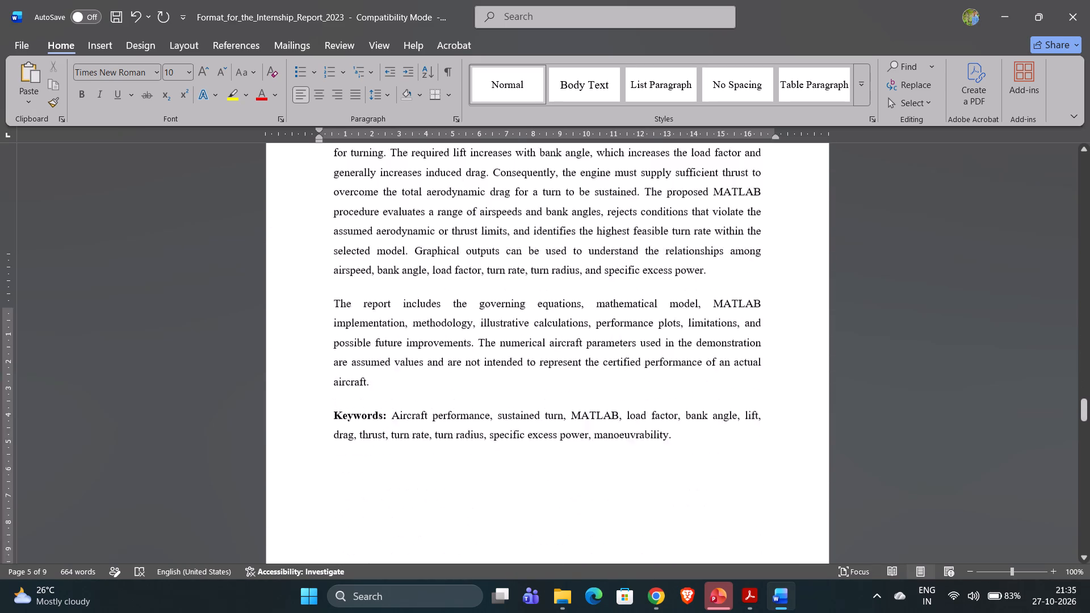
pyautogui.scroll(1, 462, 186)
pyautogui.scroll(-3, 462, 186)
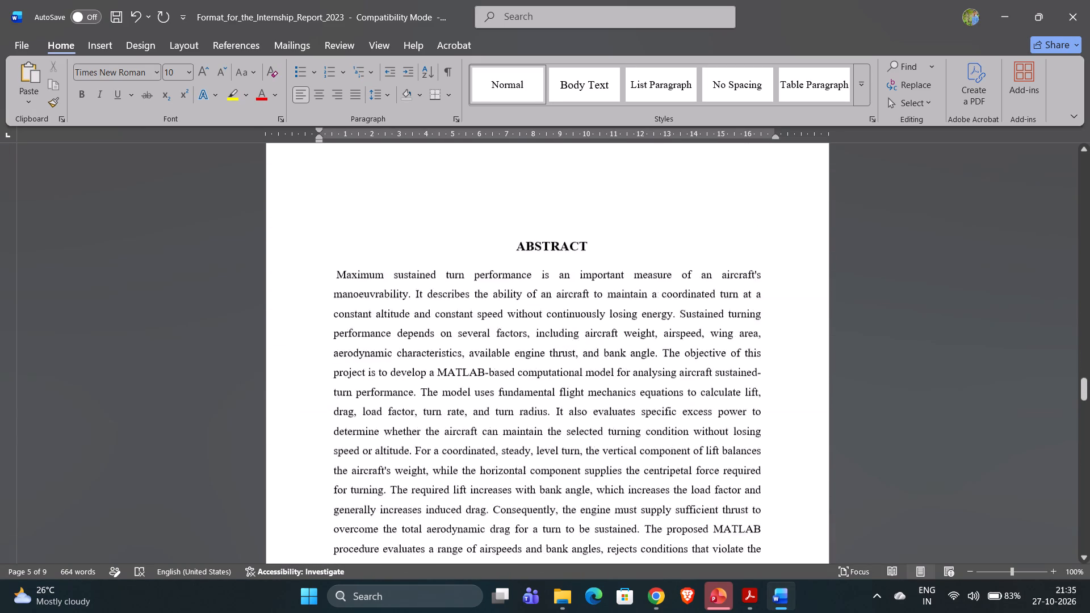
pyautogui.scroll(-2, 462, 186)
pyautogui.scroll(3, 462, 186)
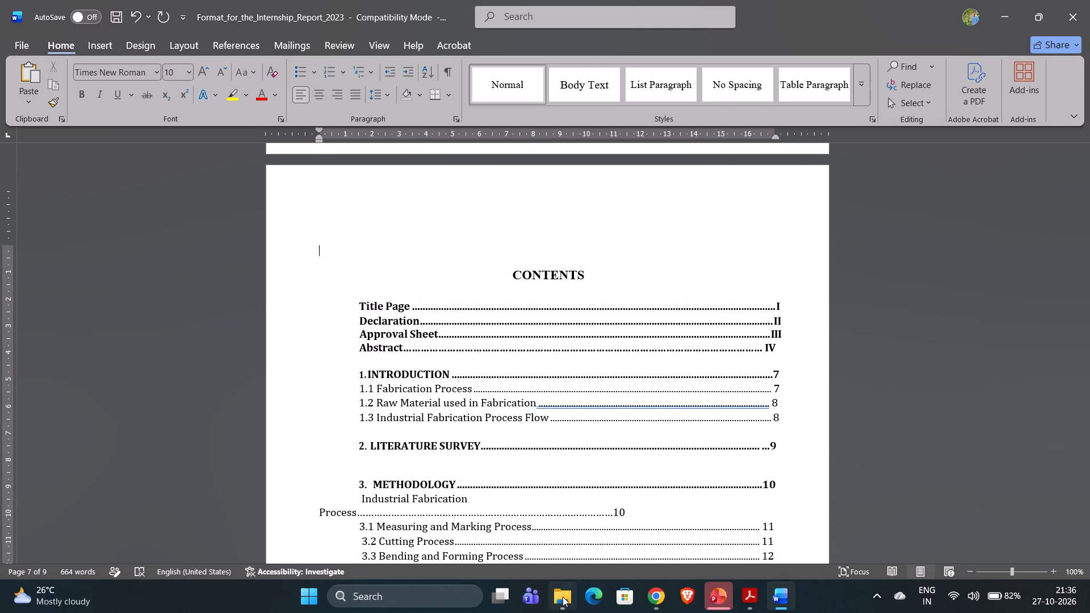
# Open the recent FDP BT-1st Word document from File Explorer and look through it to its contents page for reference.
pyautogui.click(549, 515)
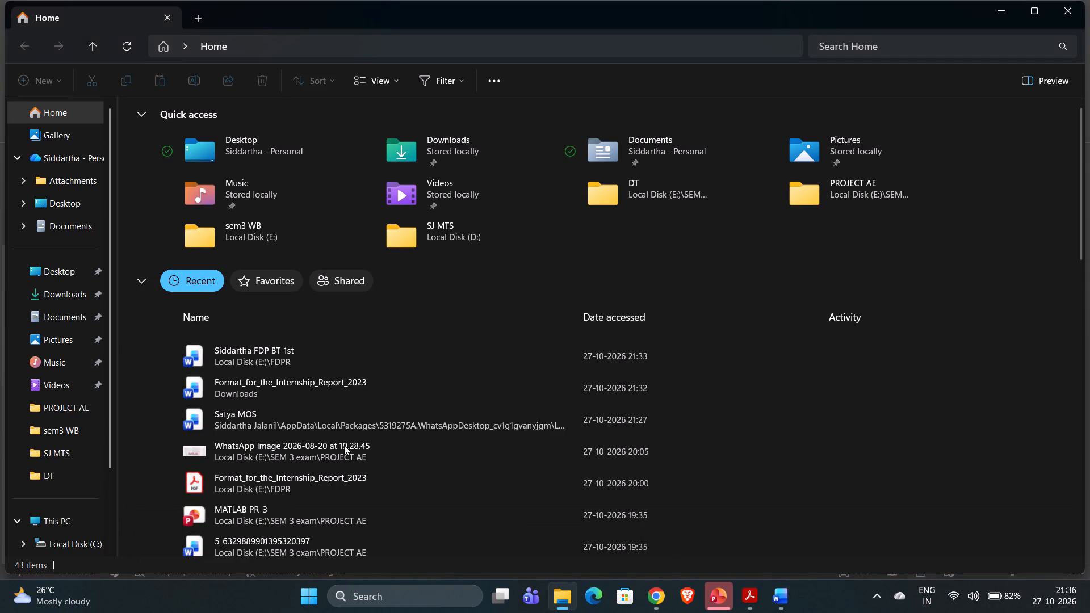
pyautogui.doubleClick(243, 352)
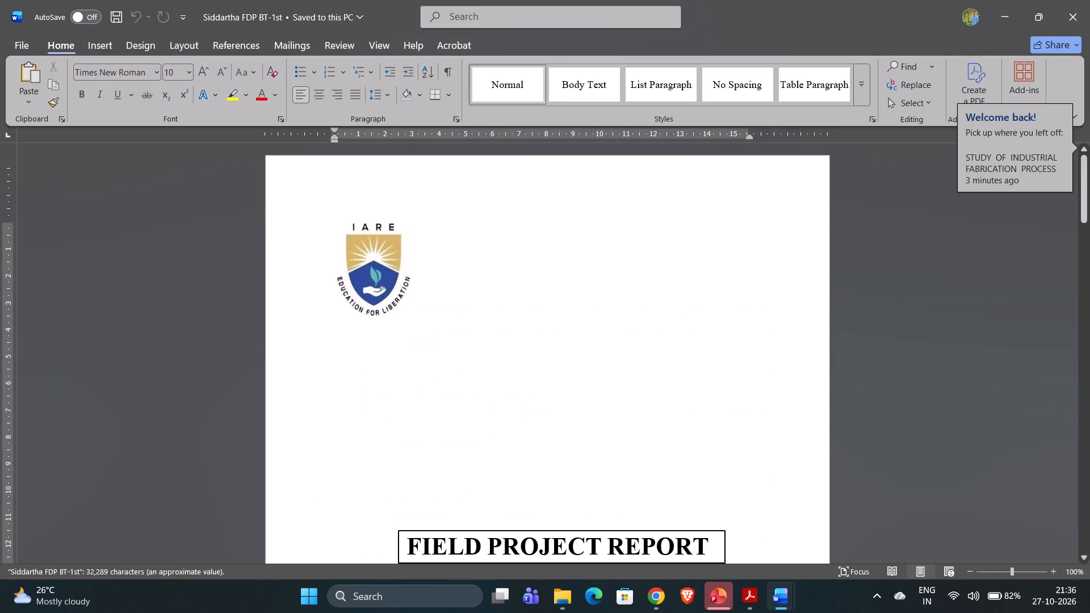
pyautogui.click(981, 303)
pyautogui.scroll(-3, 774, 305)
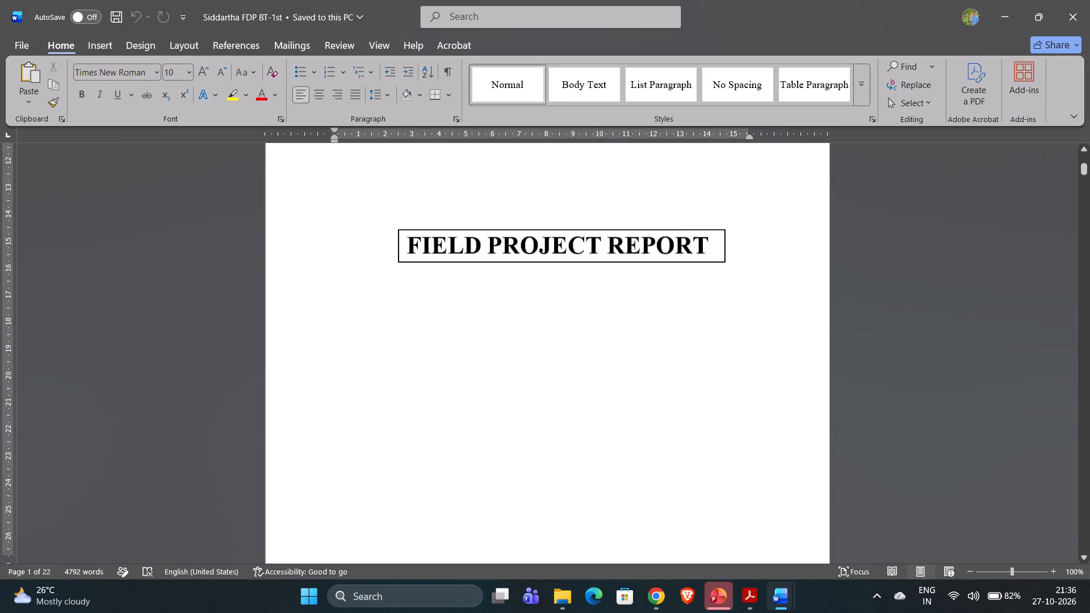
pyautogui.scroll(-5, 774, 305)
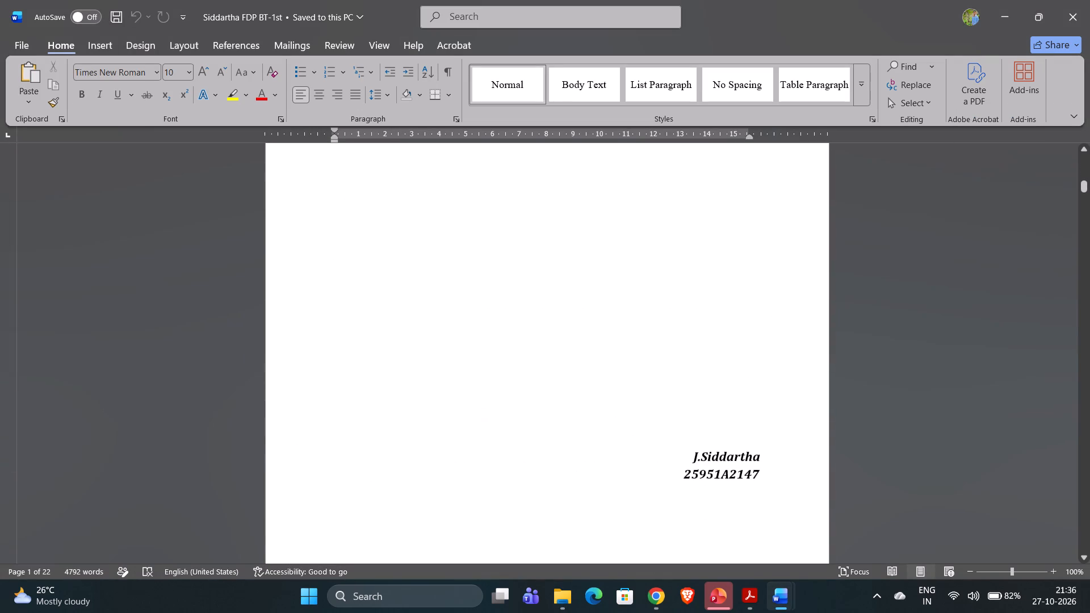
pyautogui.scroll(-2, 696, 338)
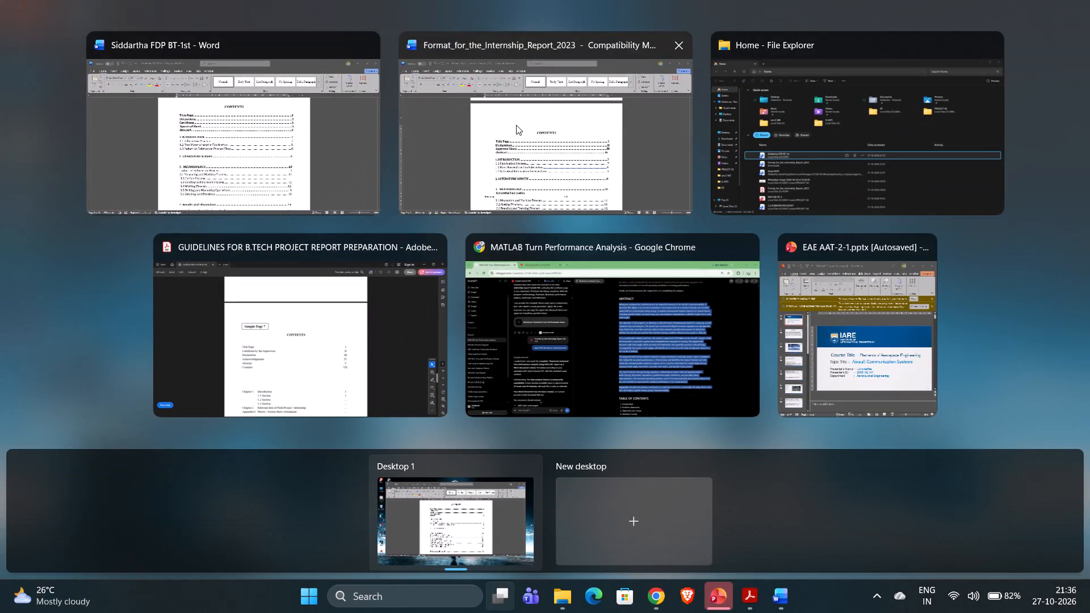
# Switch back to Format_for_the_Internship_Report_2023 and extend the Abstract entry's dot leader right up to its IV, on one line.
pyautogui.click(516, 125)
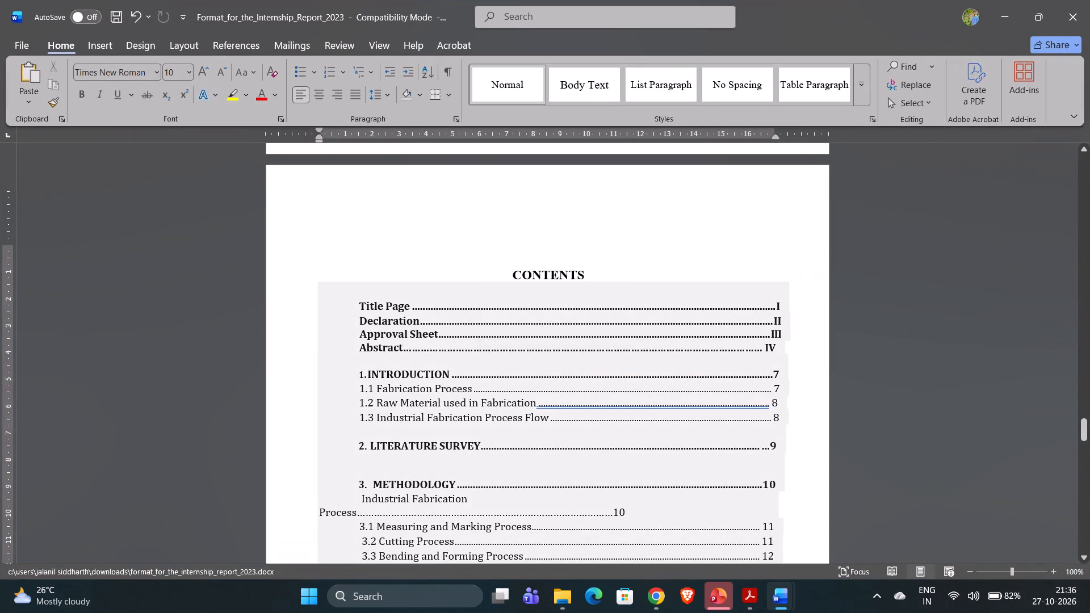
pyautogui.click(743, 351)
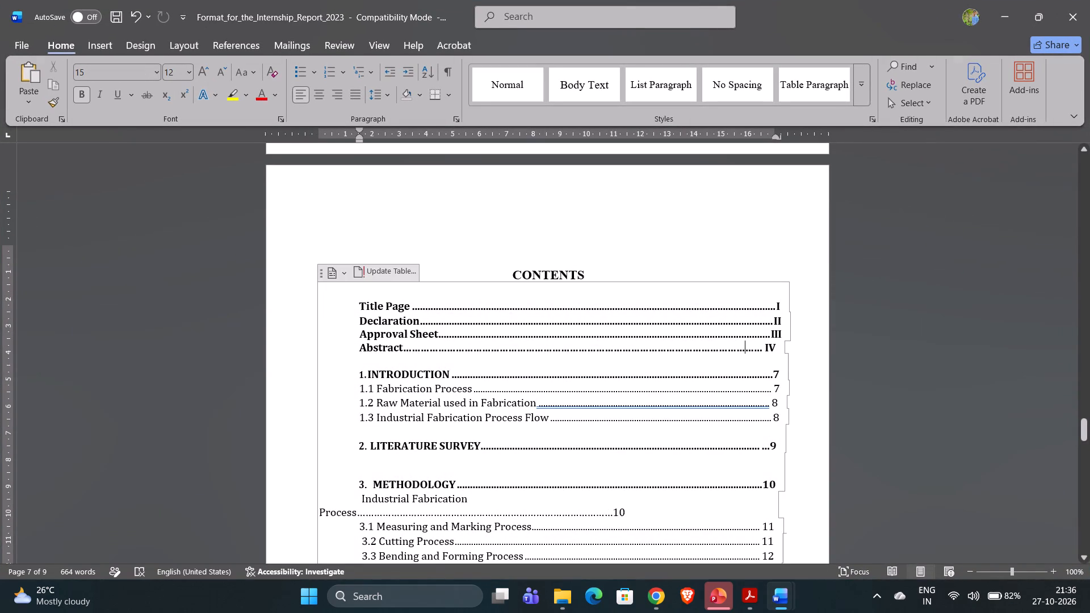
pyautogui.press('.')
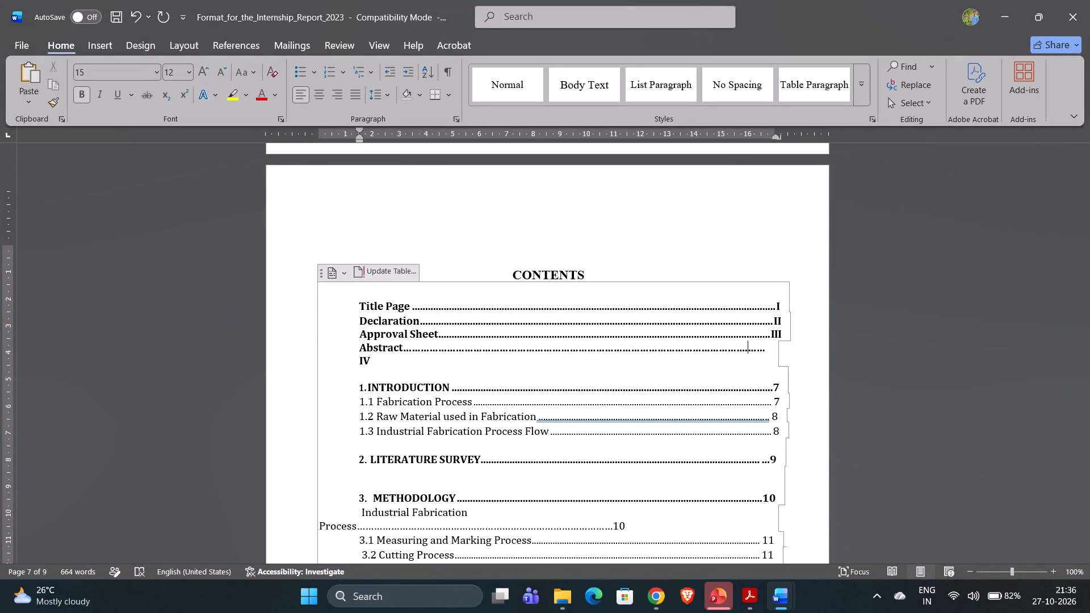
pyautogui.write('...')
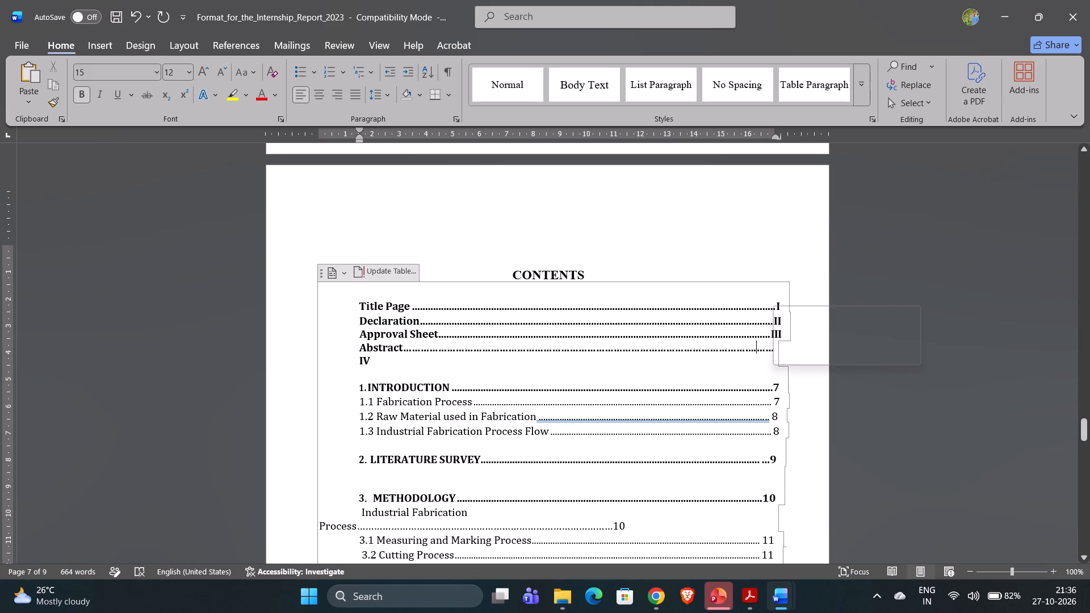
pyautogui.click(360, 360)
pyautogui.press('BackSpace')
pyautogui.press('BackSpace')
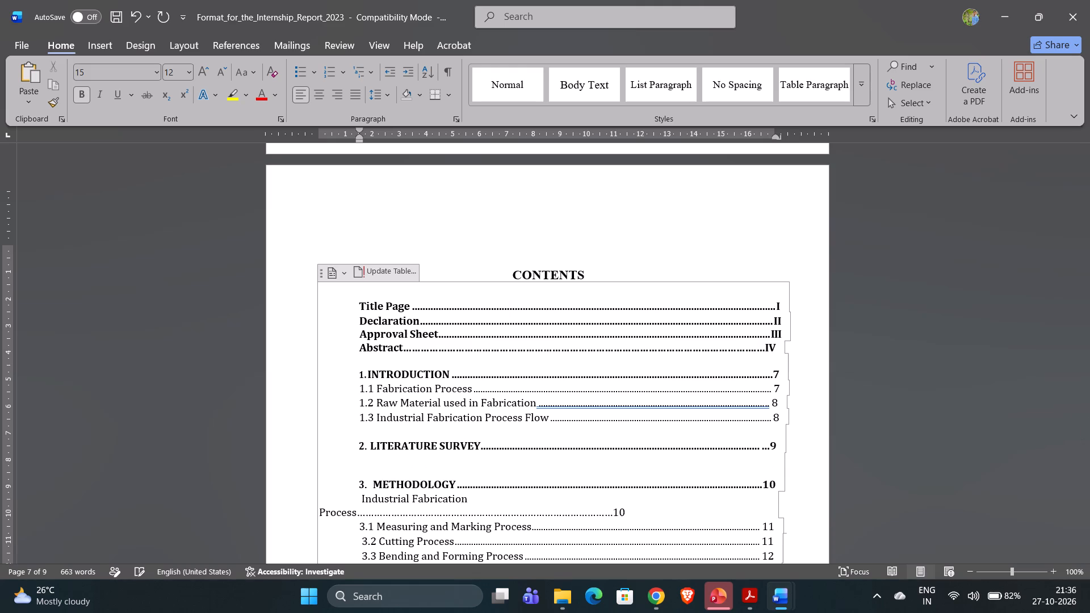
pyautogui.press('space')
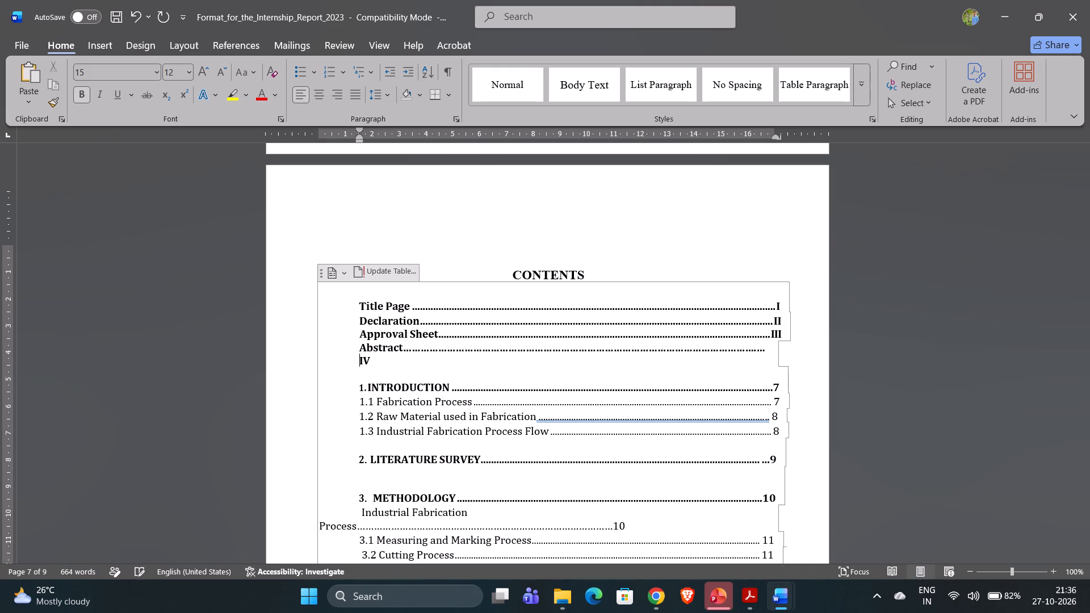
pyautogui.press('BackSpace')
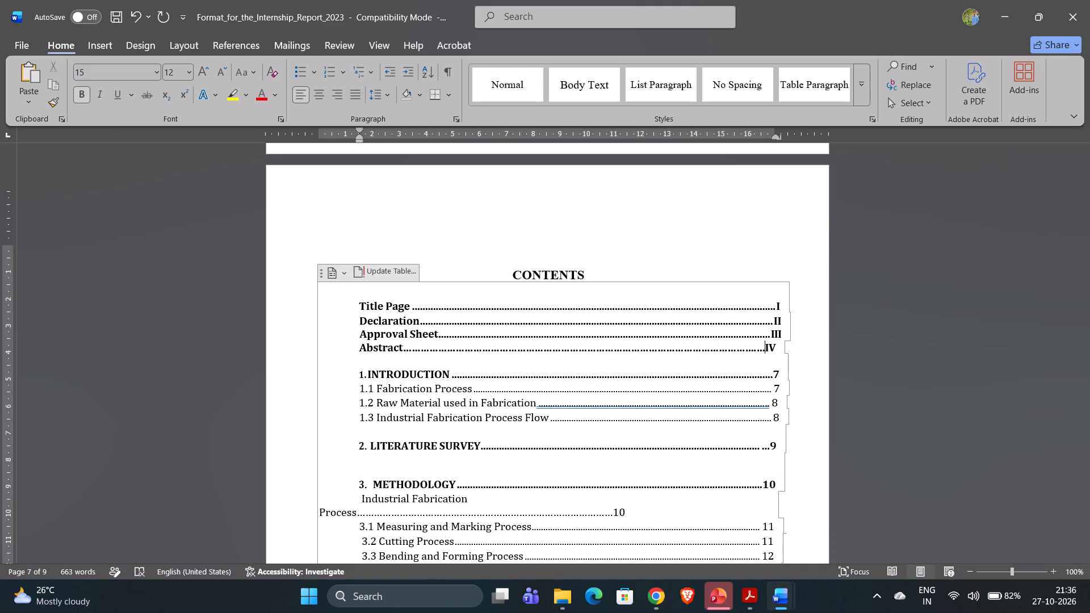